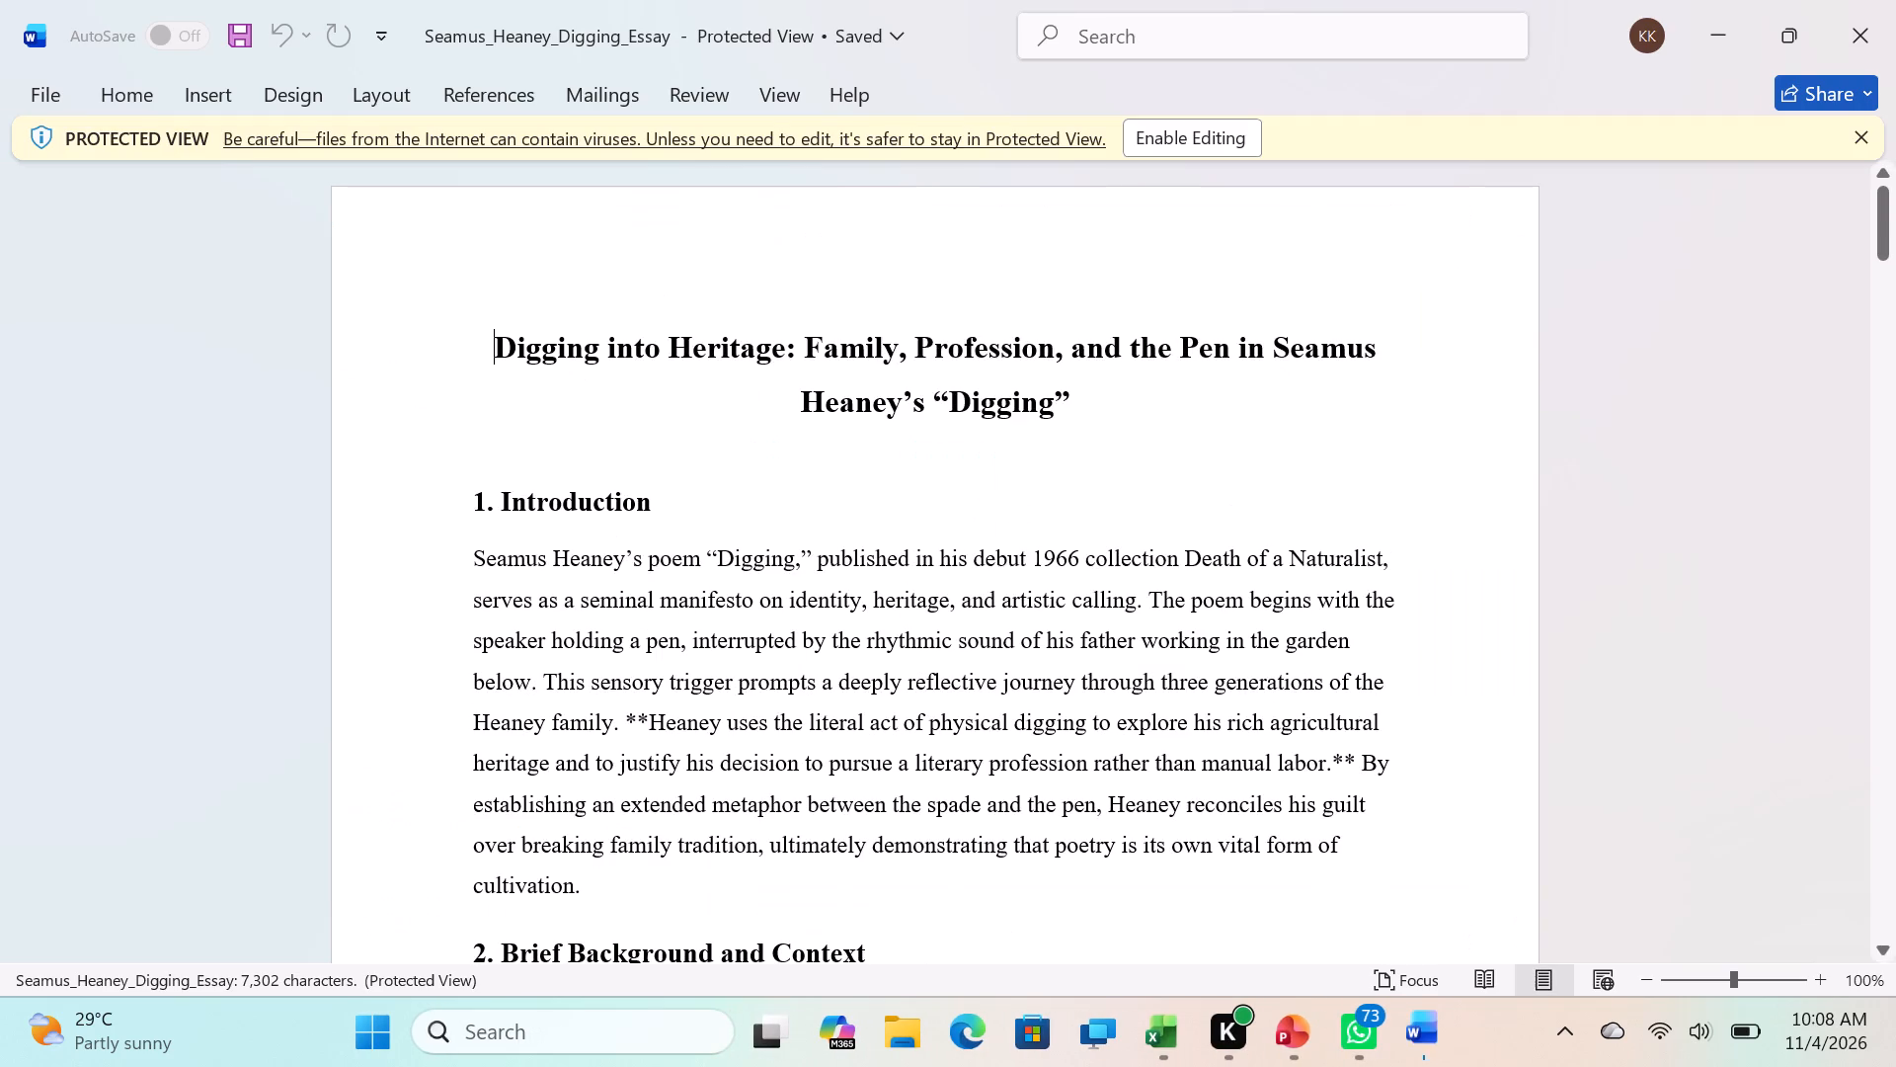
Enable editing for the protected Seamus Heaney essay document.
scroll(759, 452, down, 1)
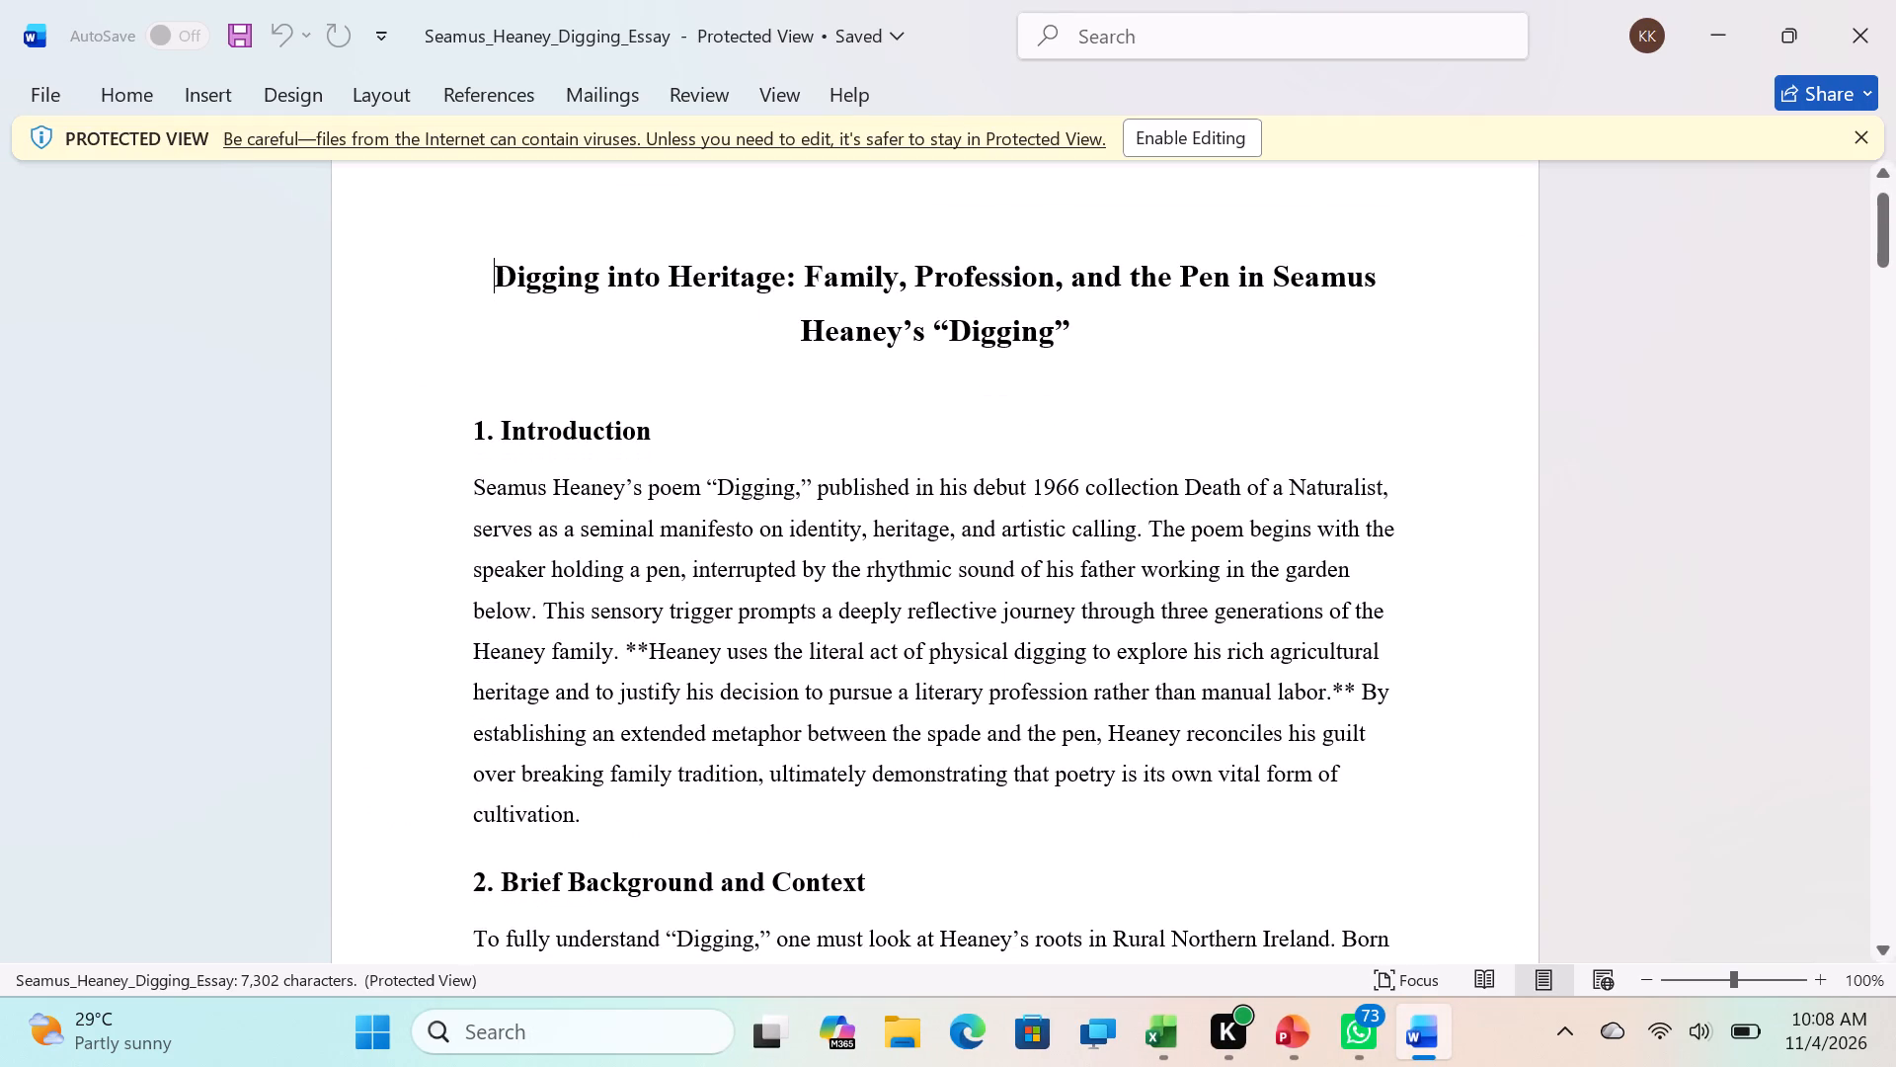
click(829, 284)
click(1208, 130)
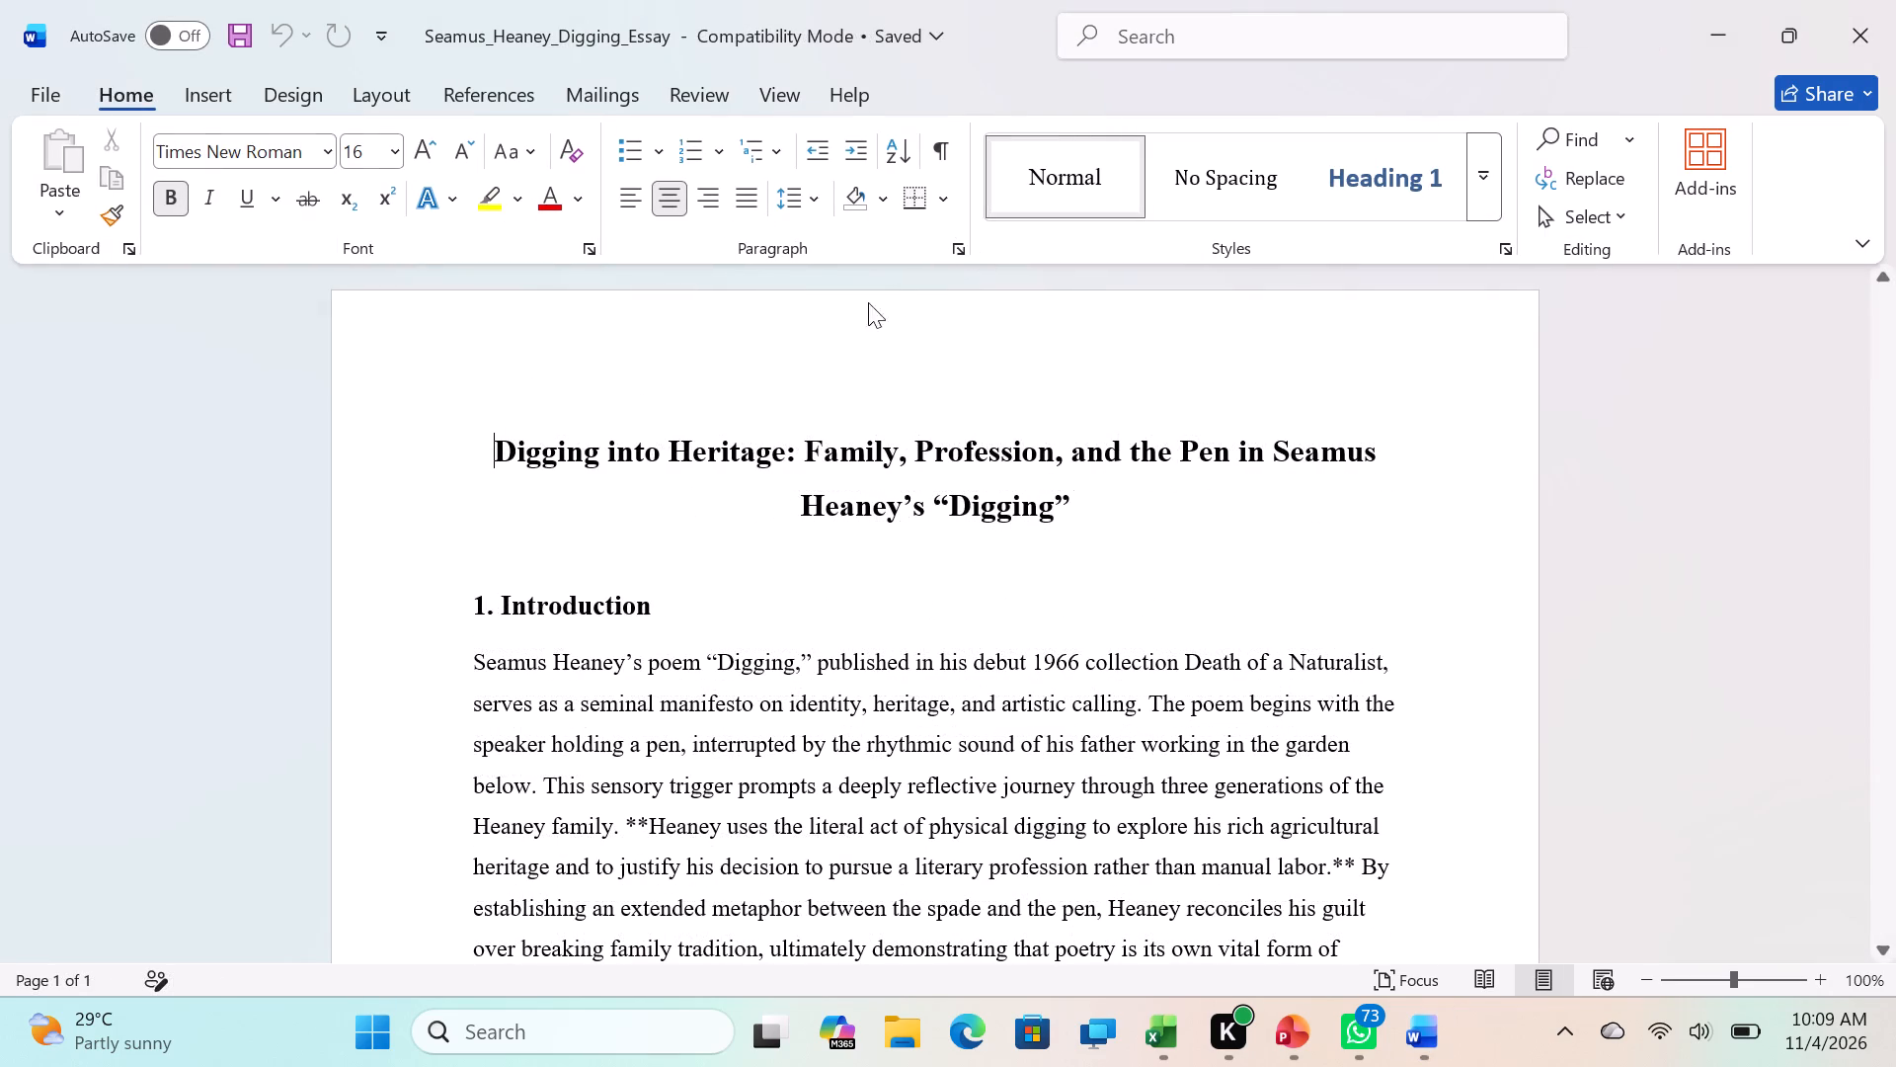
Set the whole essay title, "Digging into Heritage: Family, Profession, and the Pen in Seamus Heaney's 'Digging'", to font size 12.
click(521, 457)
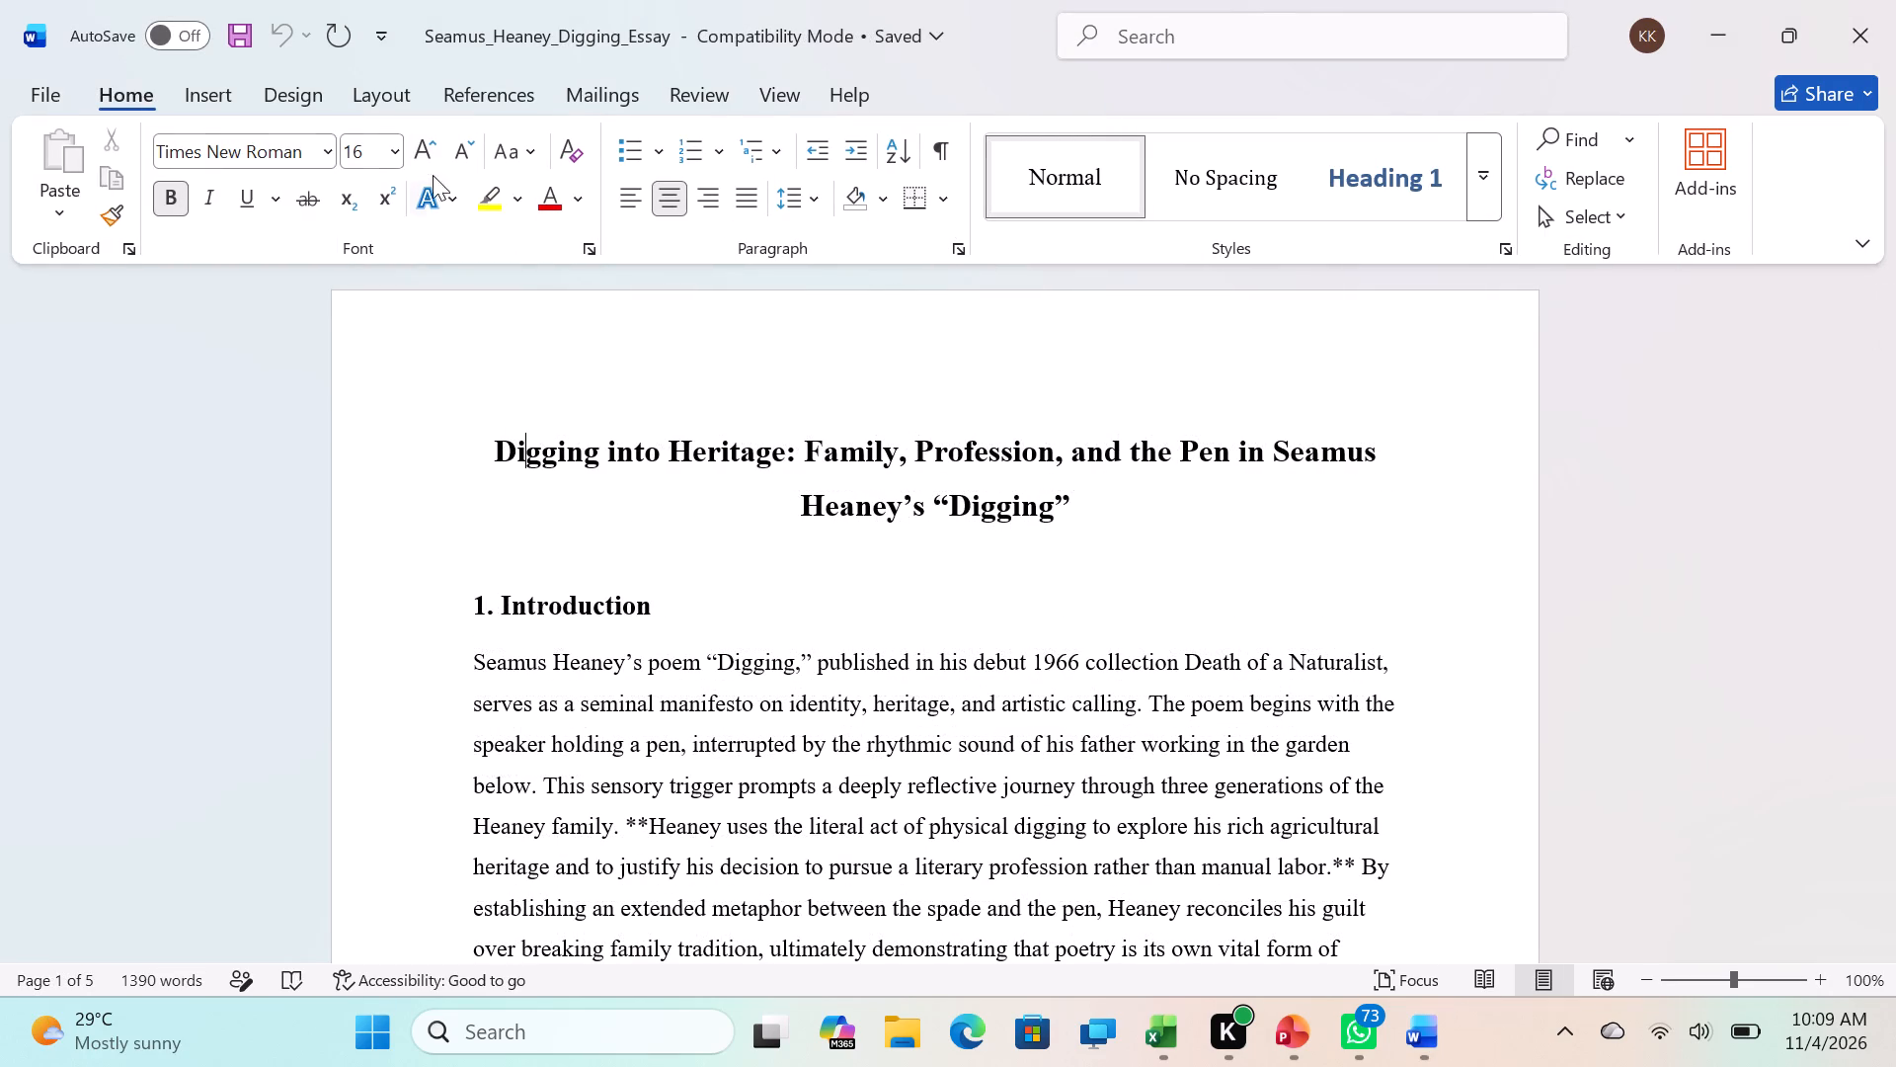
click(394, 150)
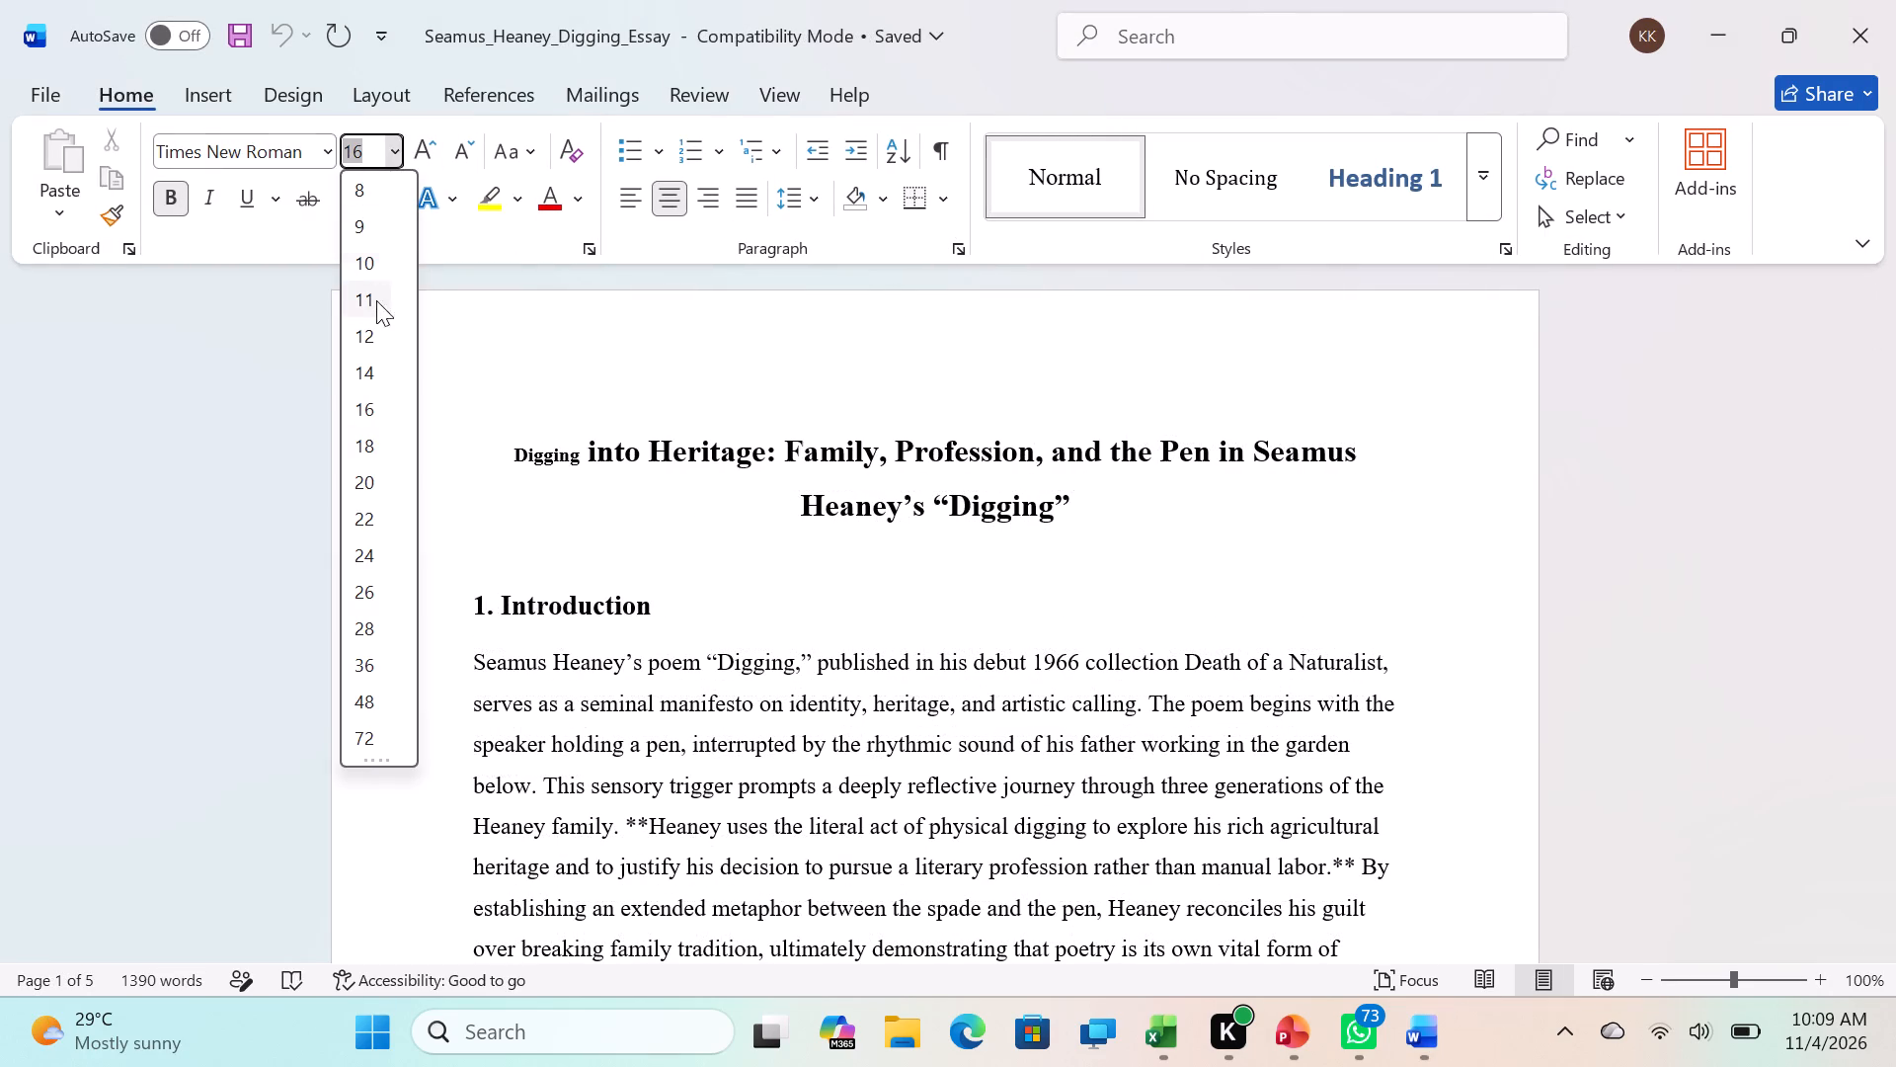
click(376, 342)
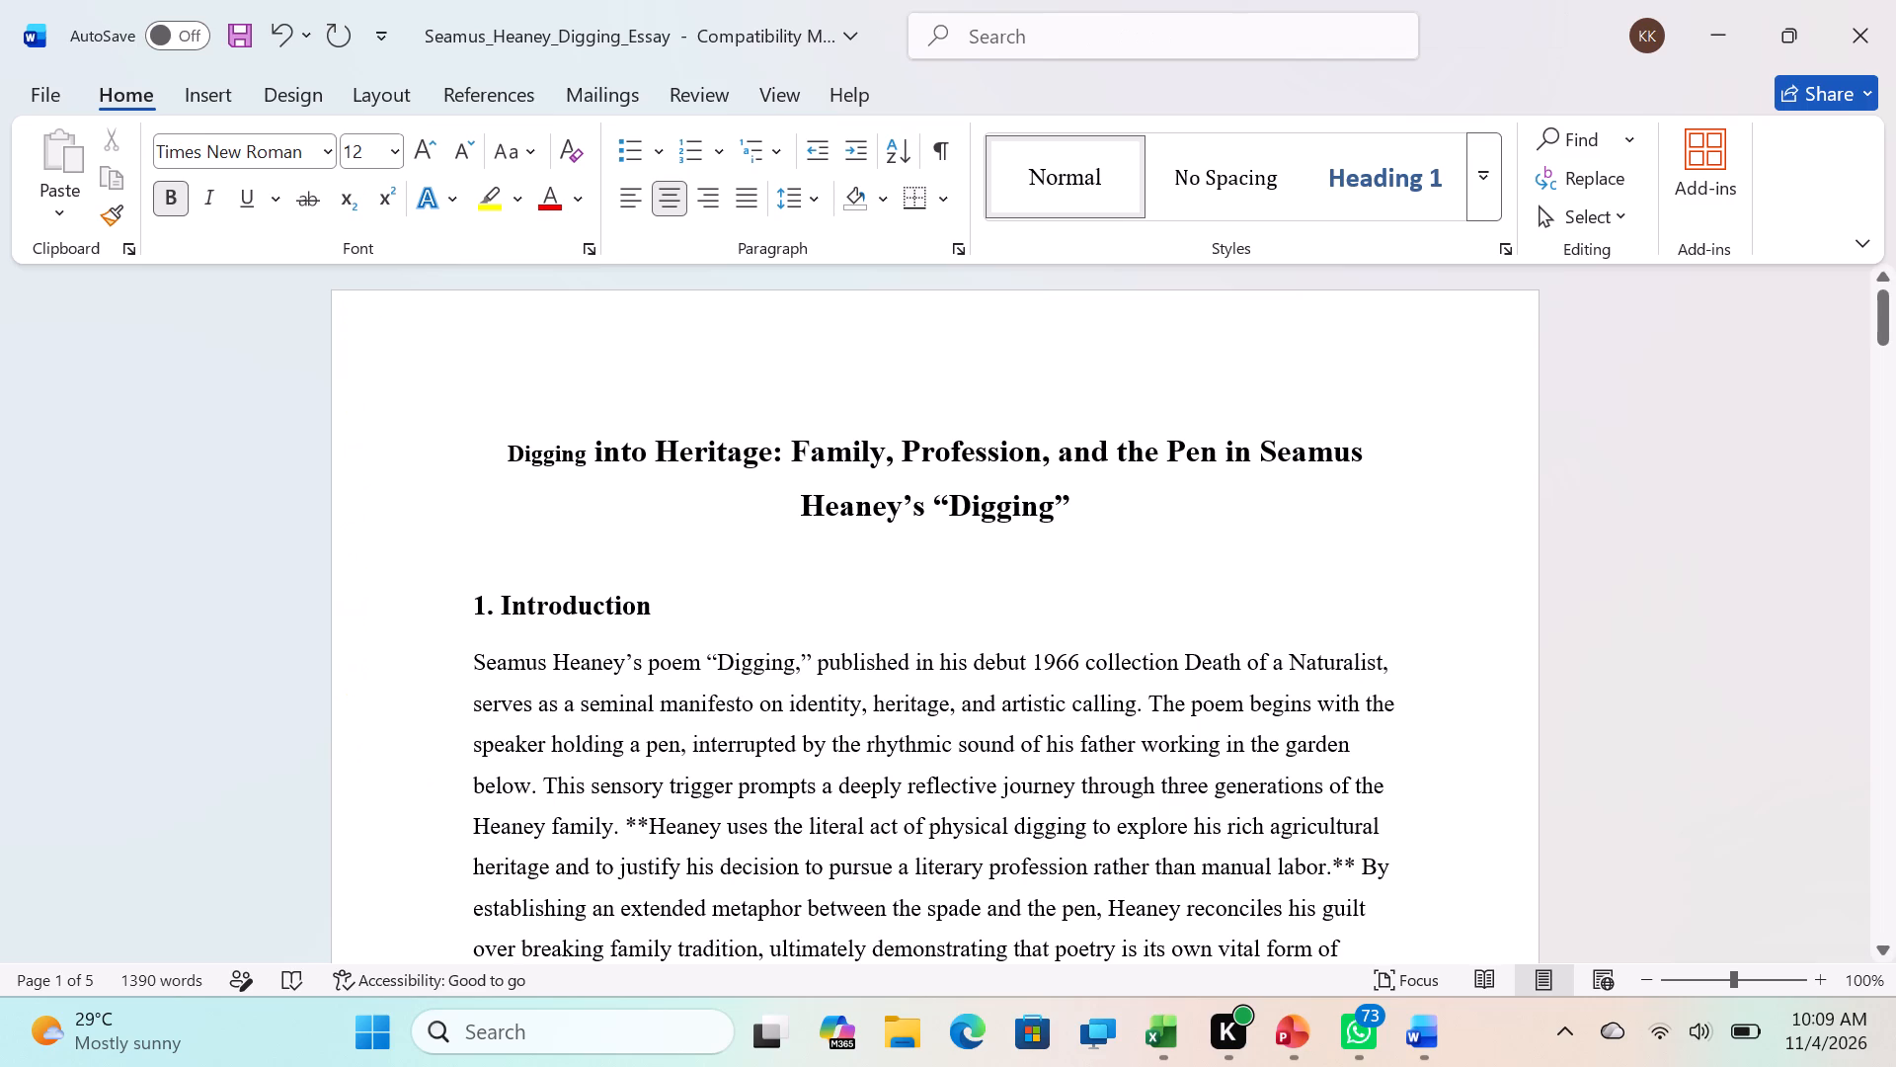
click(727, 443)
drag(580, 449, 1114, 525)
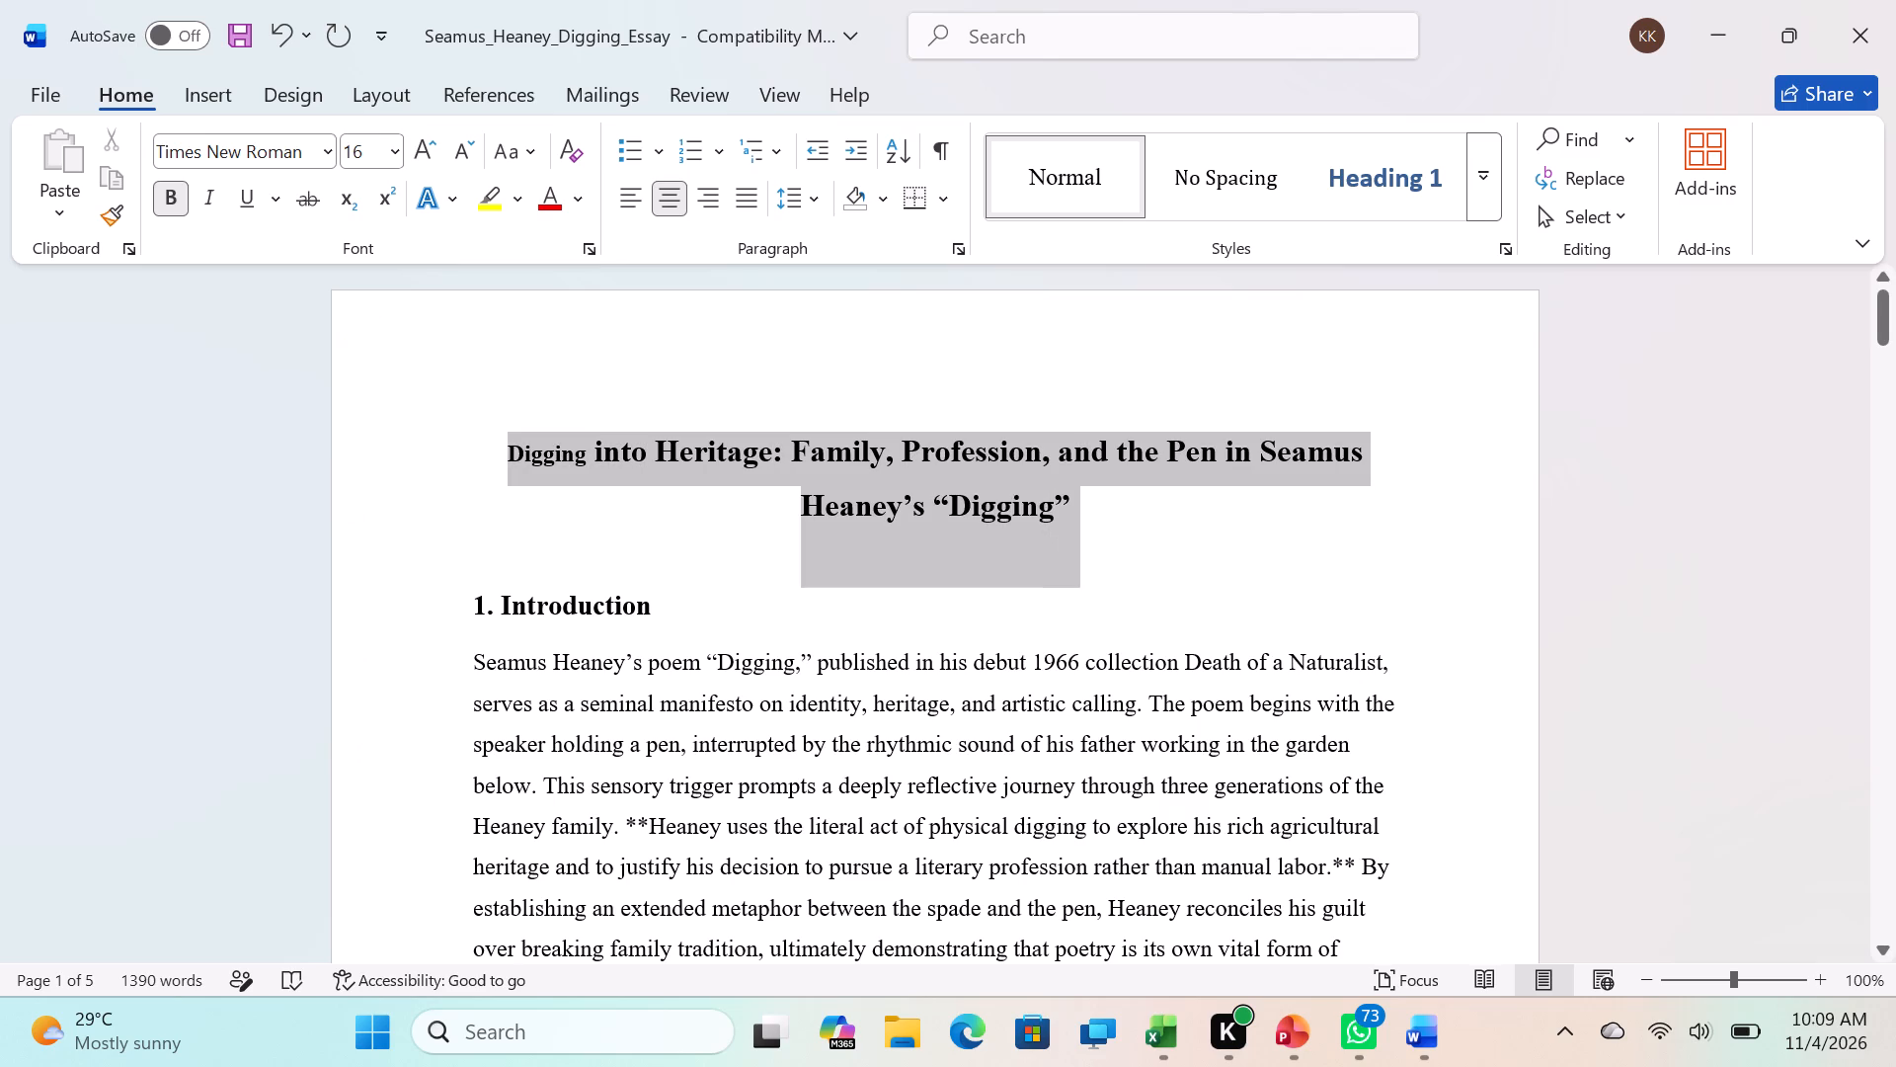
drag(1114, 525, 1116, 525)
click(566, 439)
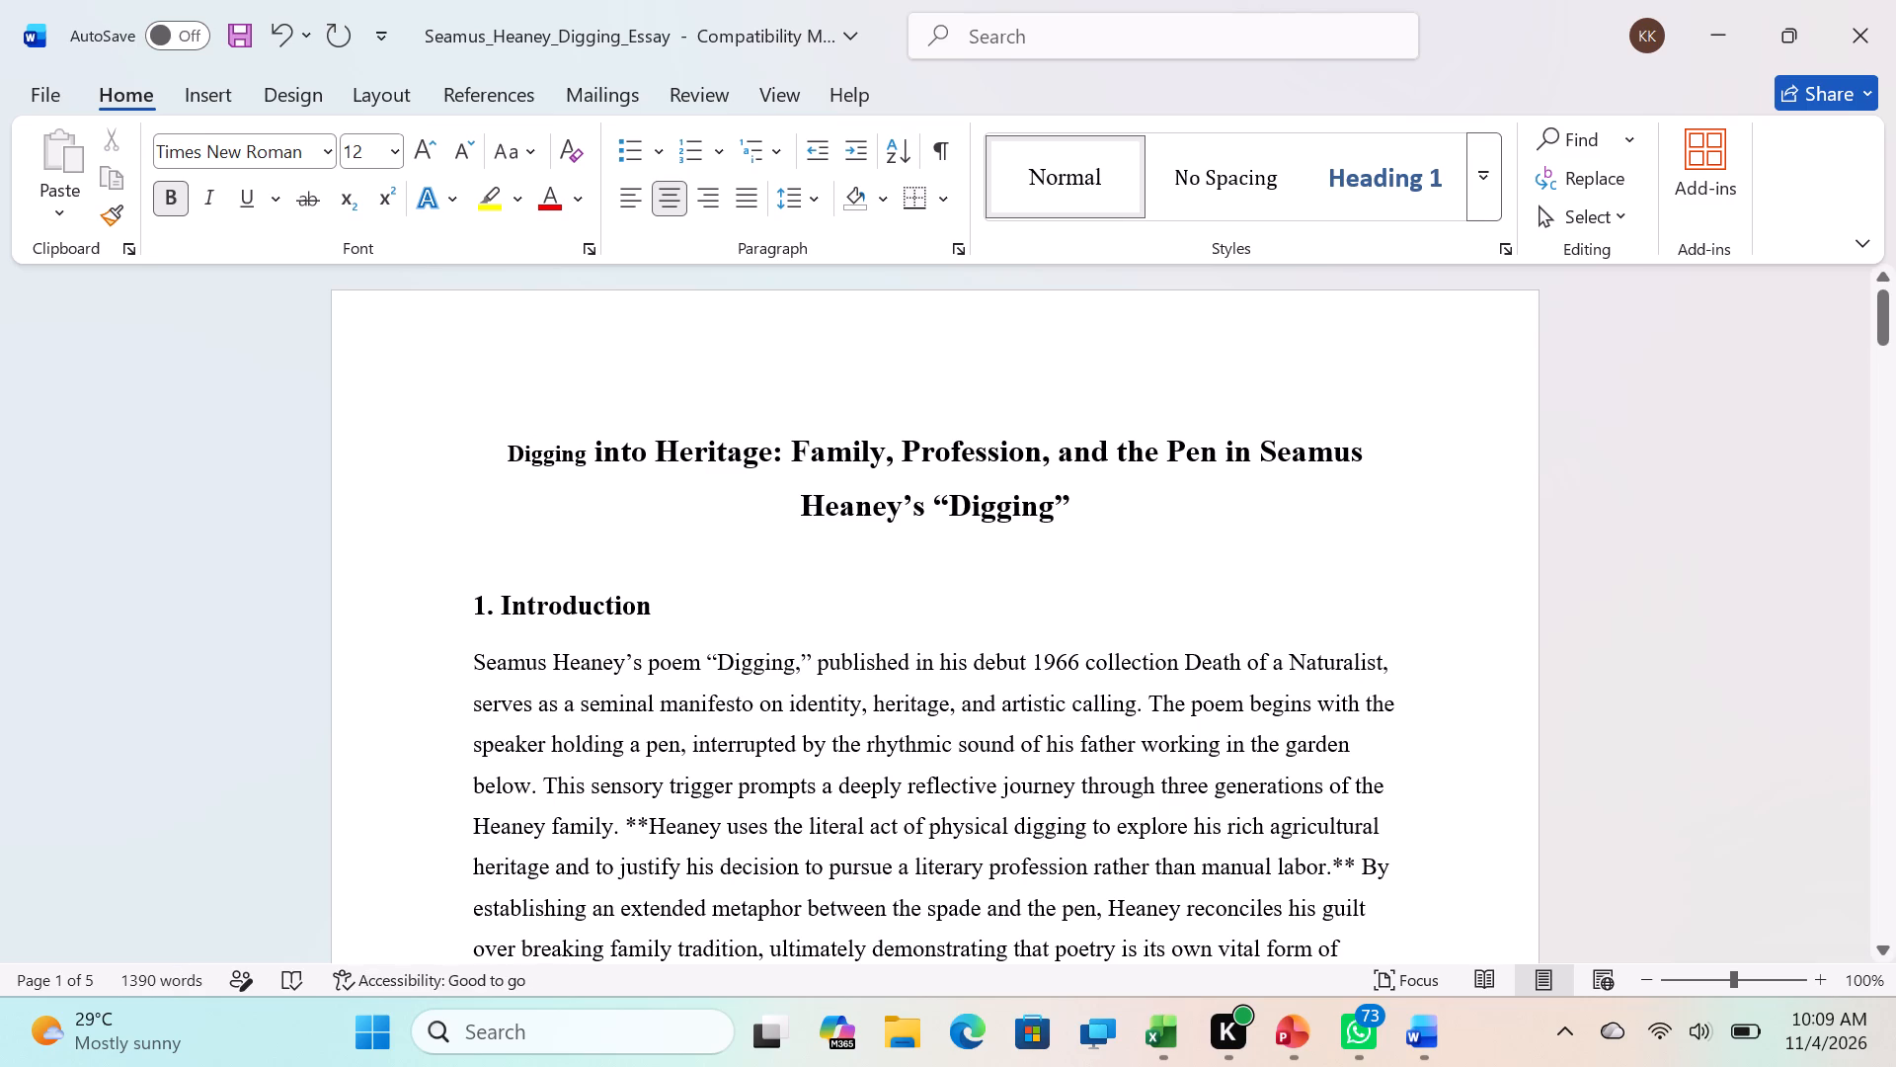
drag(593, 439, 643, 473)
drag(643, 473, 975, 551)
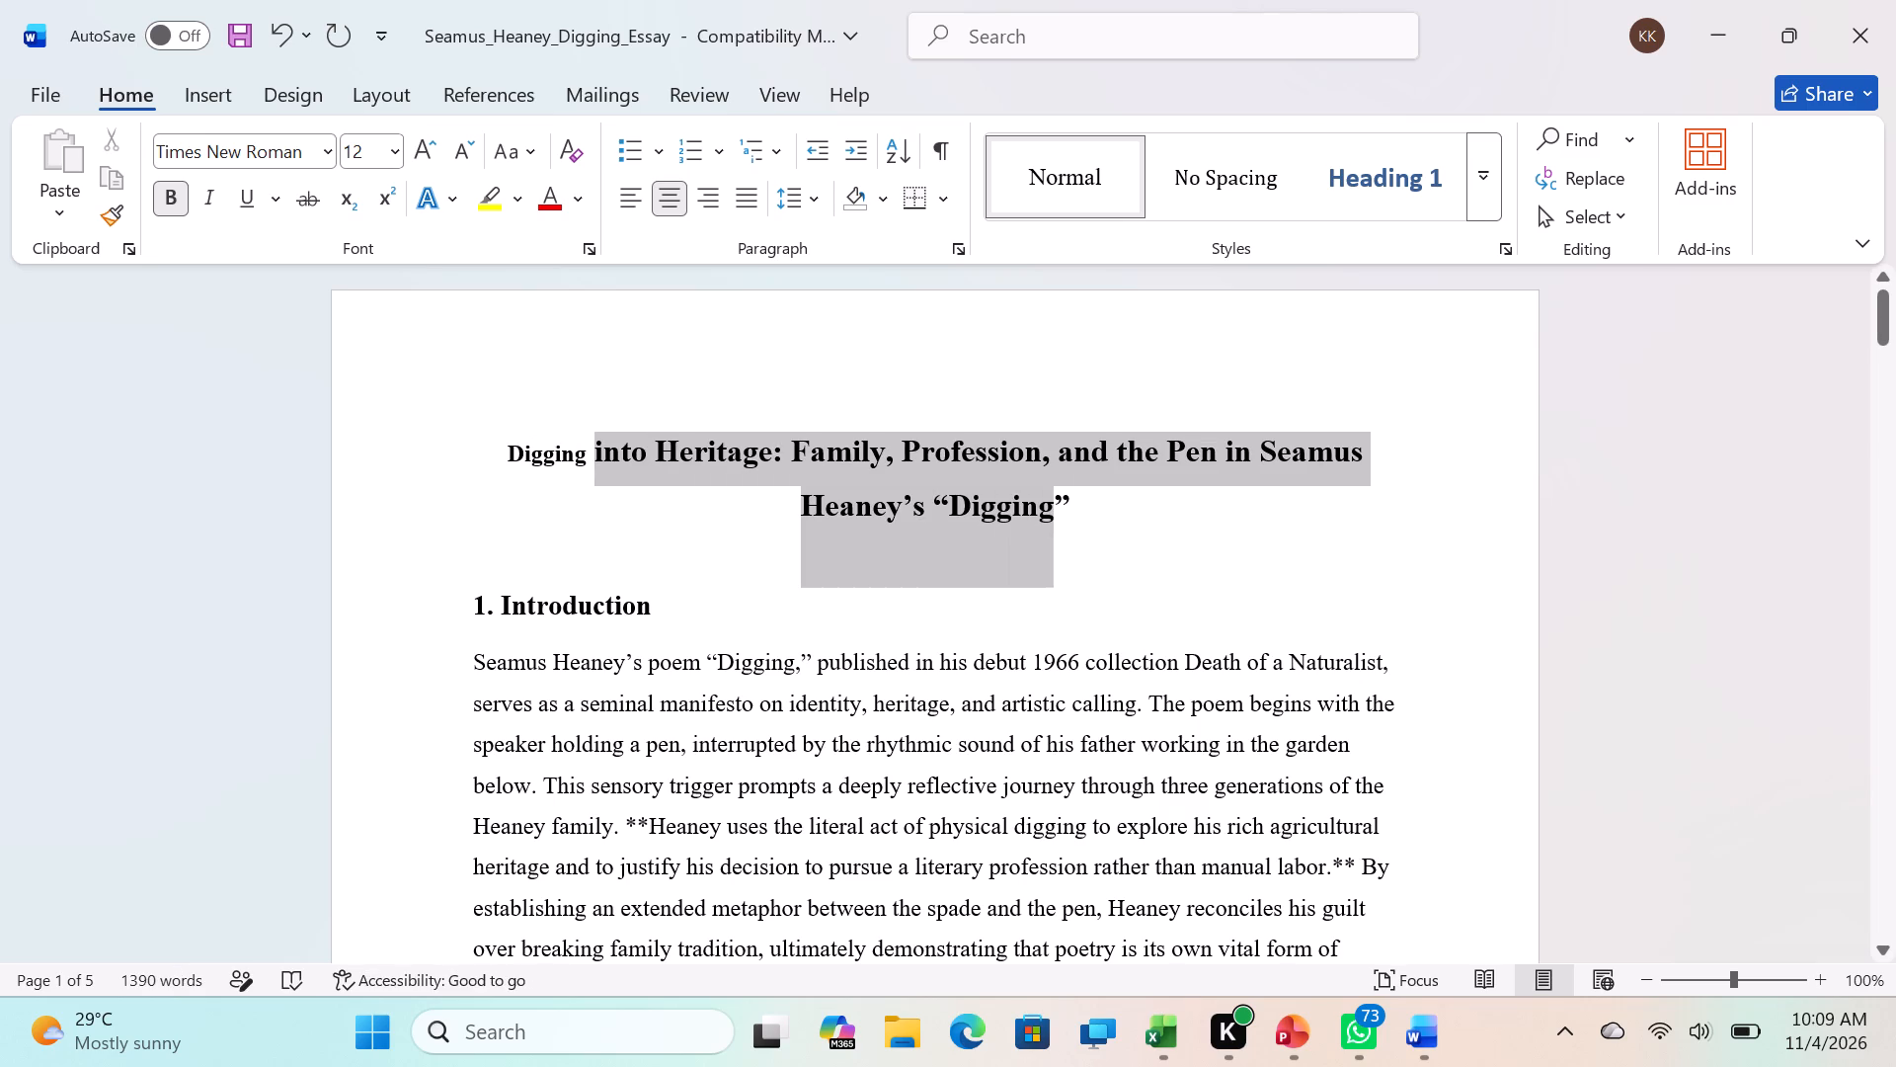
drag(975, 551, 1076, 537)
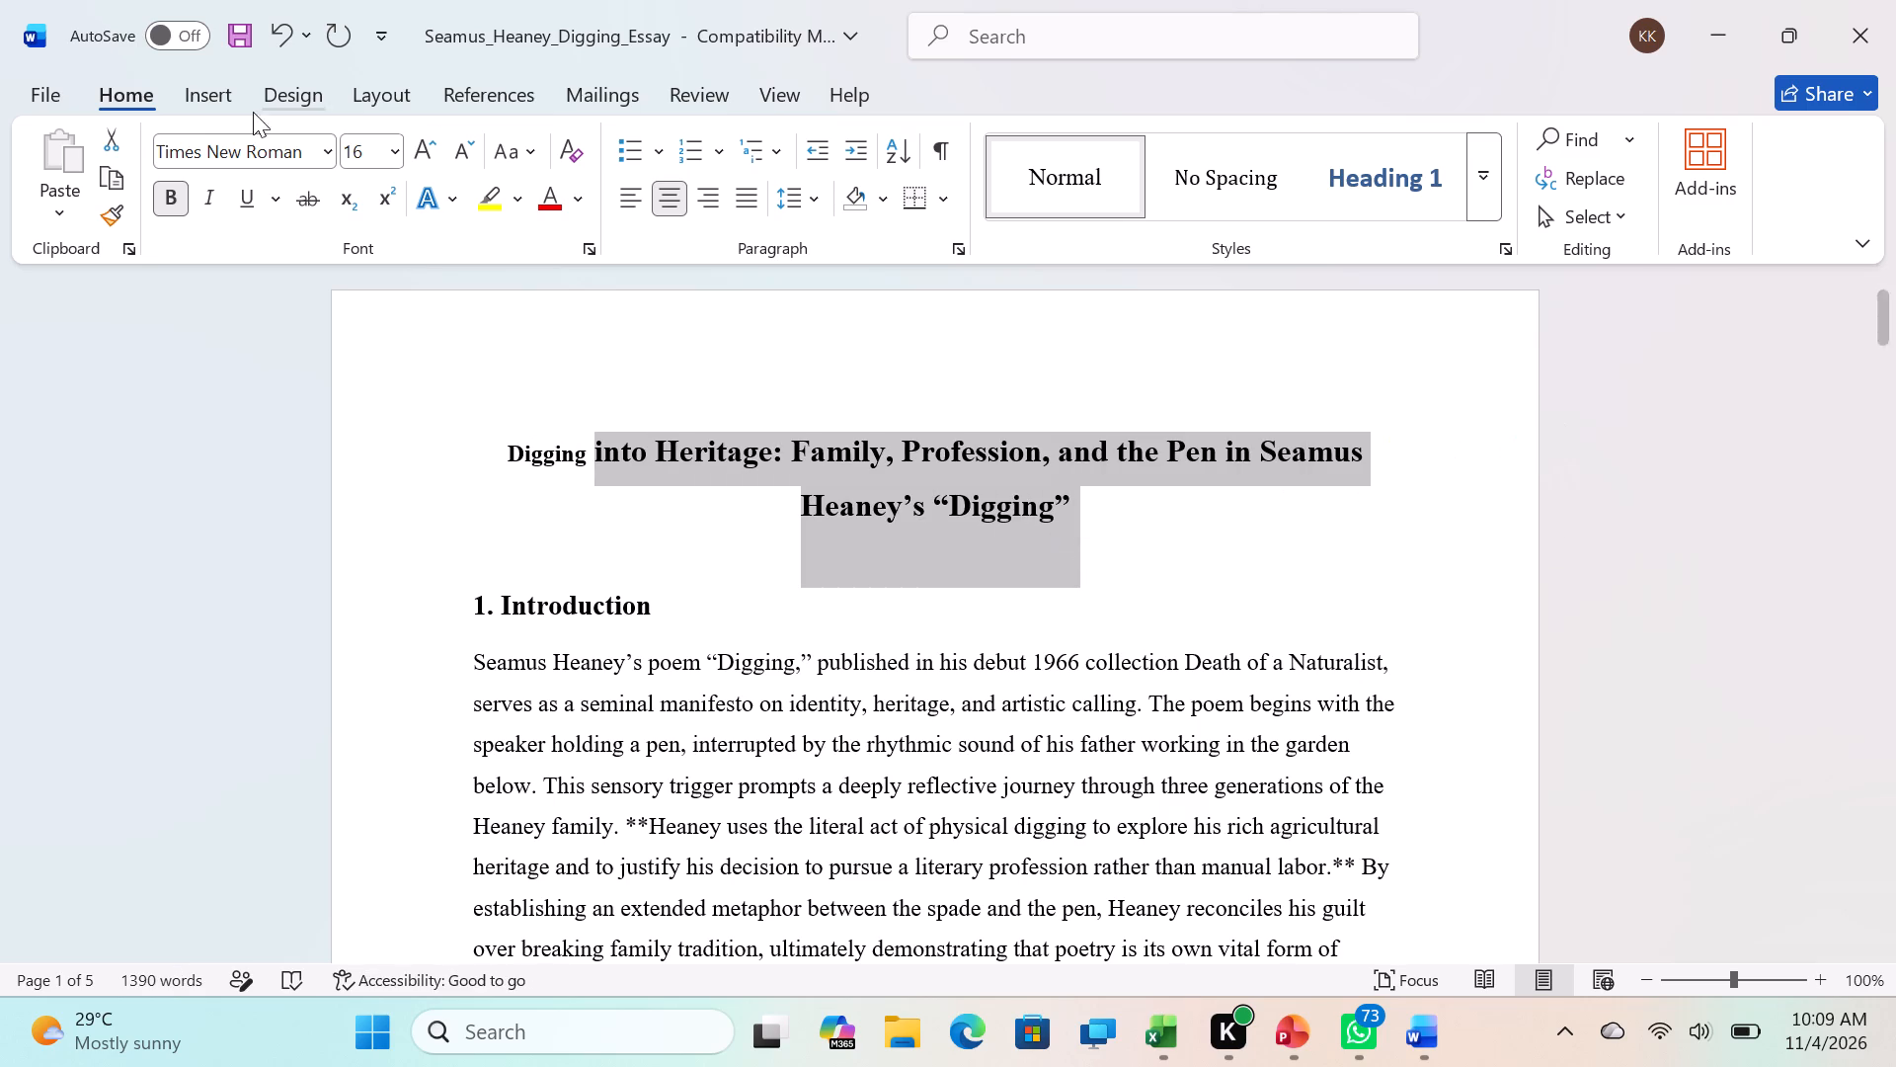
click(387, 148)
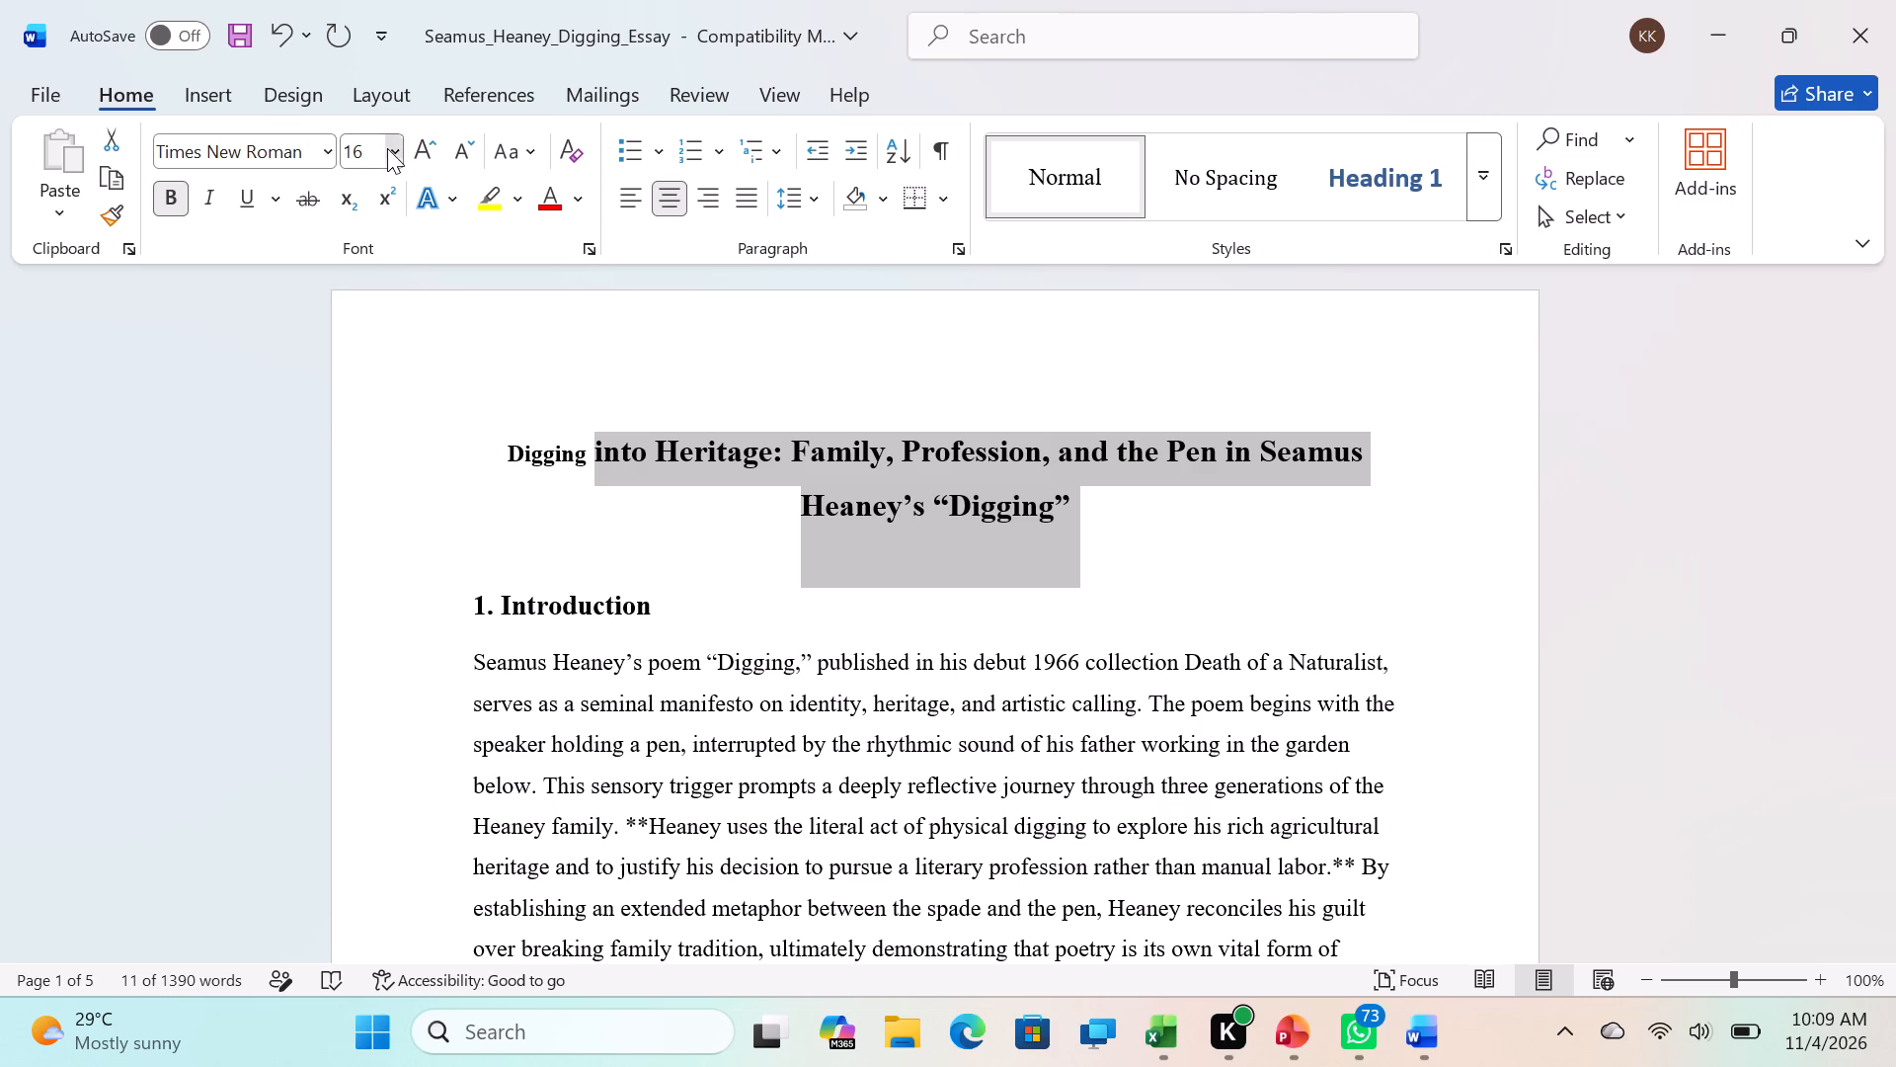
click(383, 341)
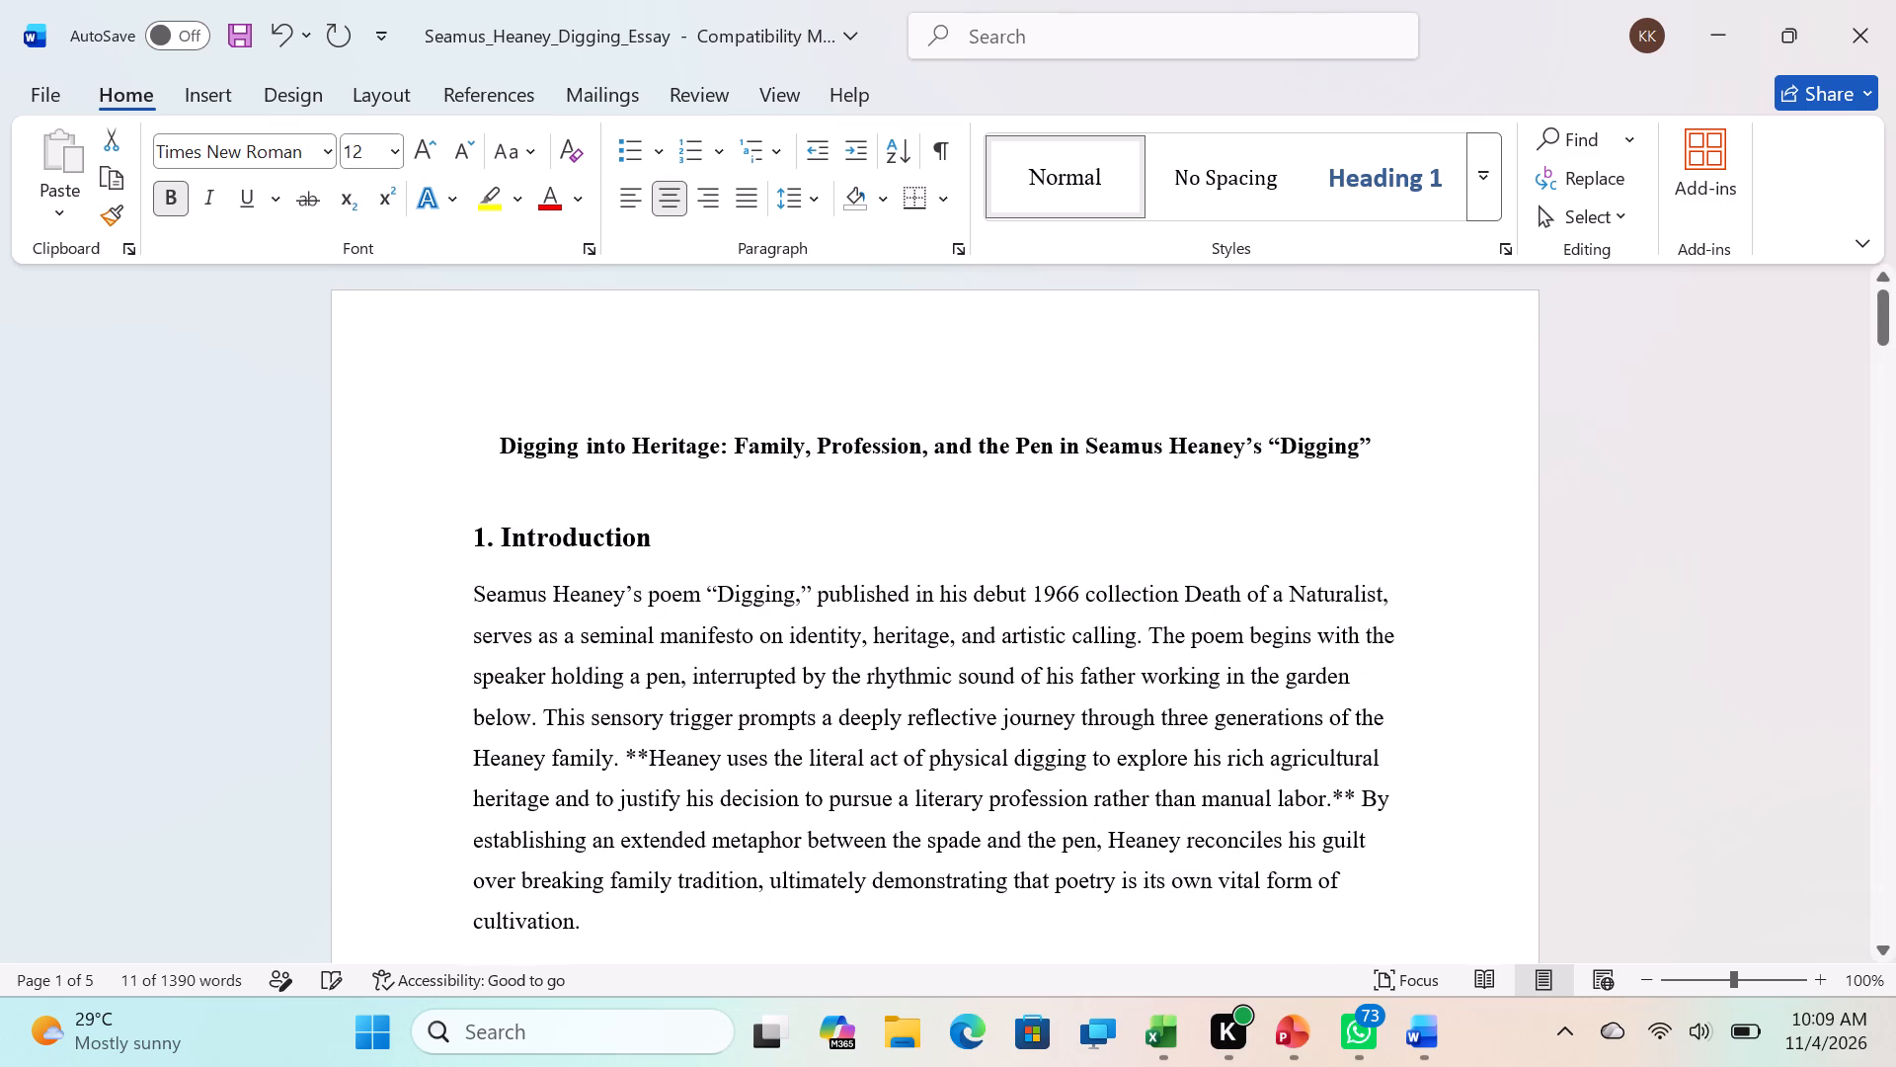
Remove the stray double asterisks before and after the sentence beginning "Heaney uses the literal act" in the Introduction.
click(592, 629)
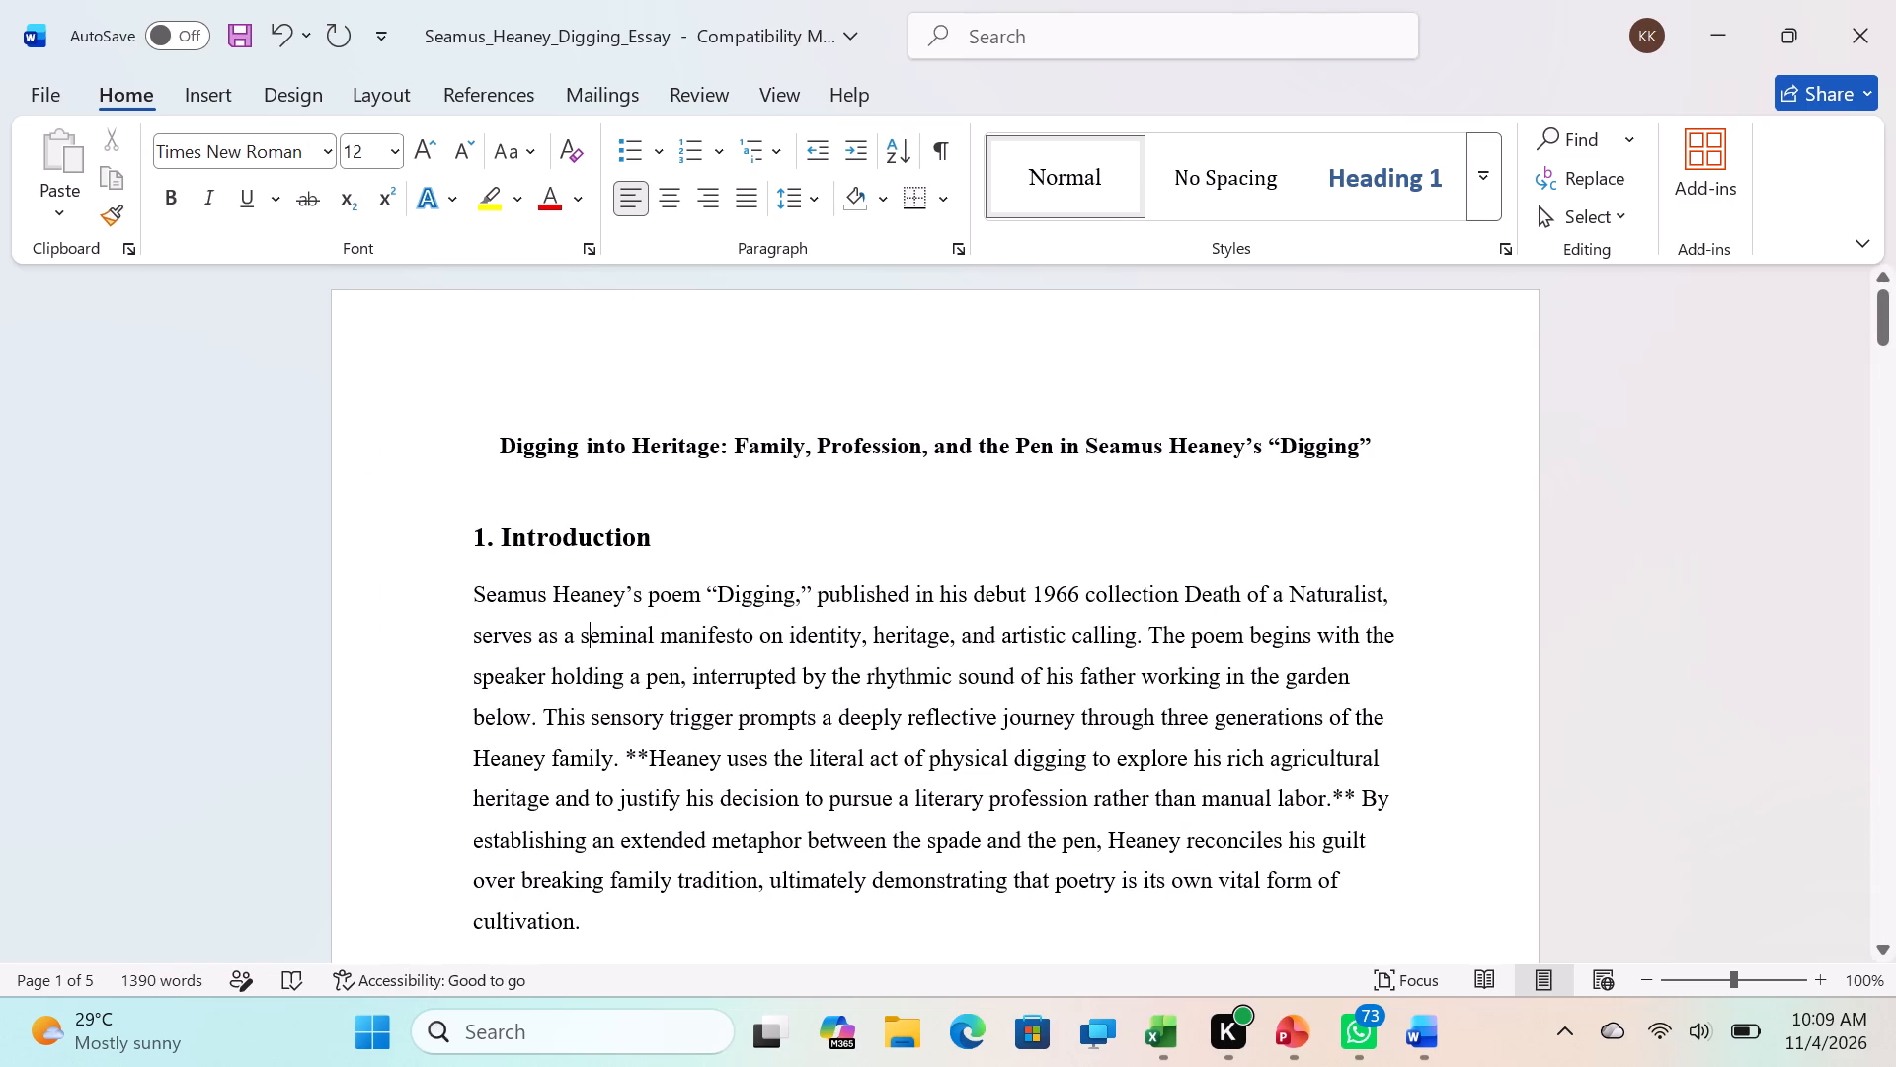
scroll(975, 631, down, 1)
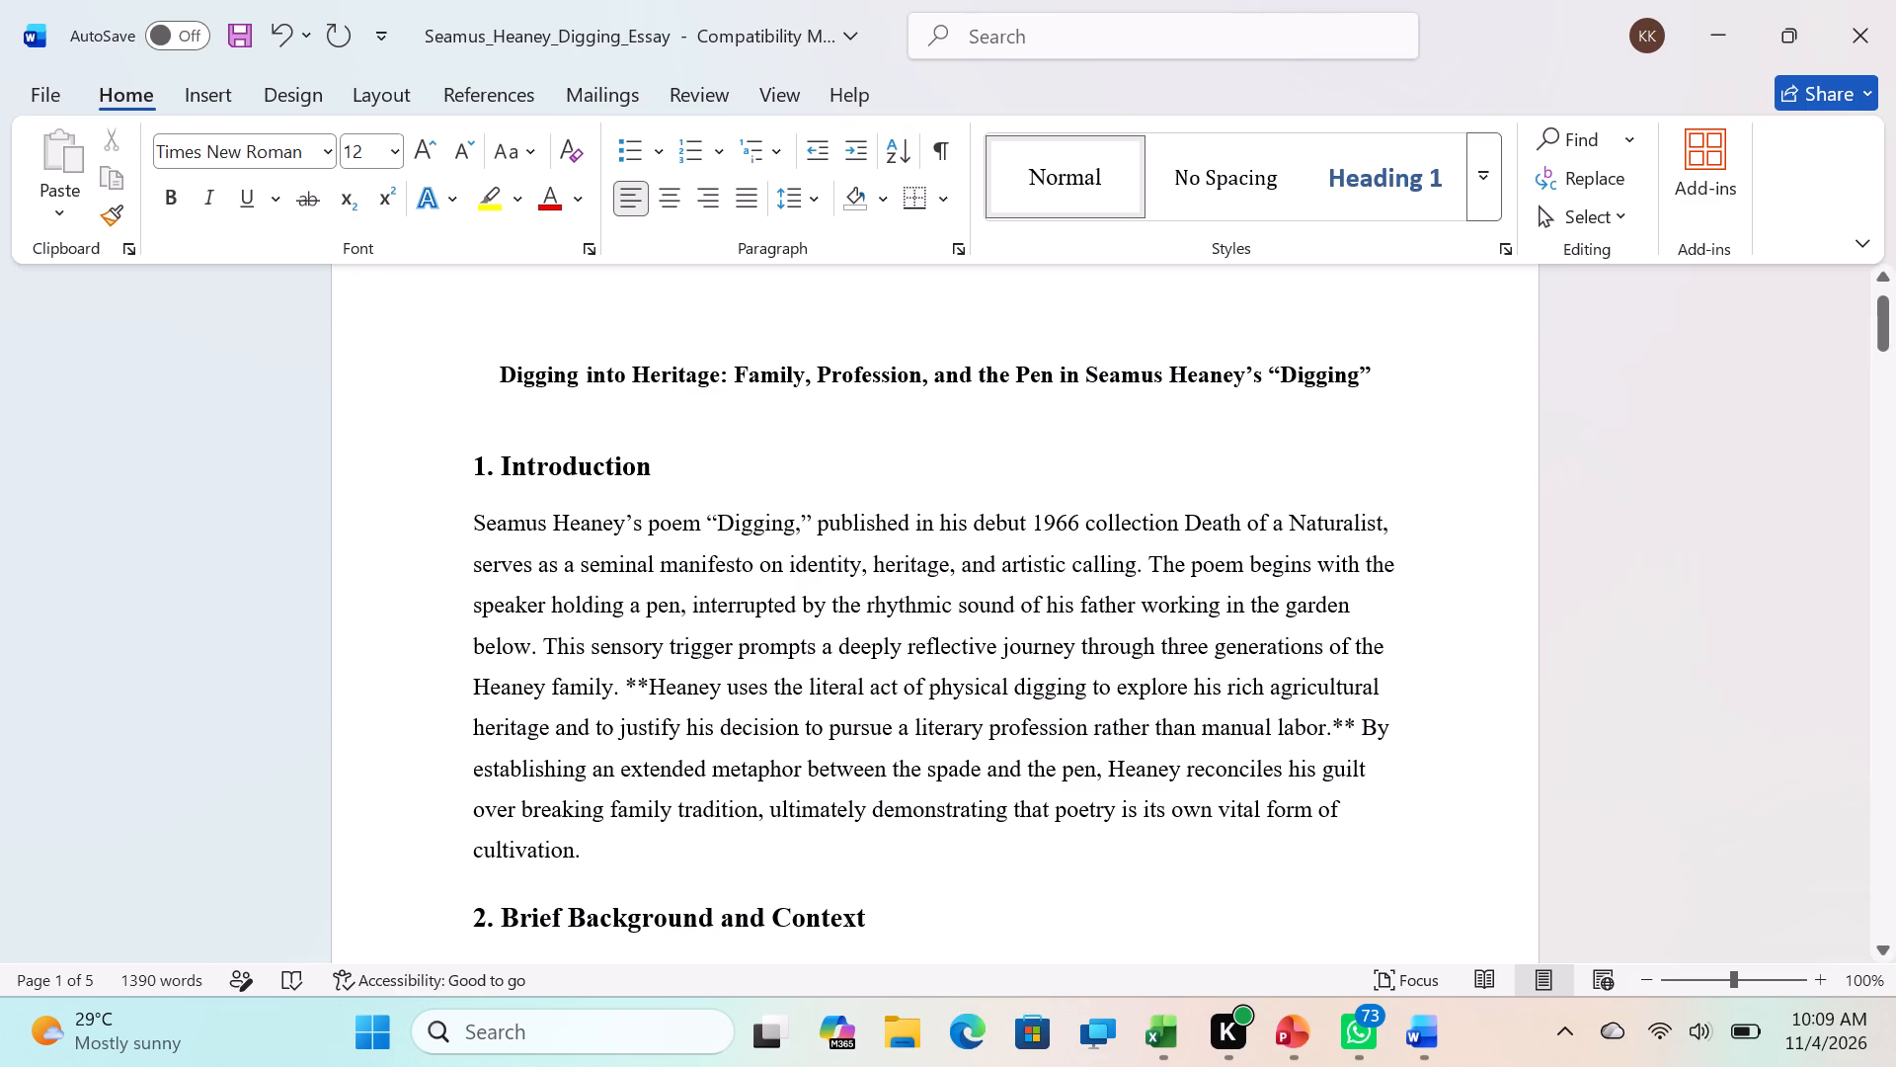
click(640, 677)
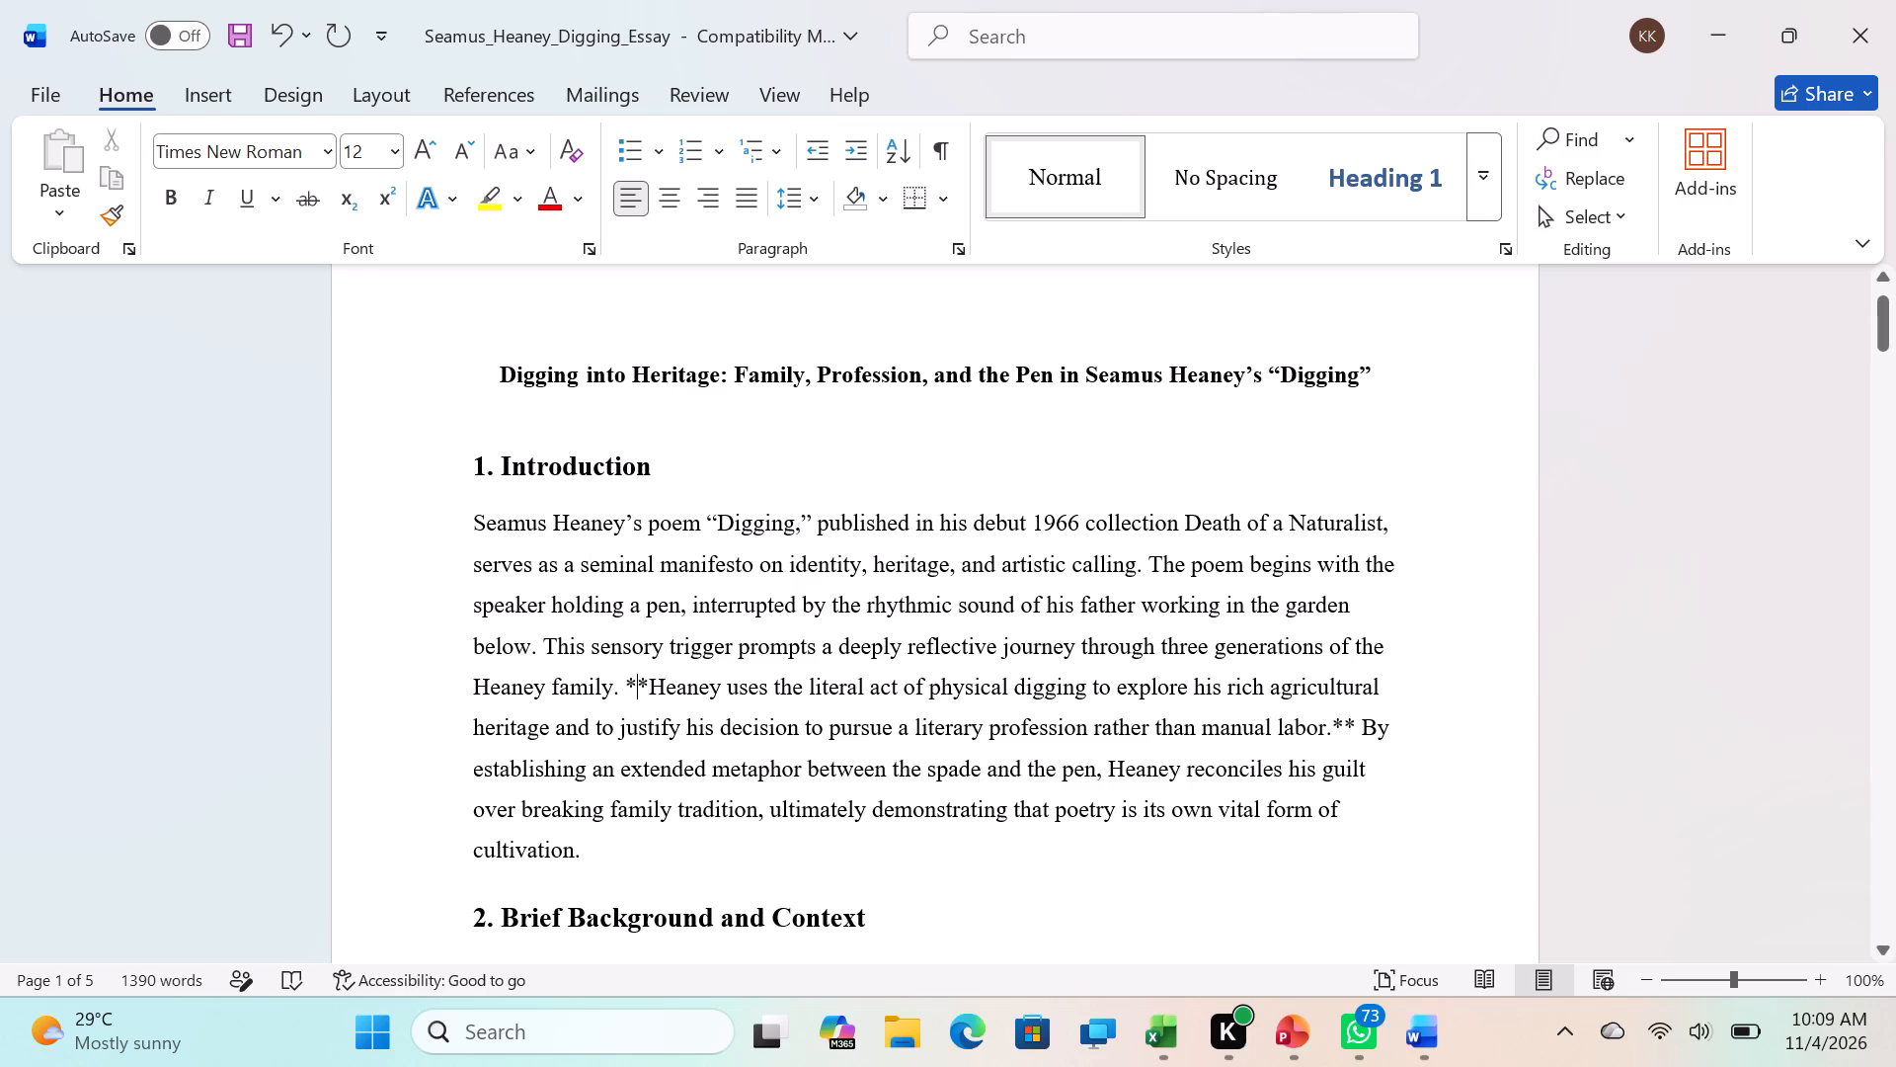
click(643, 681)
key(BackSpace)
key(BackSpace)
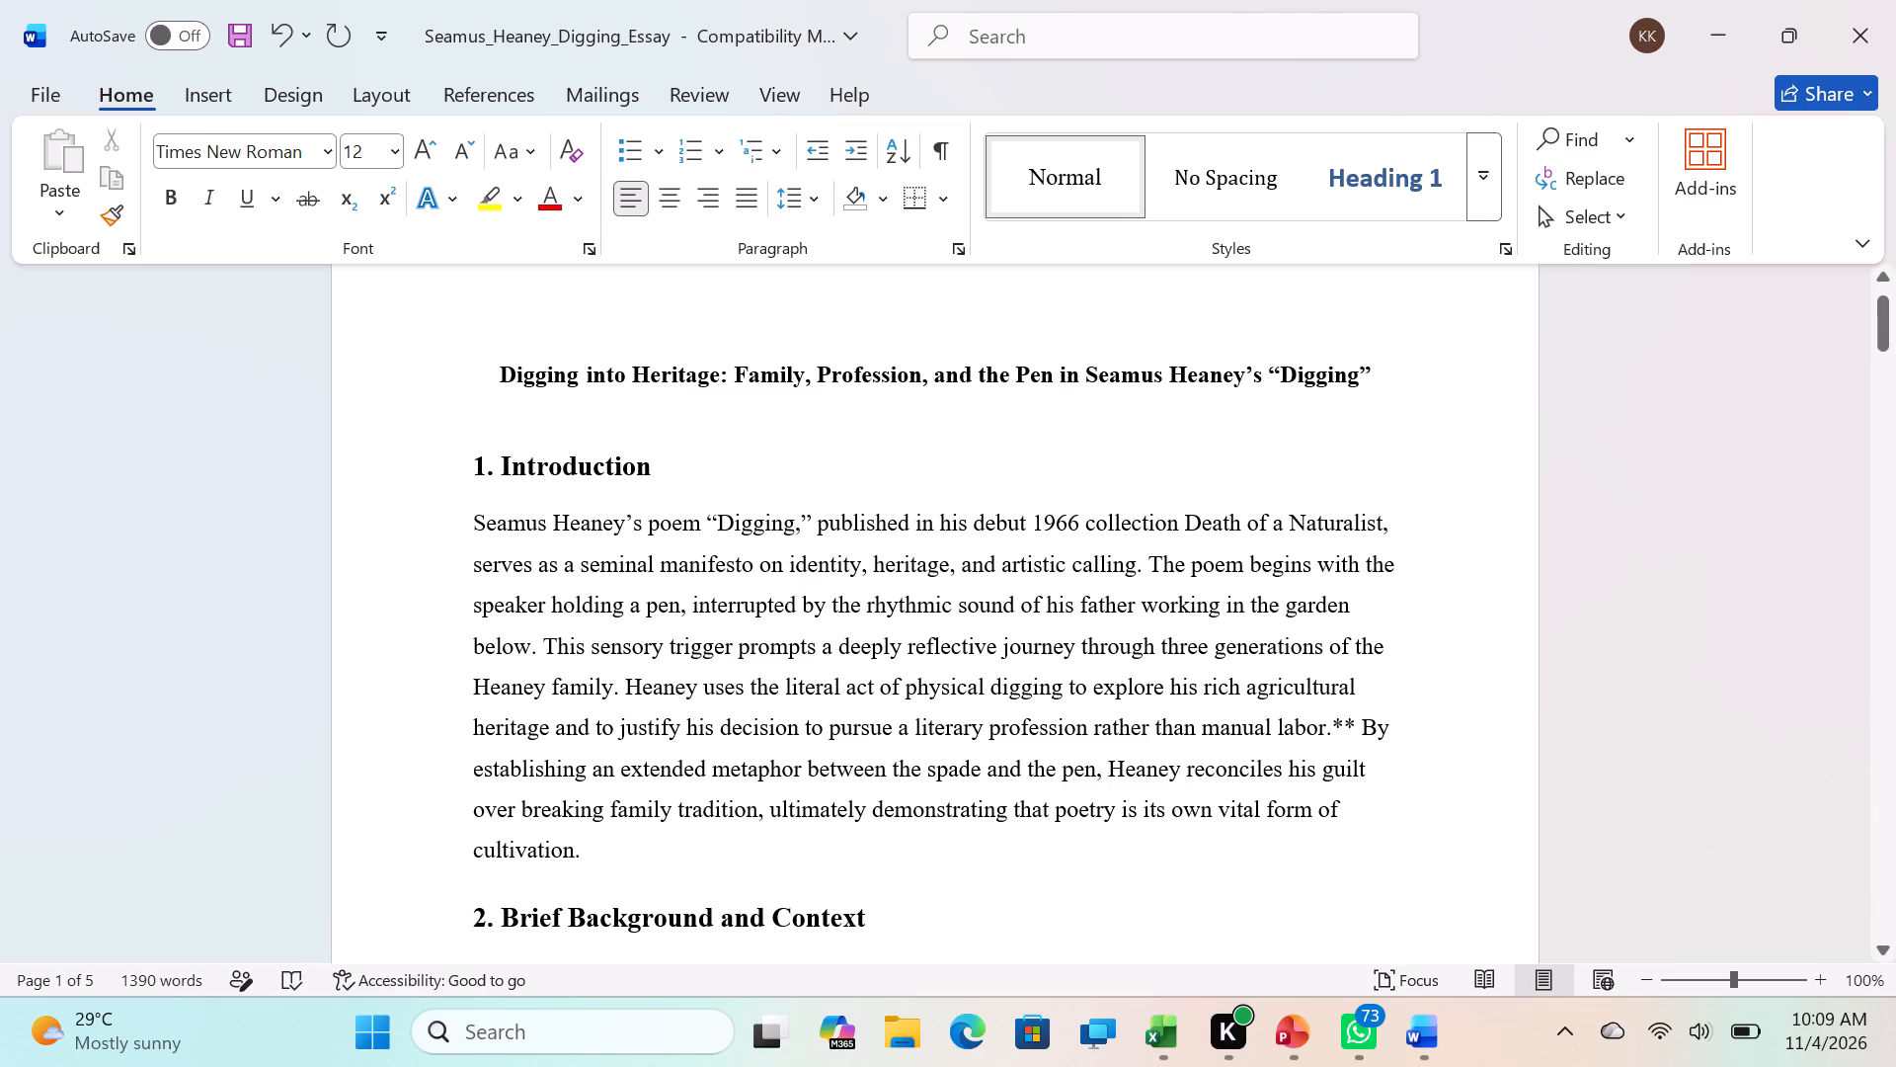
click(1351, 722)
key(BackSpace)
key(BackSpace)
Replace the hyphen in "turf-cutter" with a space in the Brief Background and Context paragraph.
scroll(815, 810, down, 1)
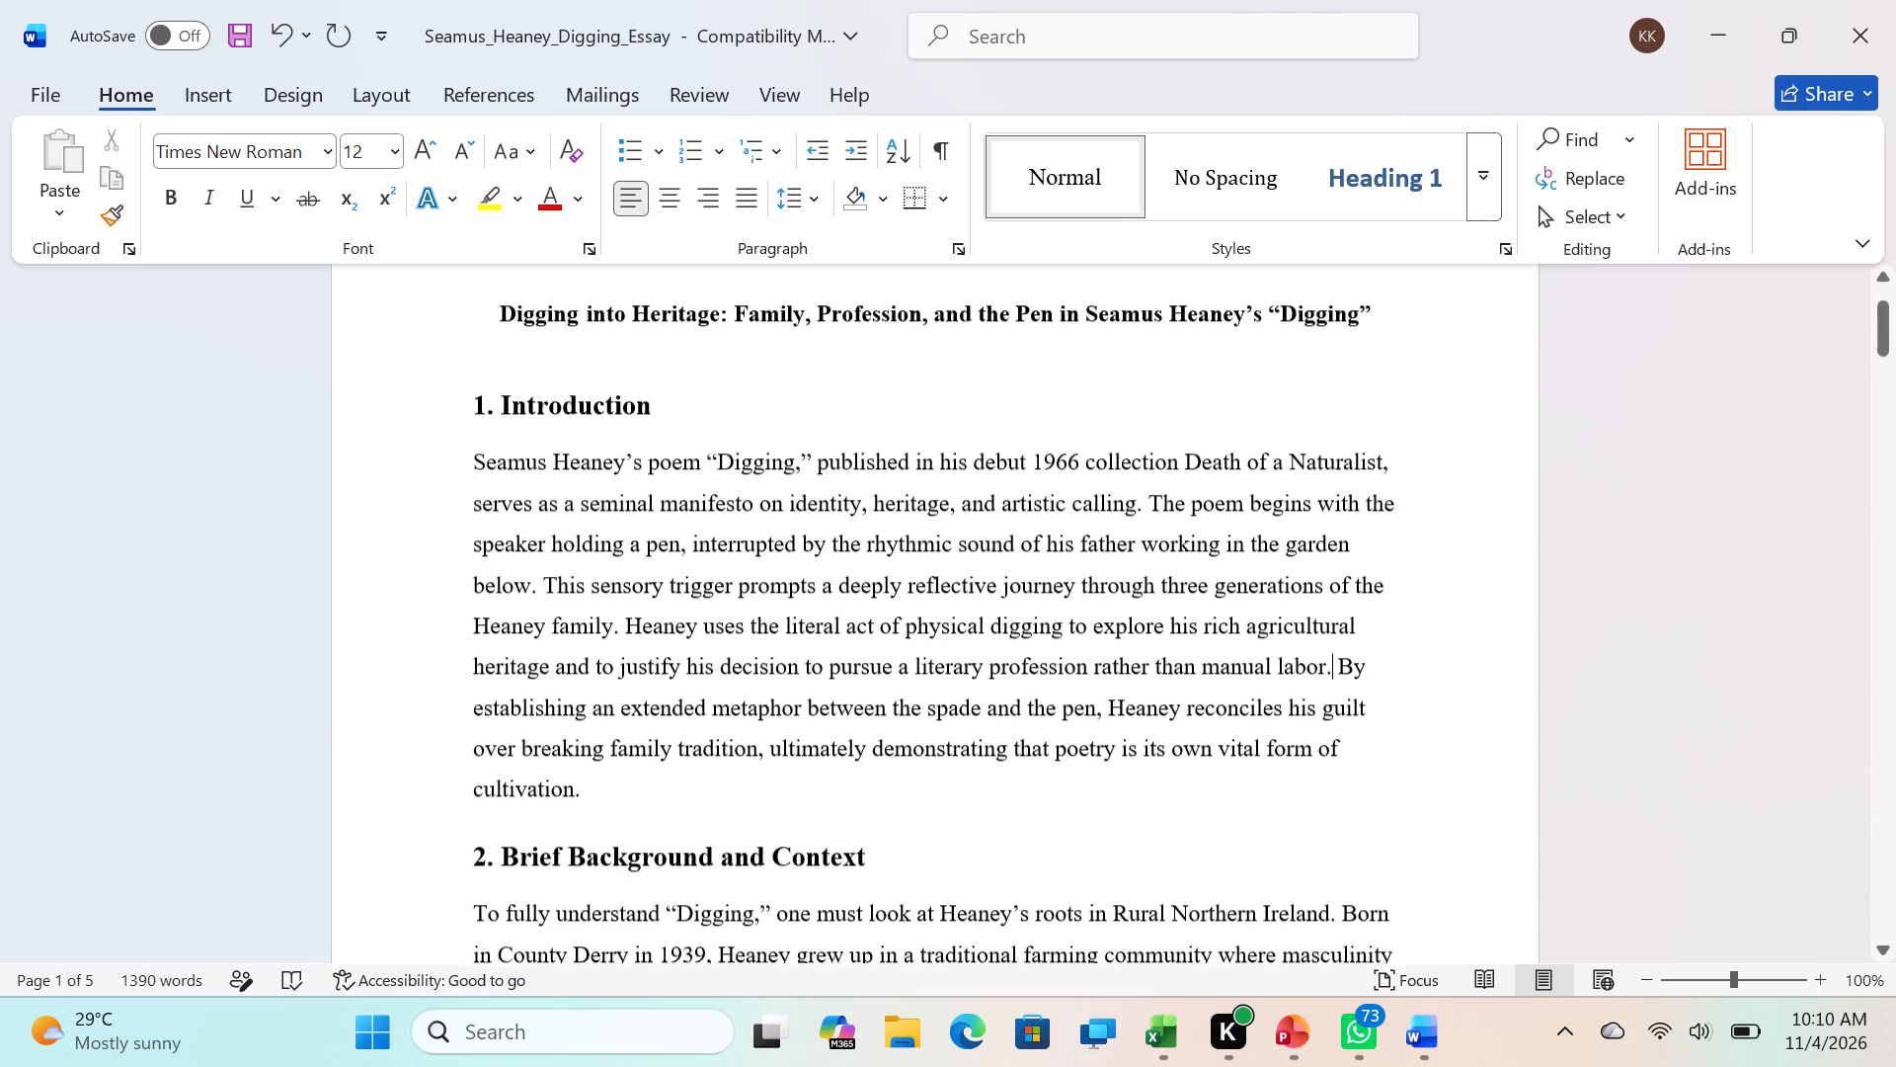
scroll(815, 810, down, 2)
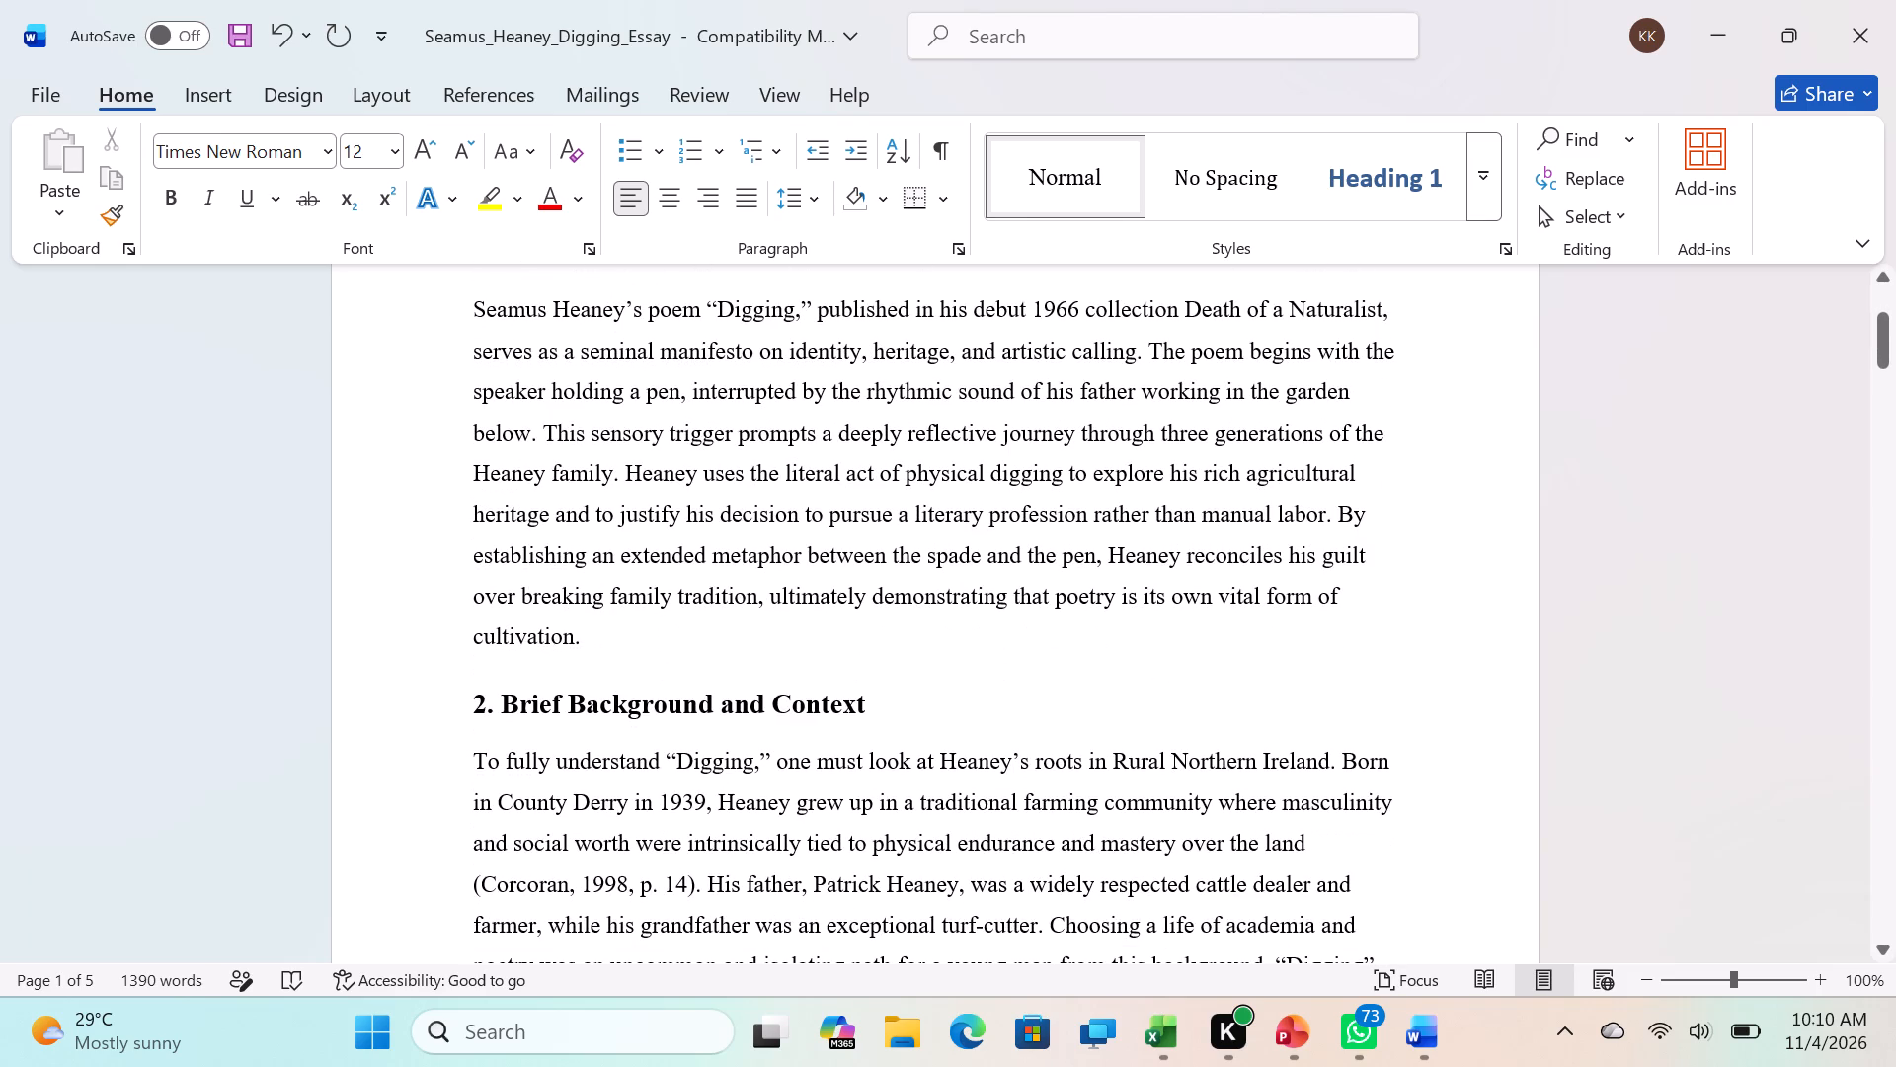
scroll(813, 803, down, 1)
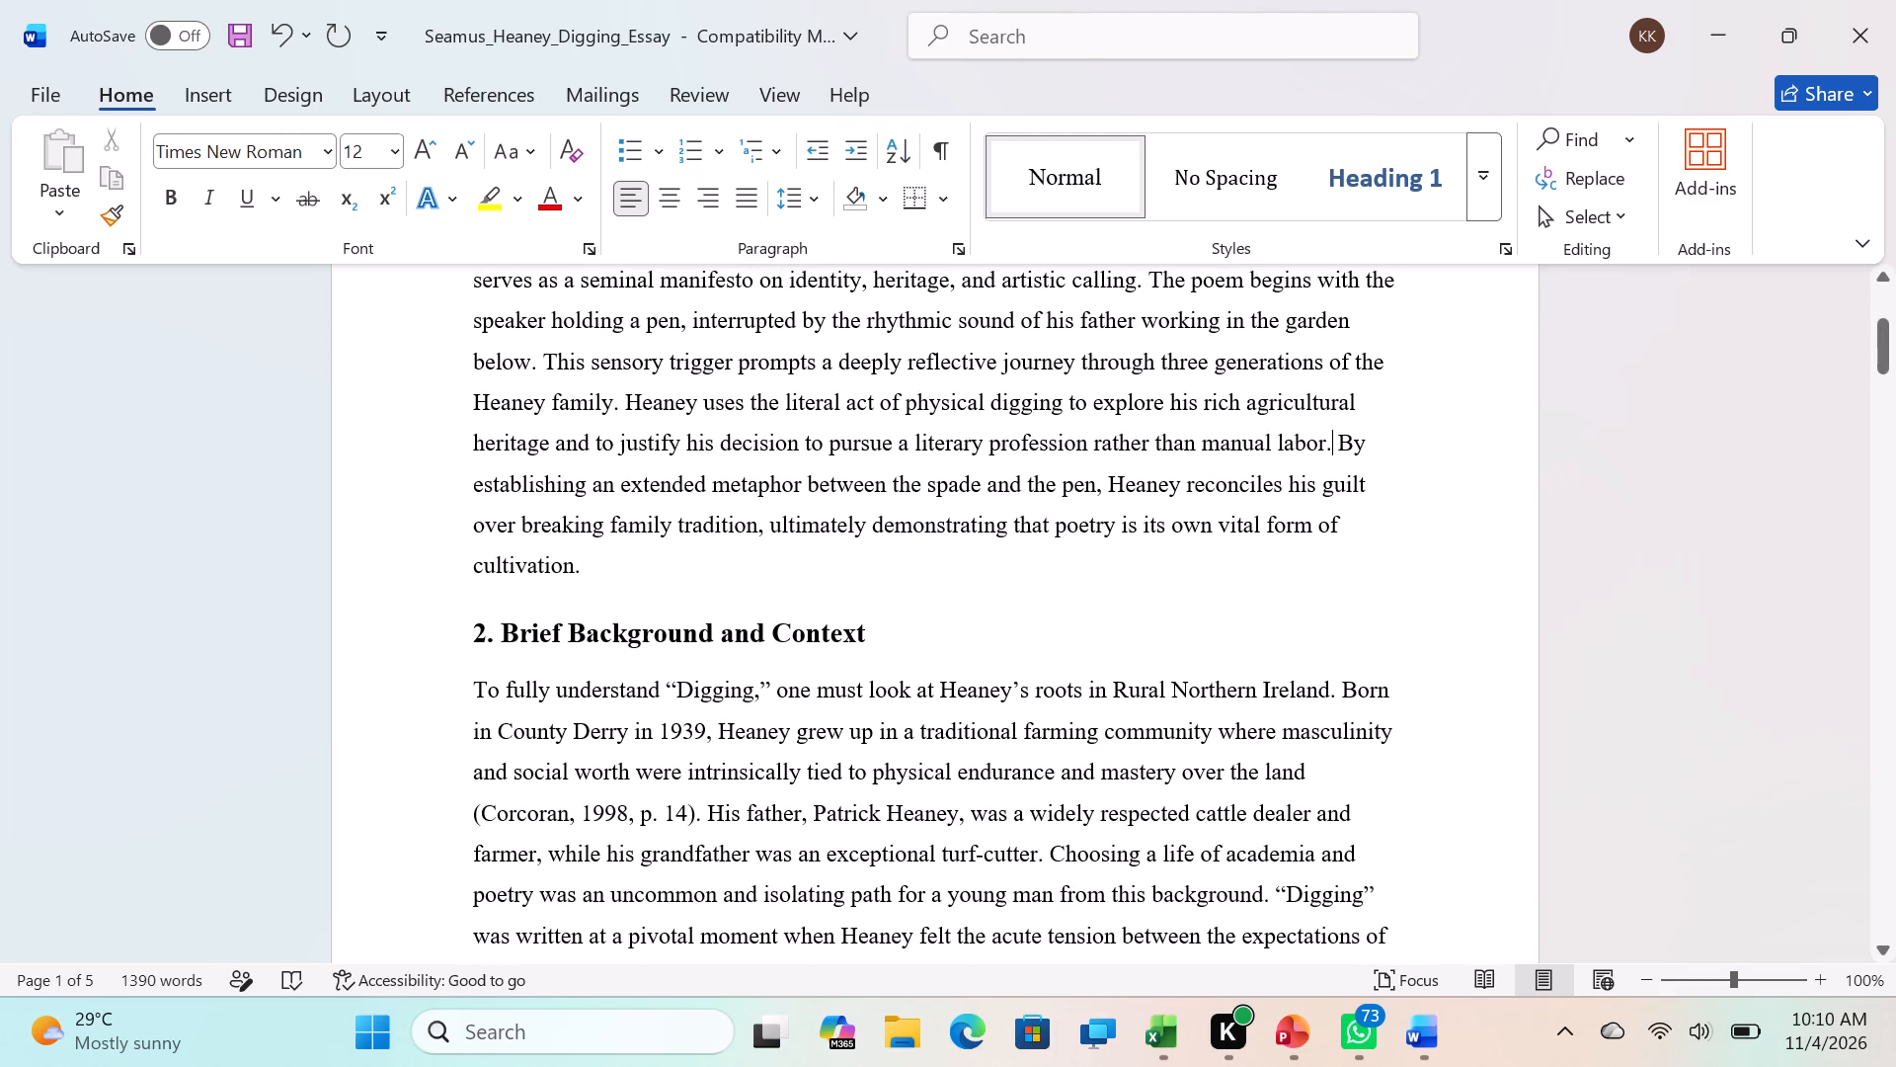
scroll(611, 697, down, 2)
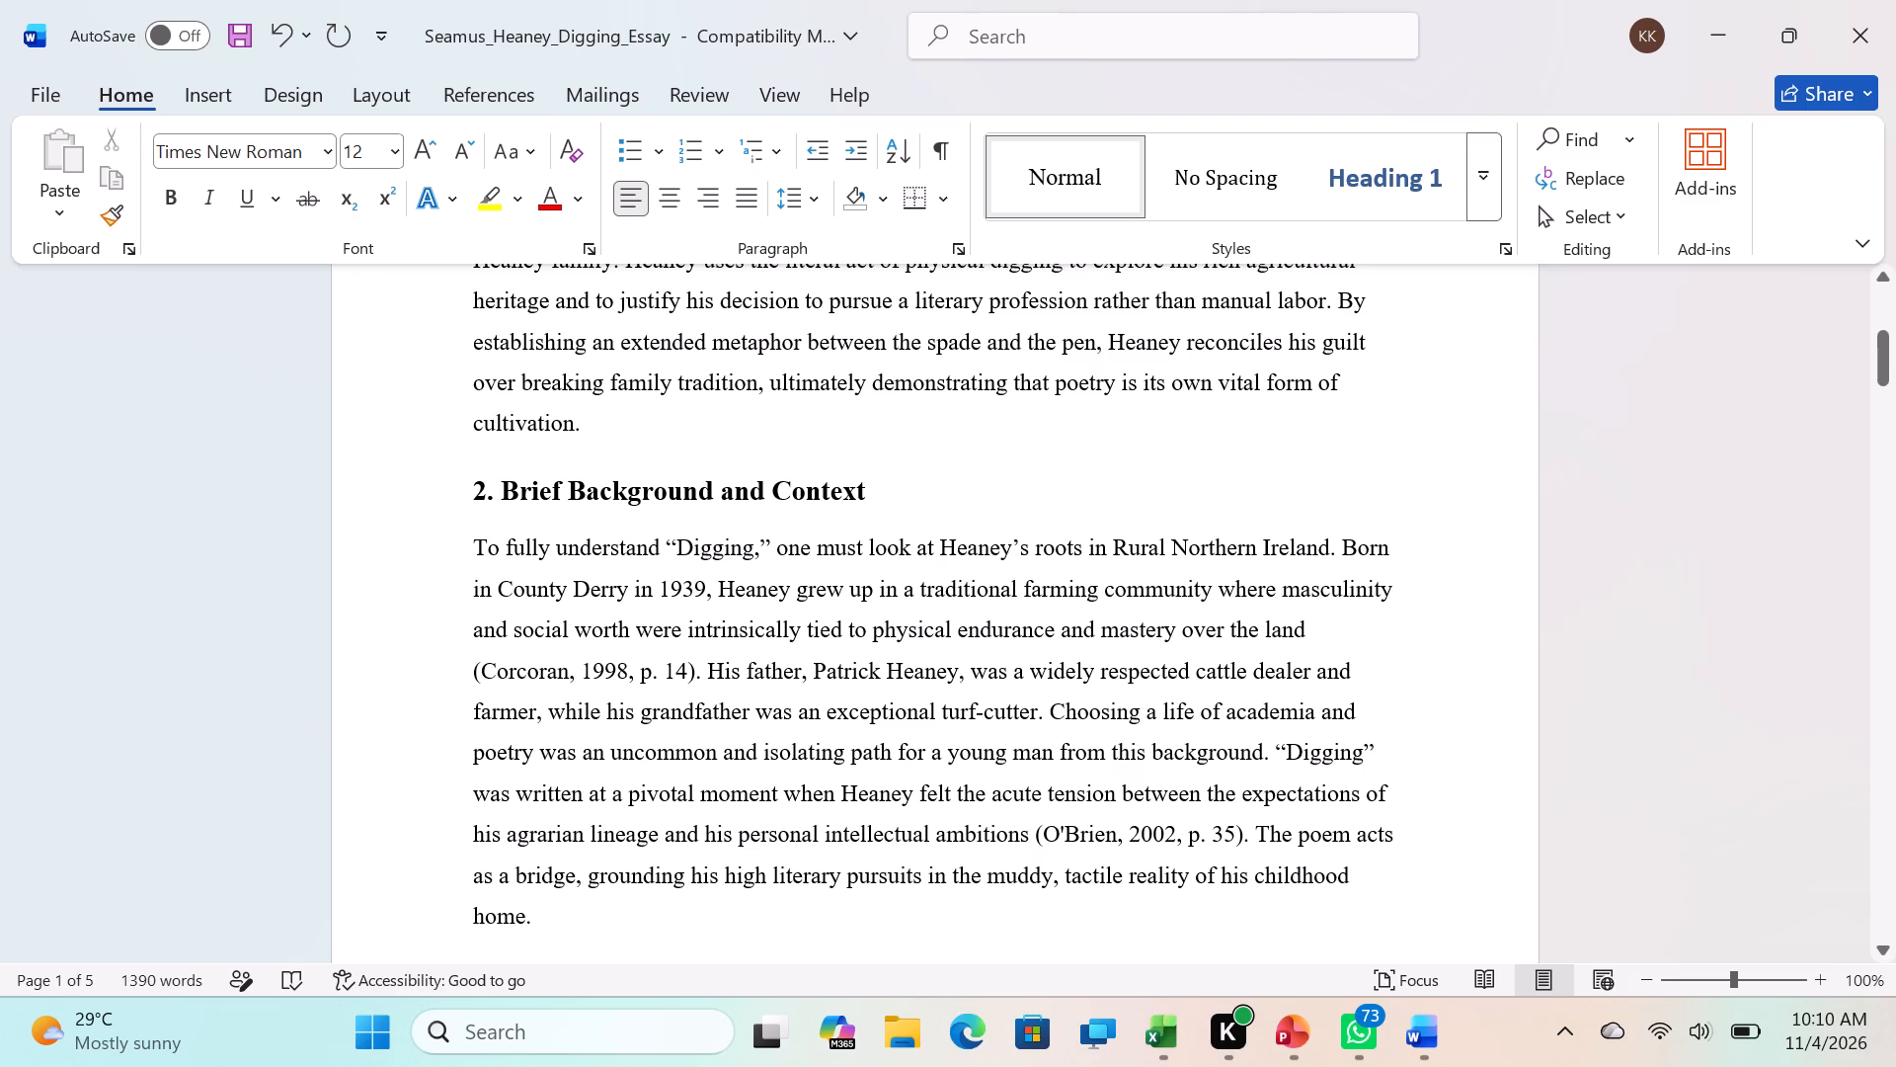
scroll(1075, 678, down, 1)
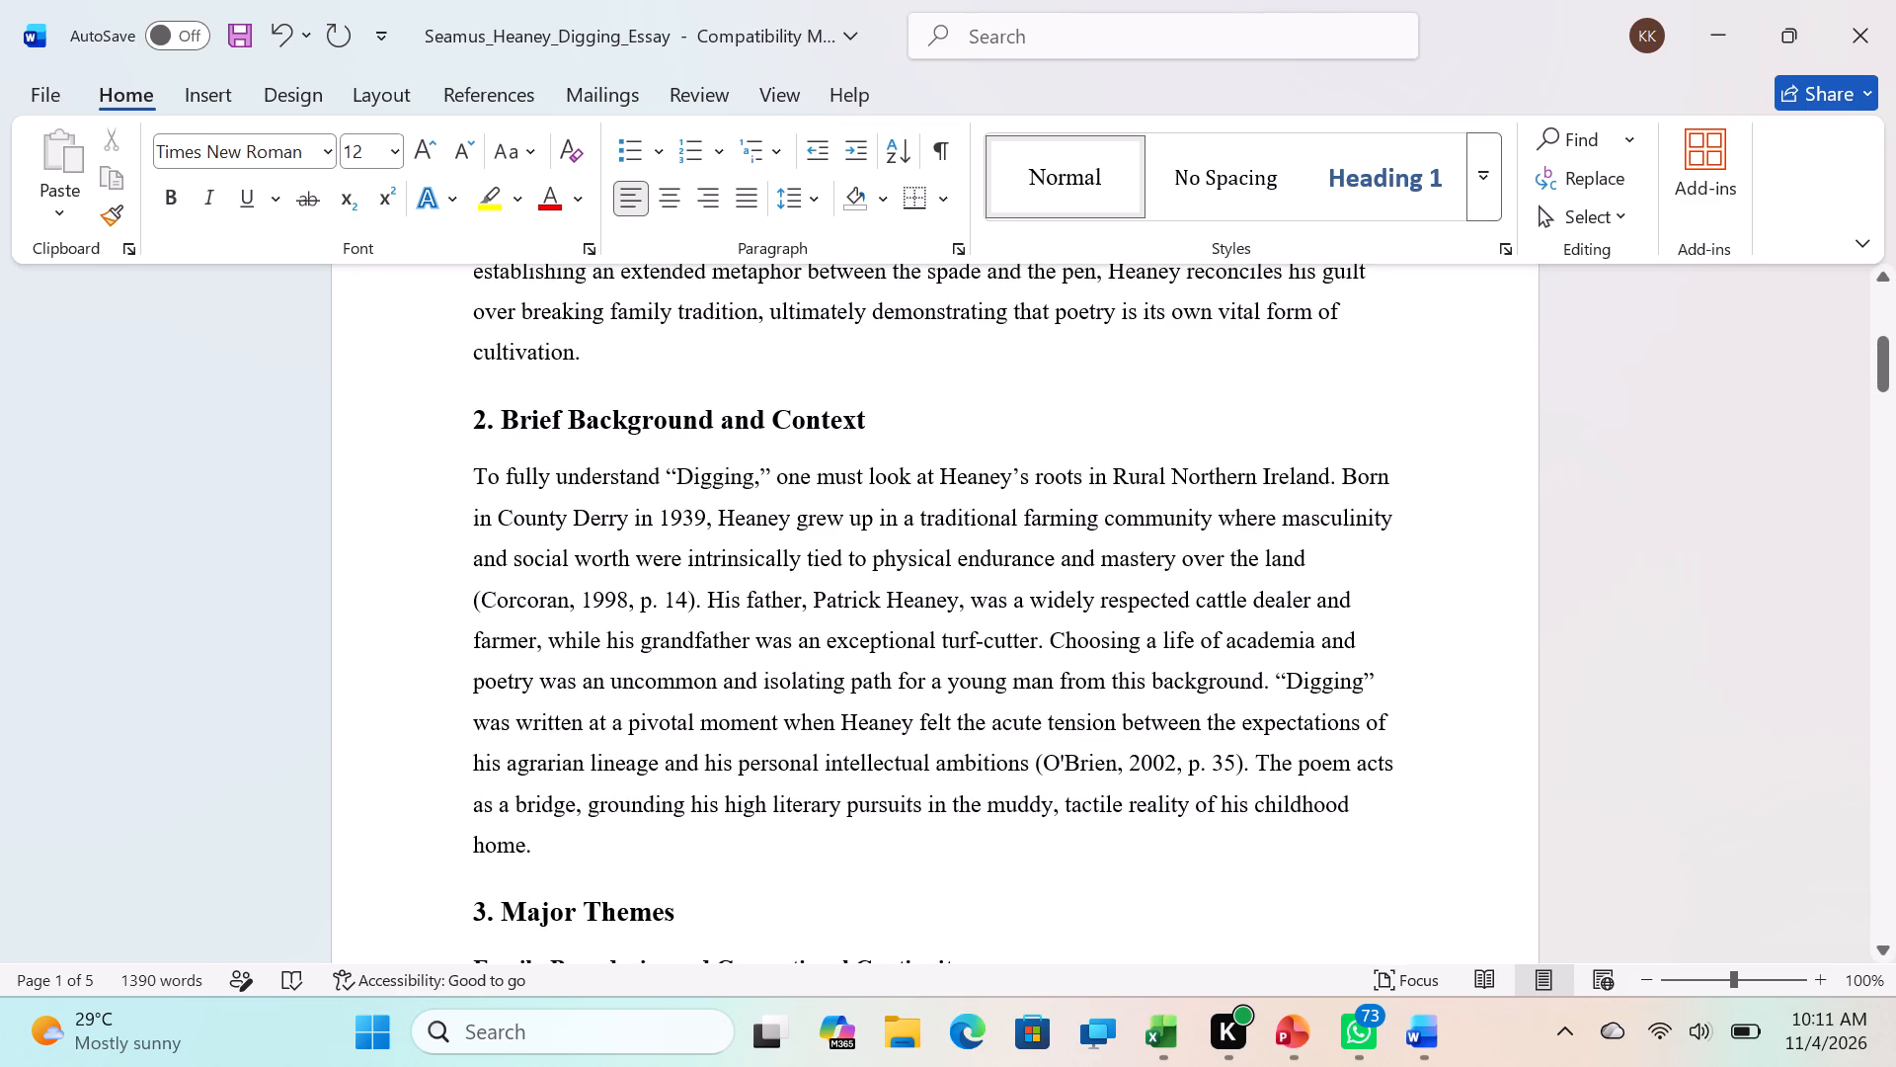
click(983, 638)
key(BackSpace)
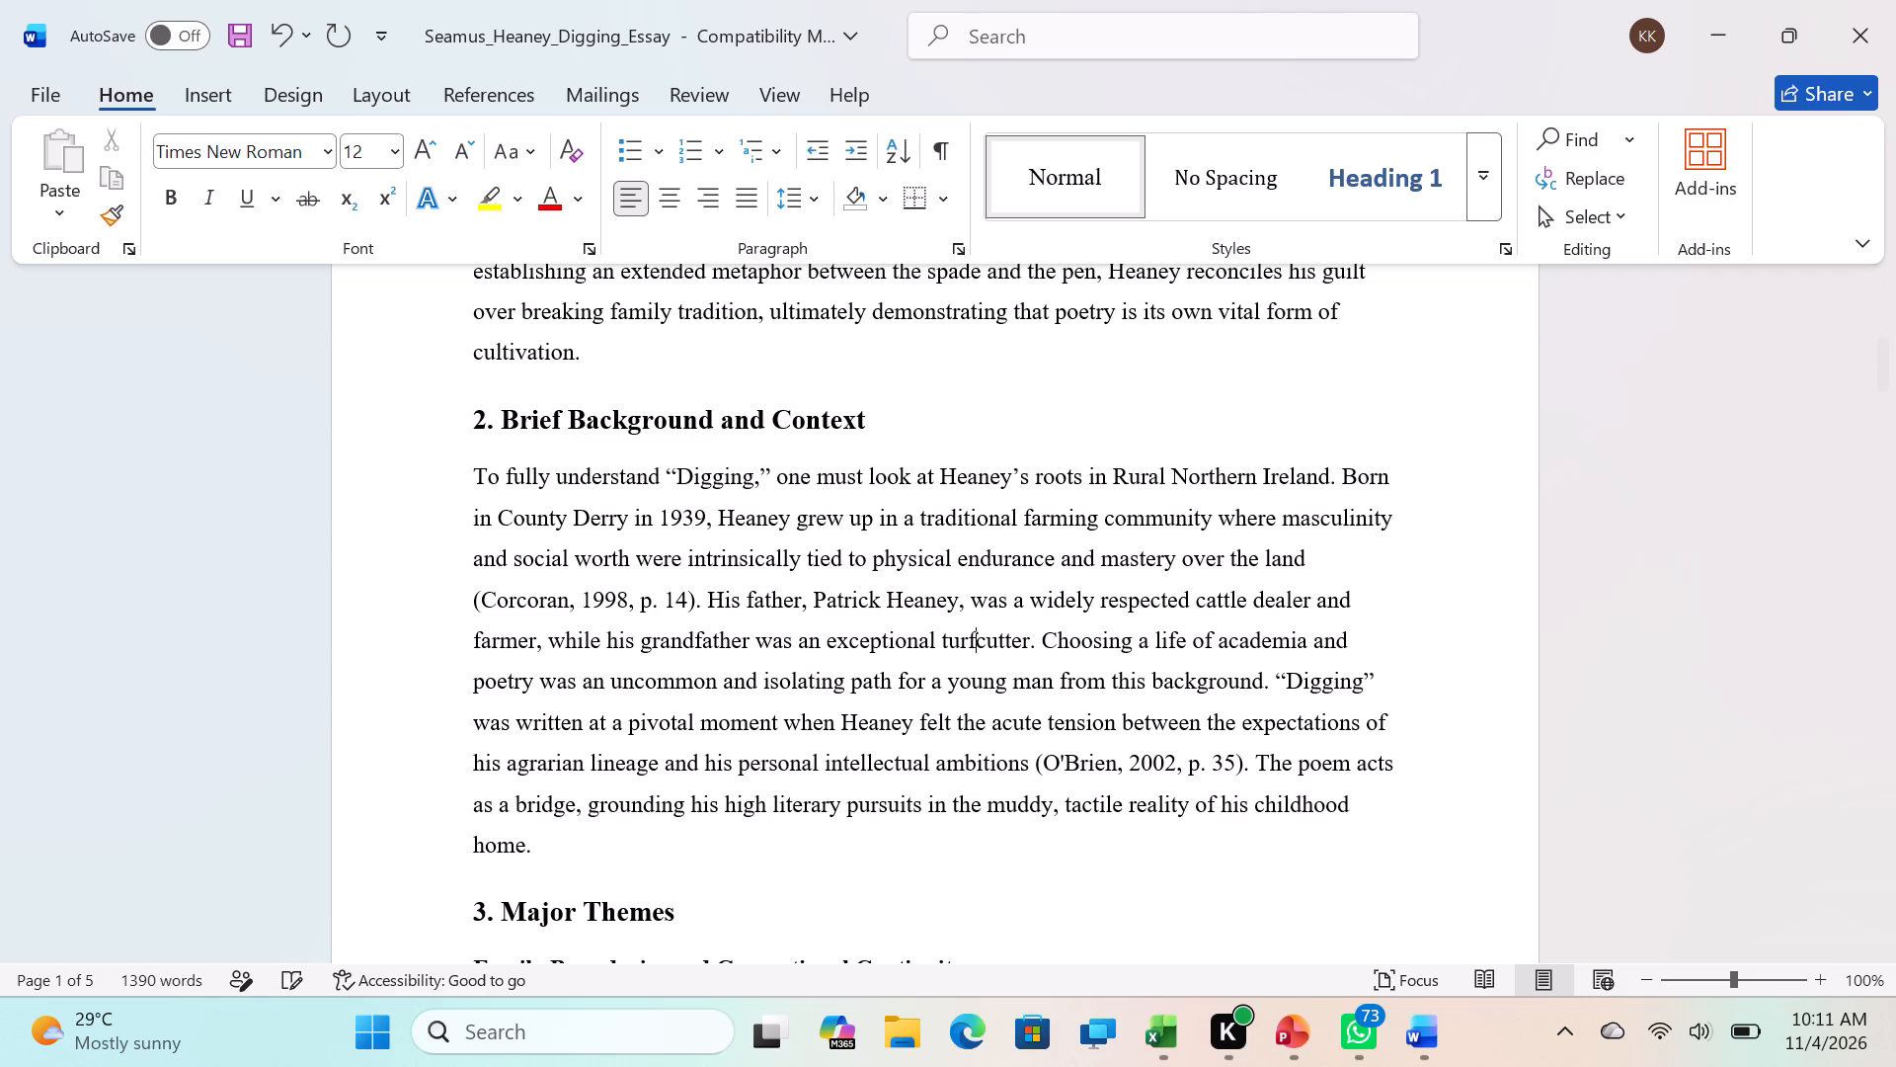
key(space)
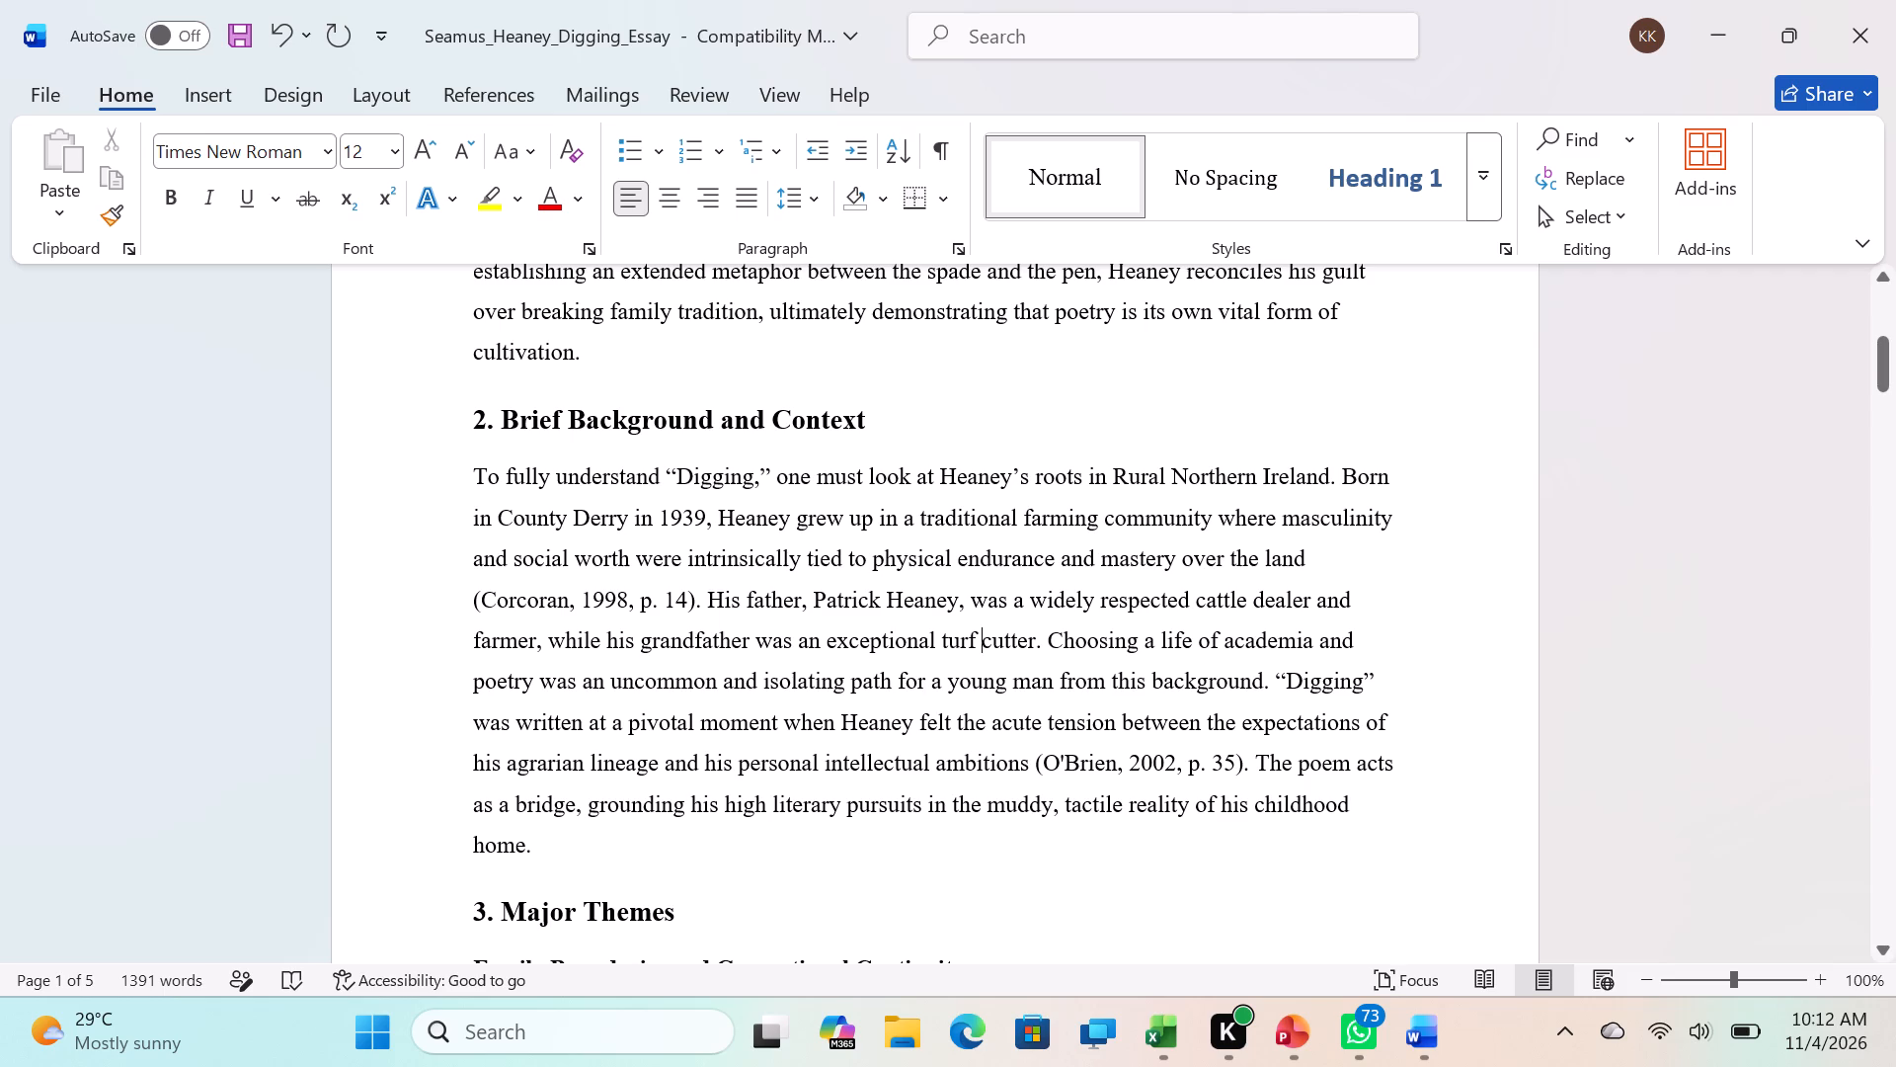
Set the heading "2. Brief Background and Context" to font size 12.
scroll(990, 815, down, 1)
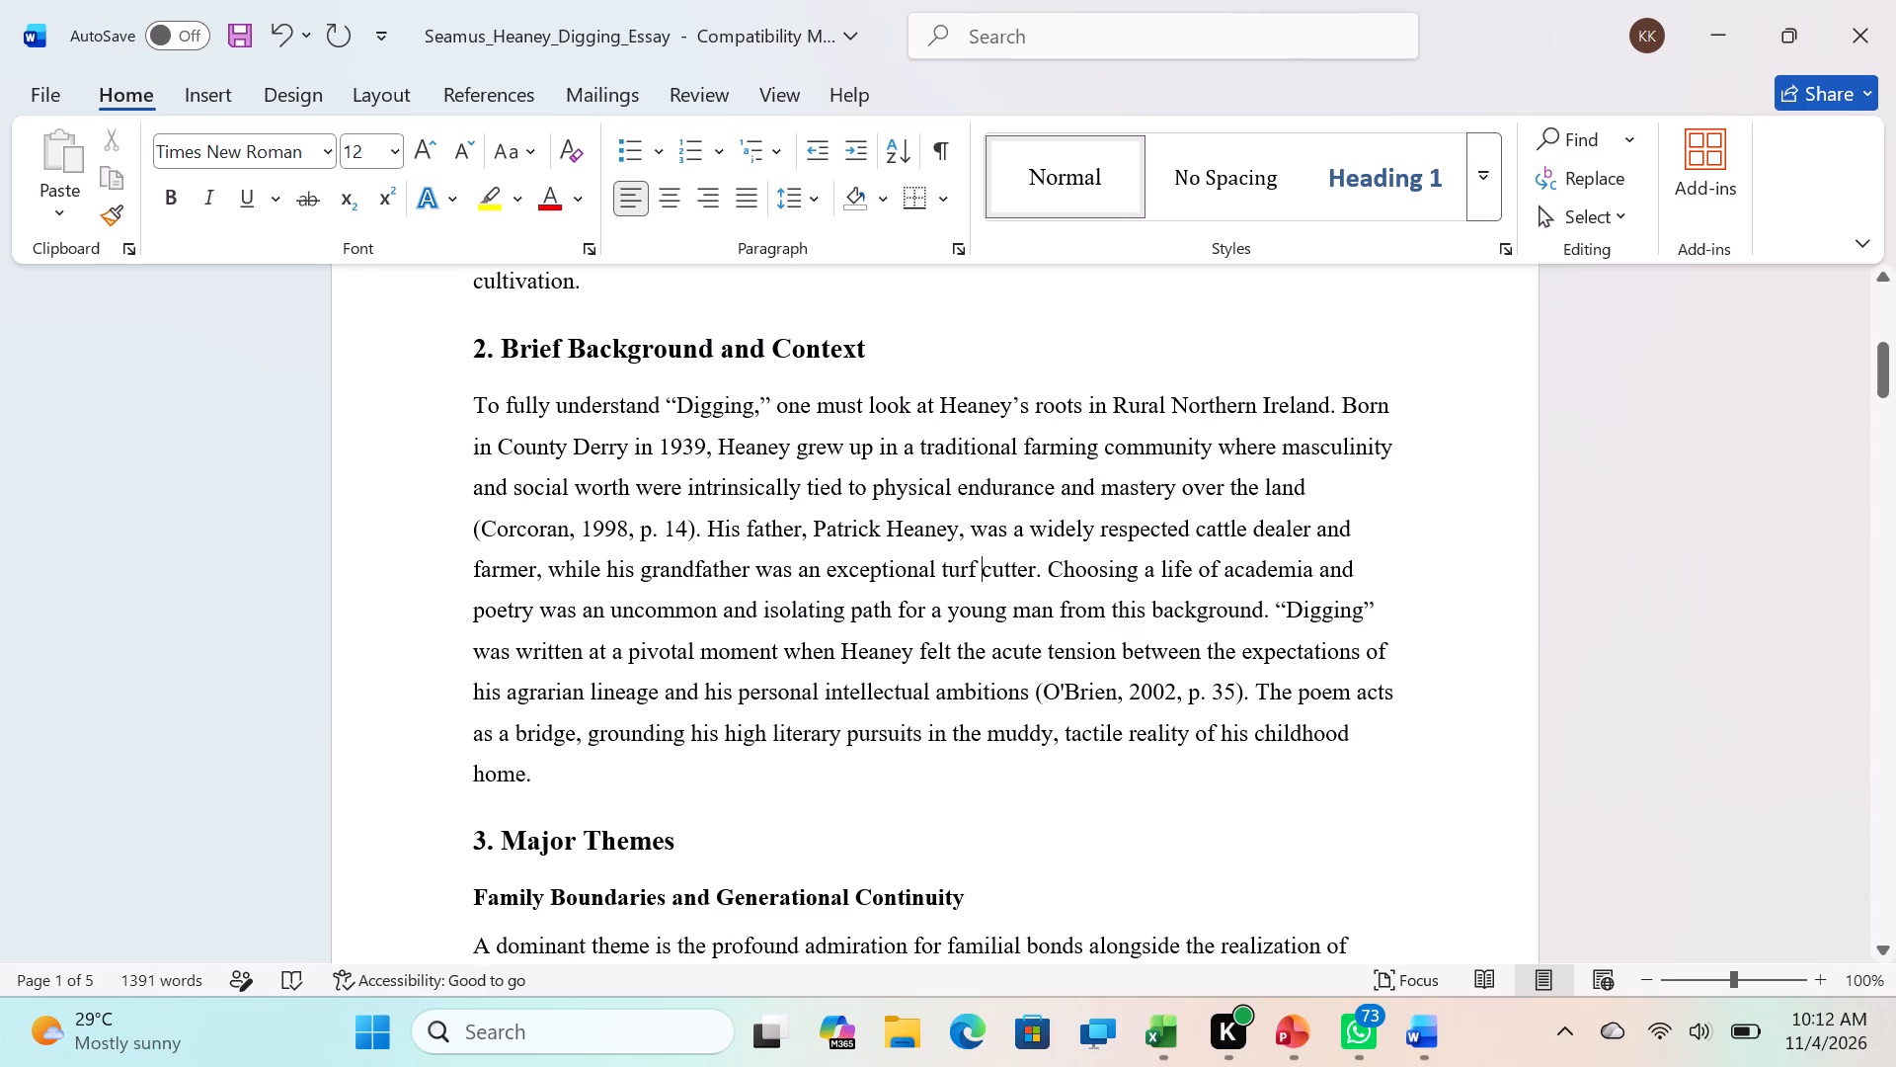
scroll(980, 781, up, 1)
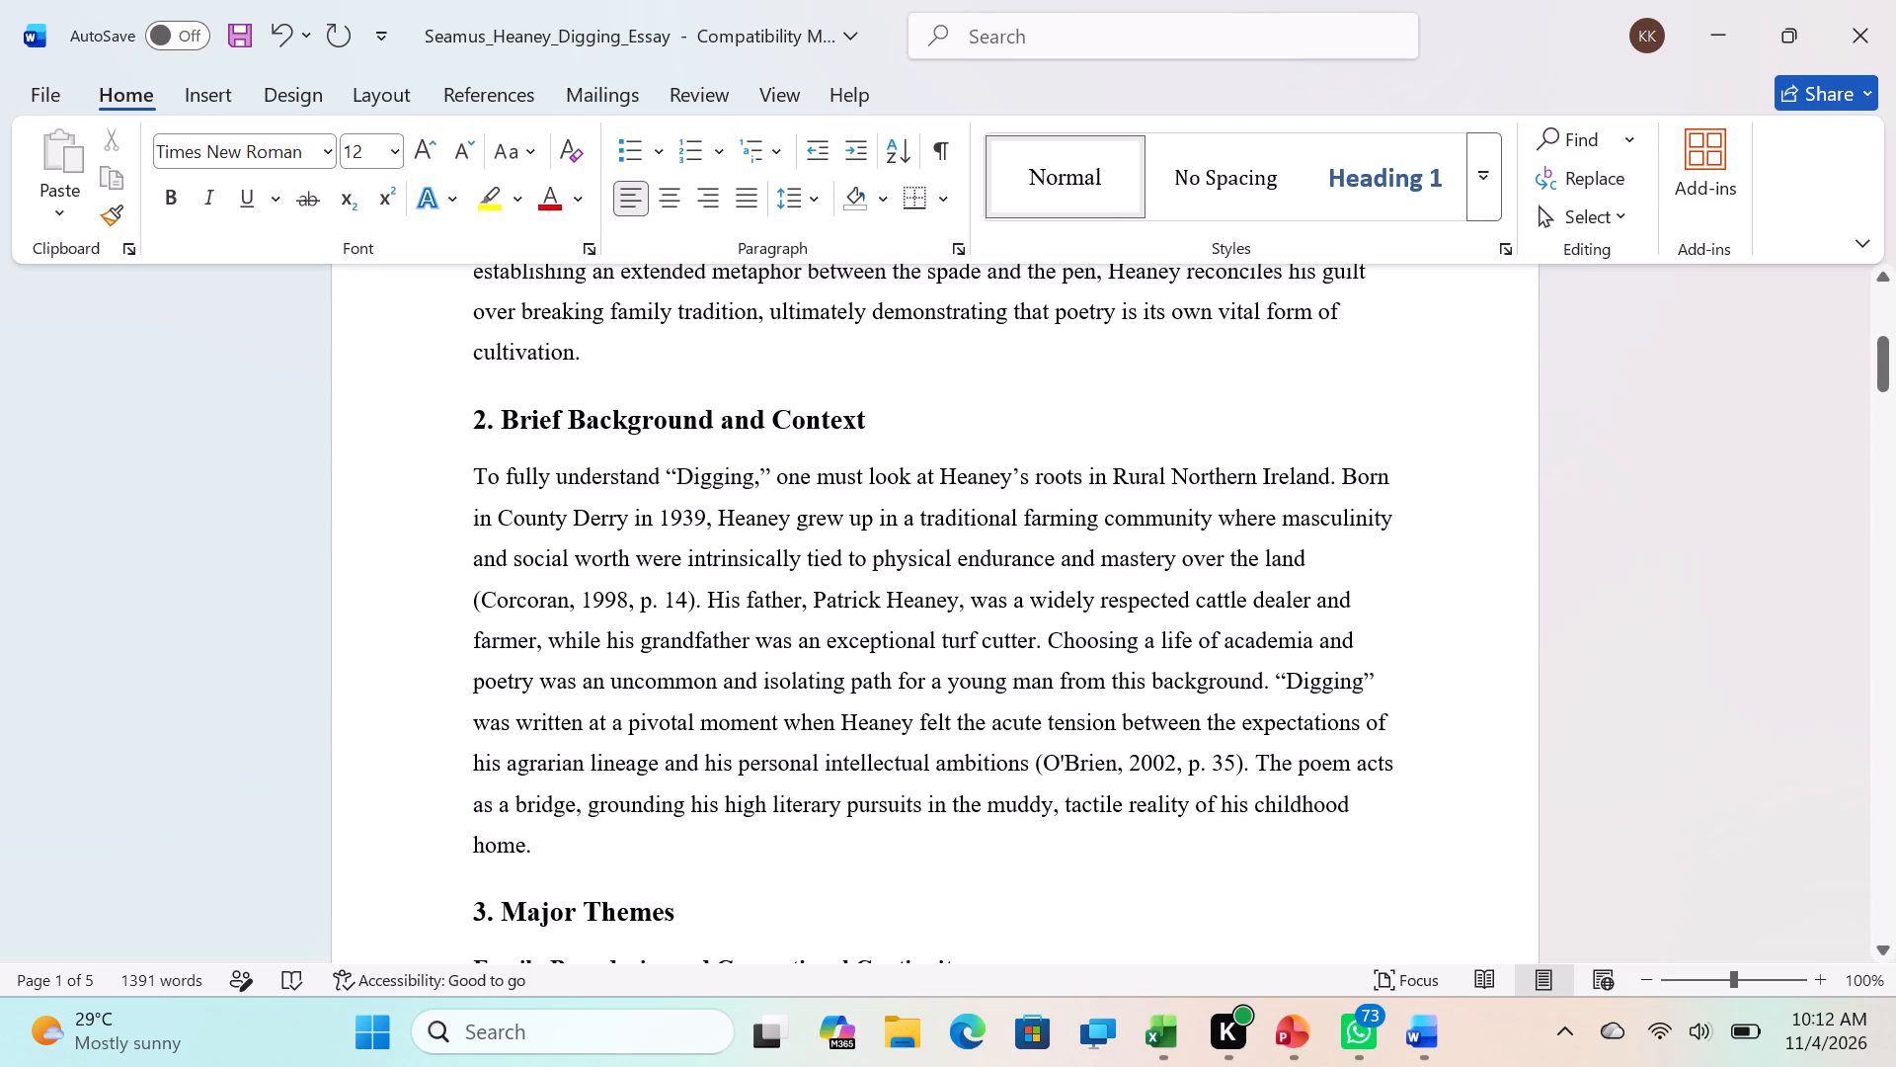
drag(462, 397, 527, 437)
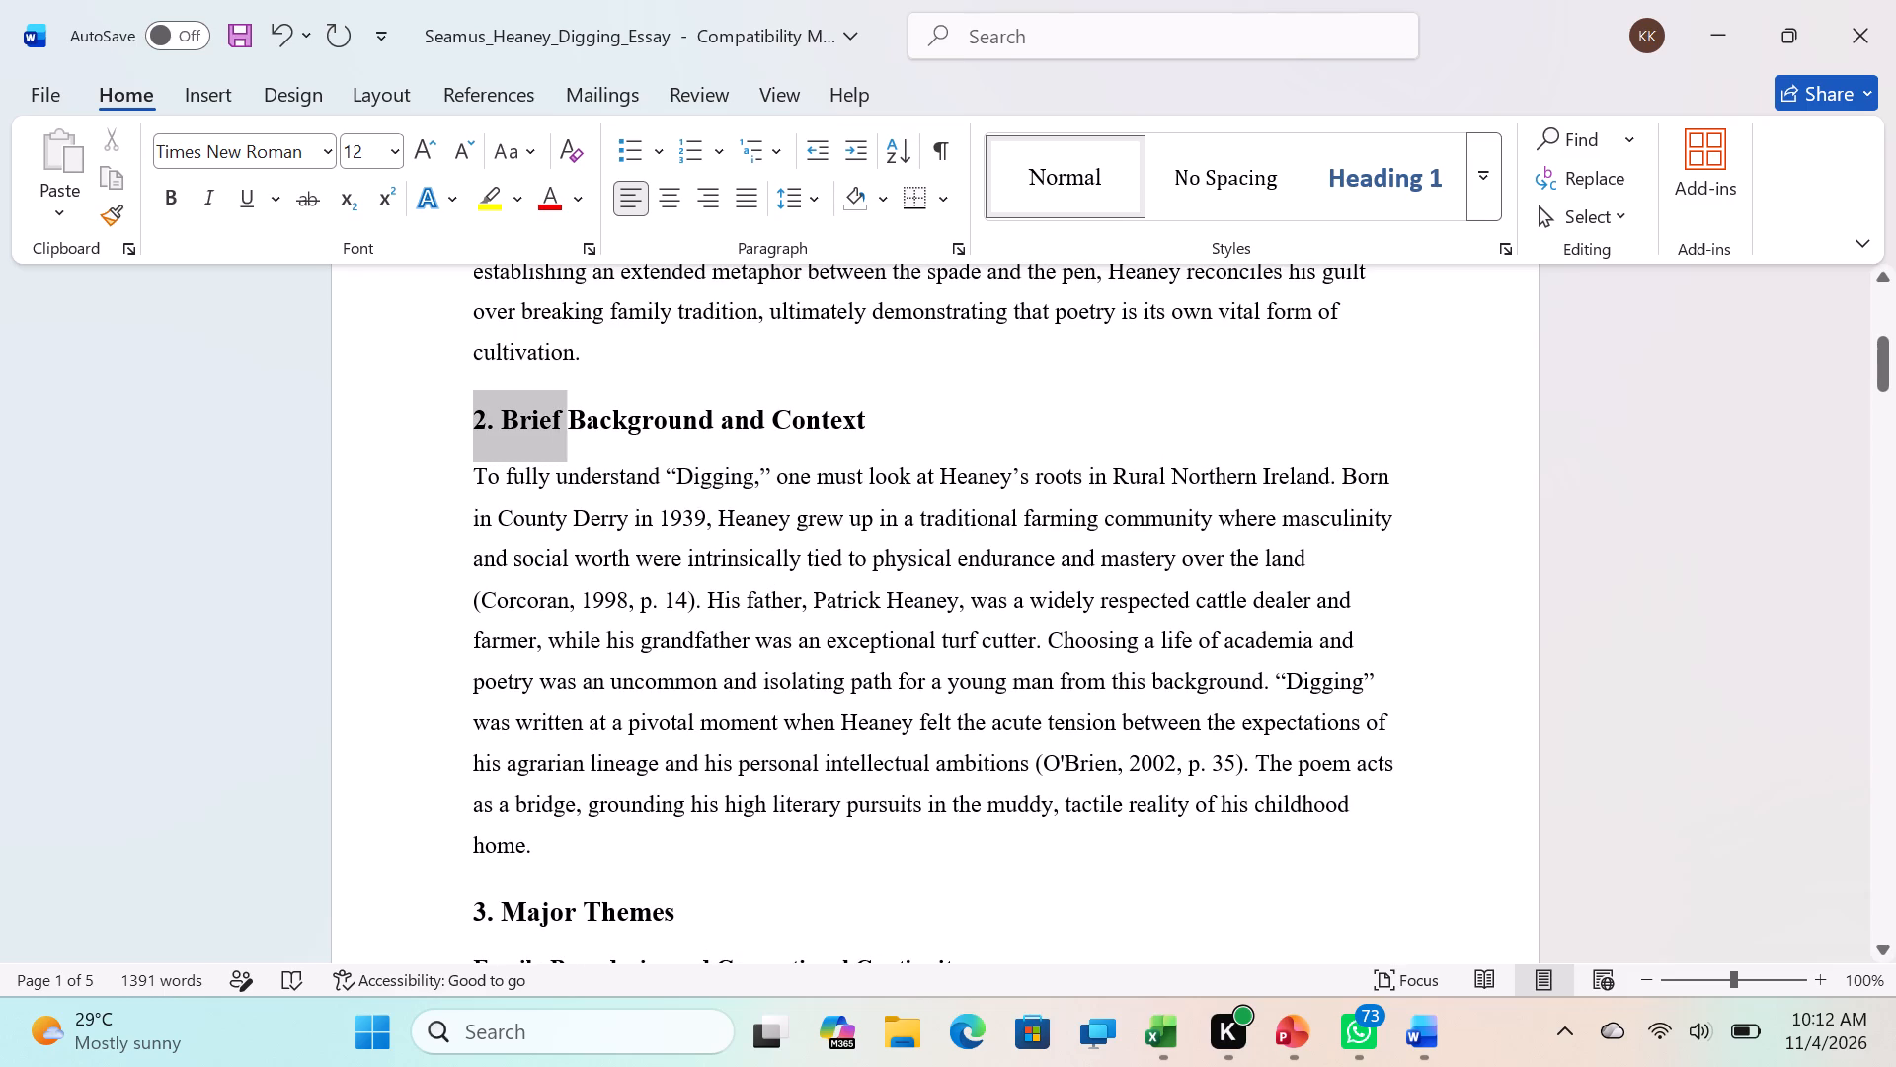
drag(527, 437, 856, 441)
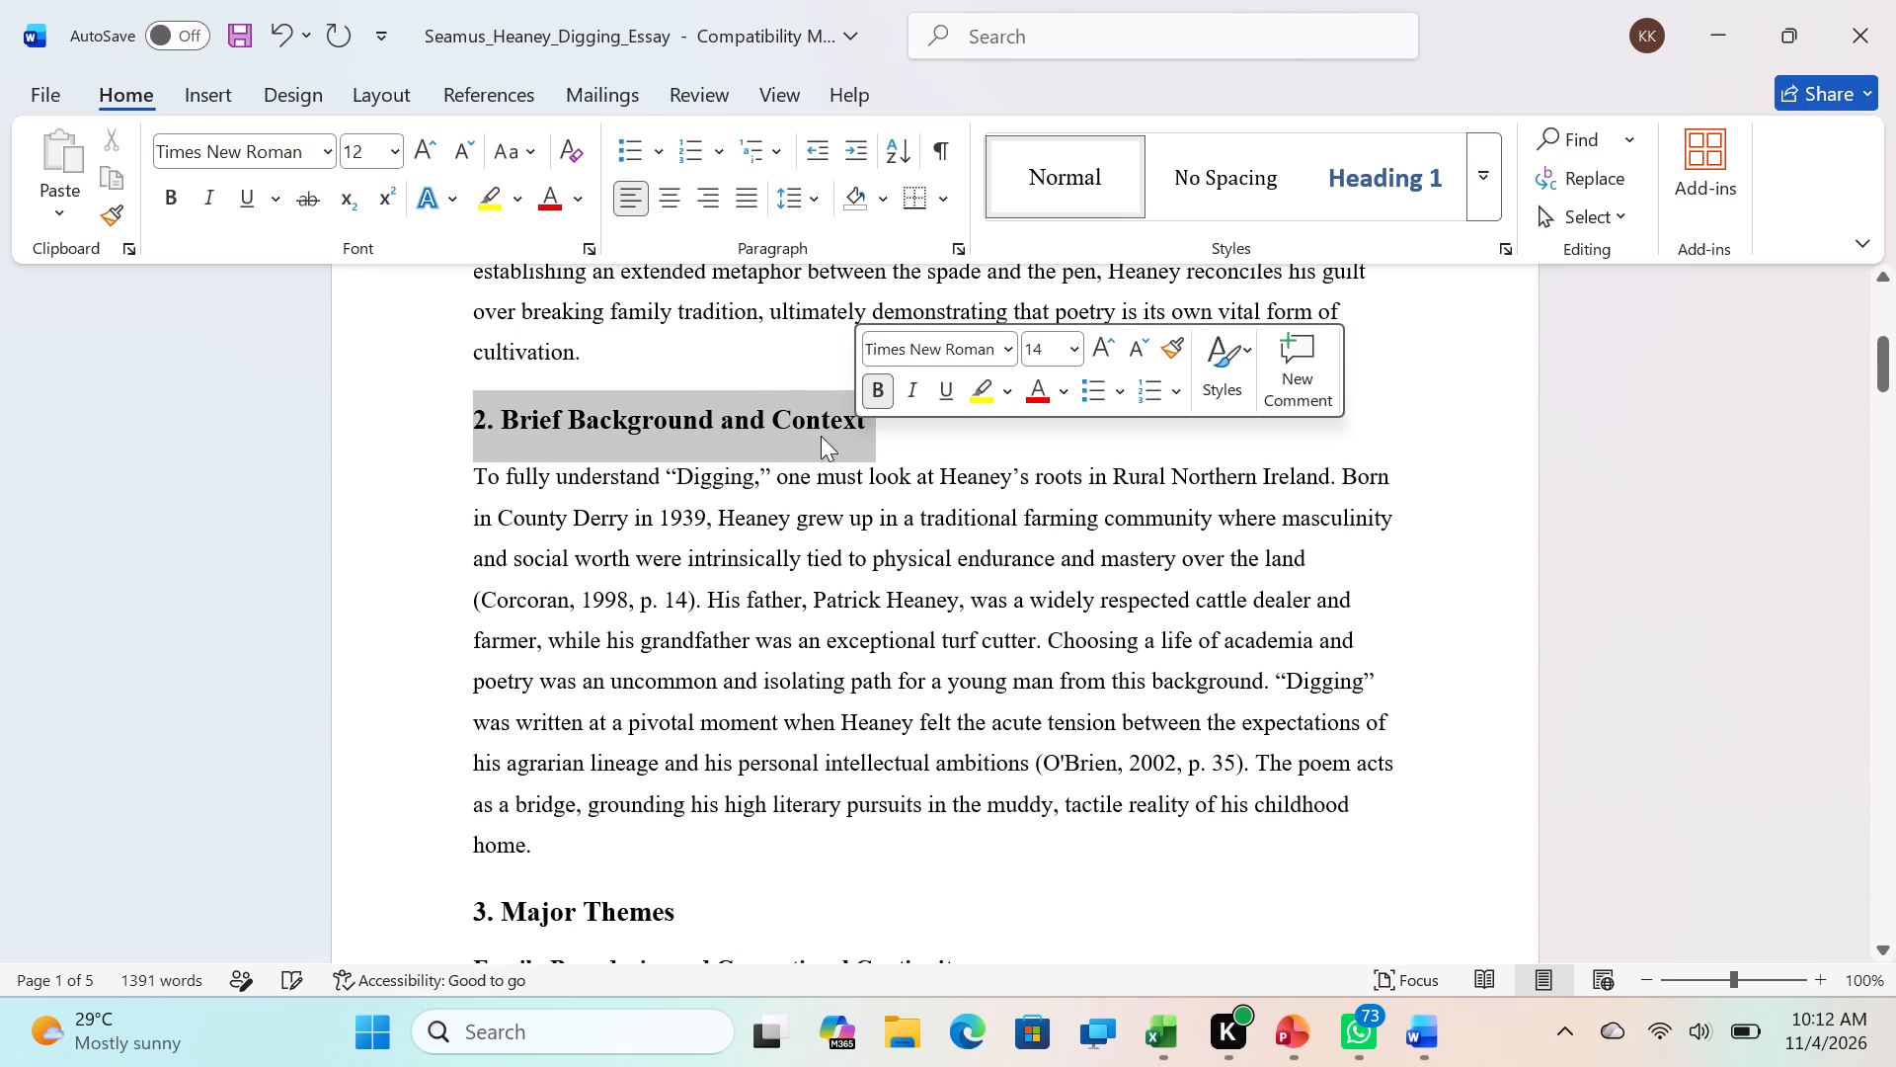
click(390, 152)
click(381, 335)
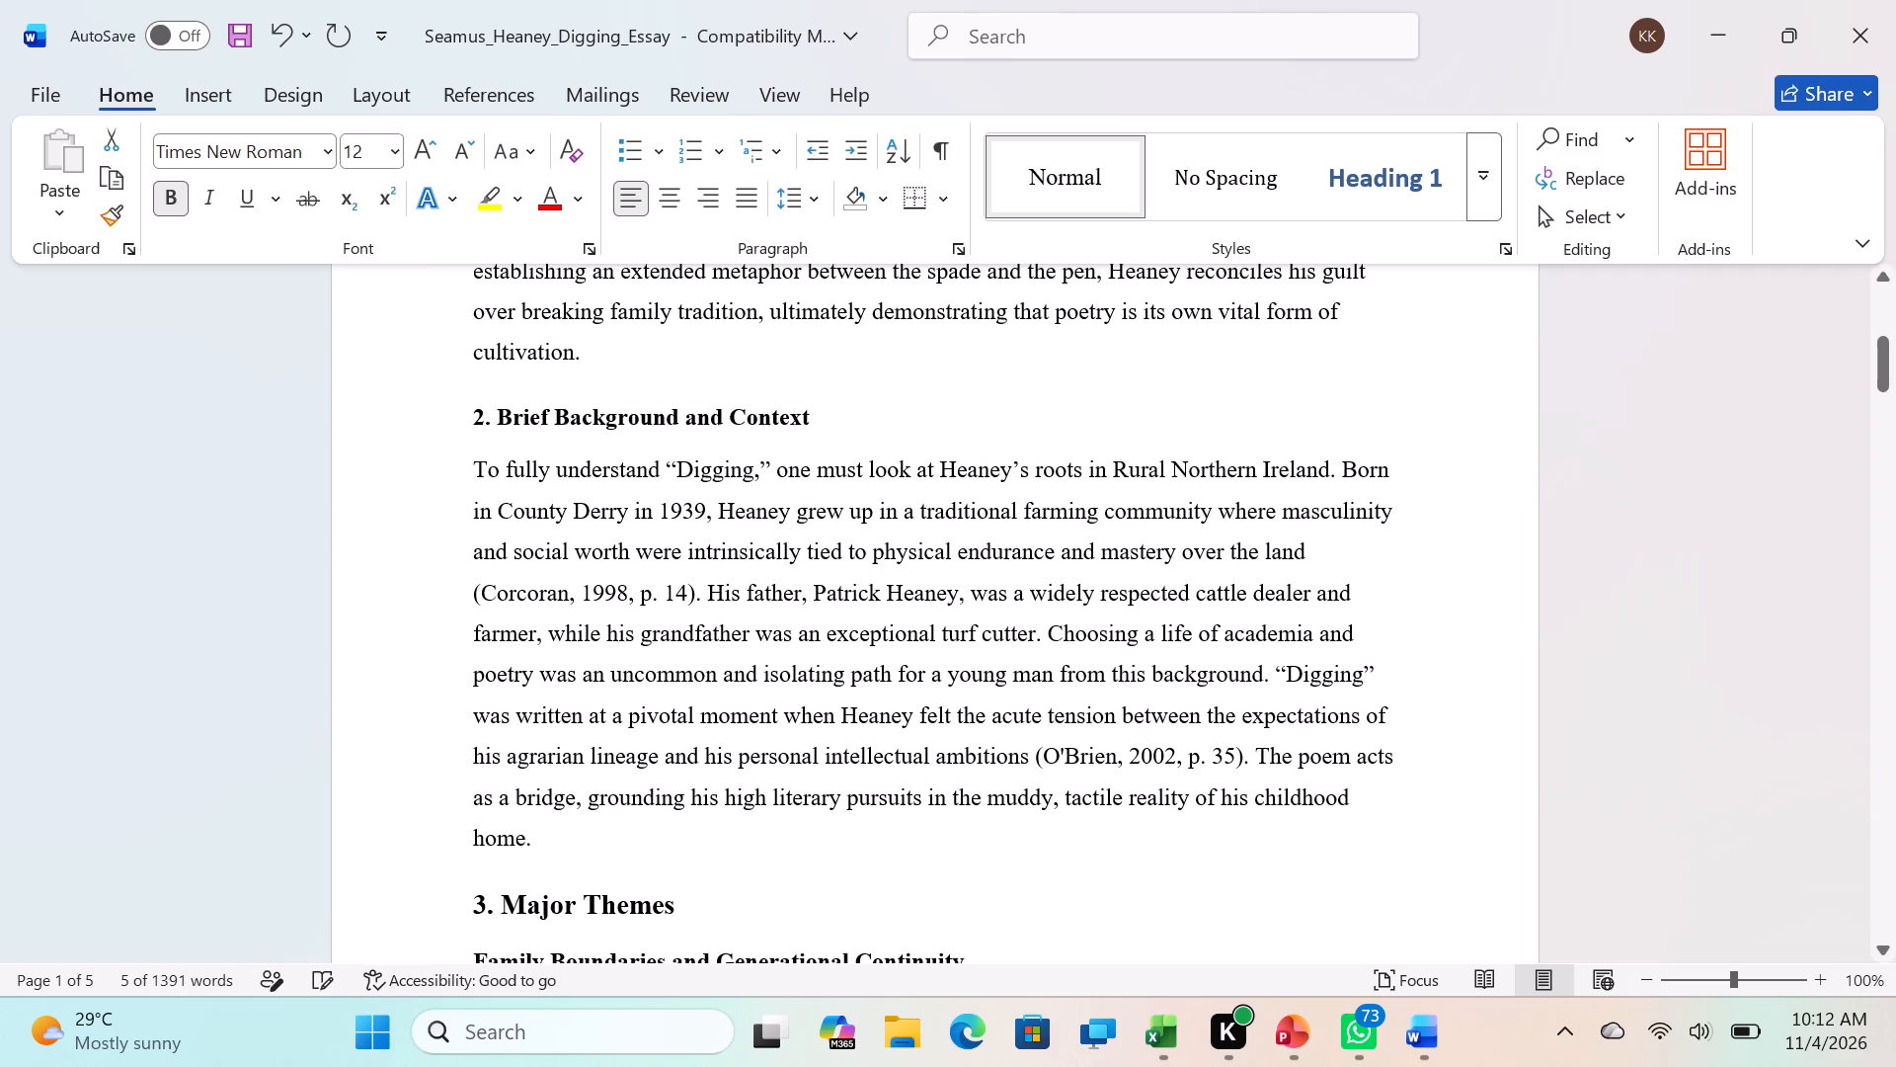
Set the heading "1. Introduction" to font size 12.
scroll(427, 572, up, 2)
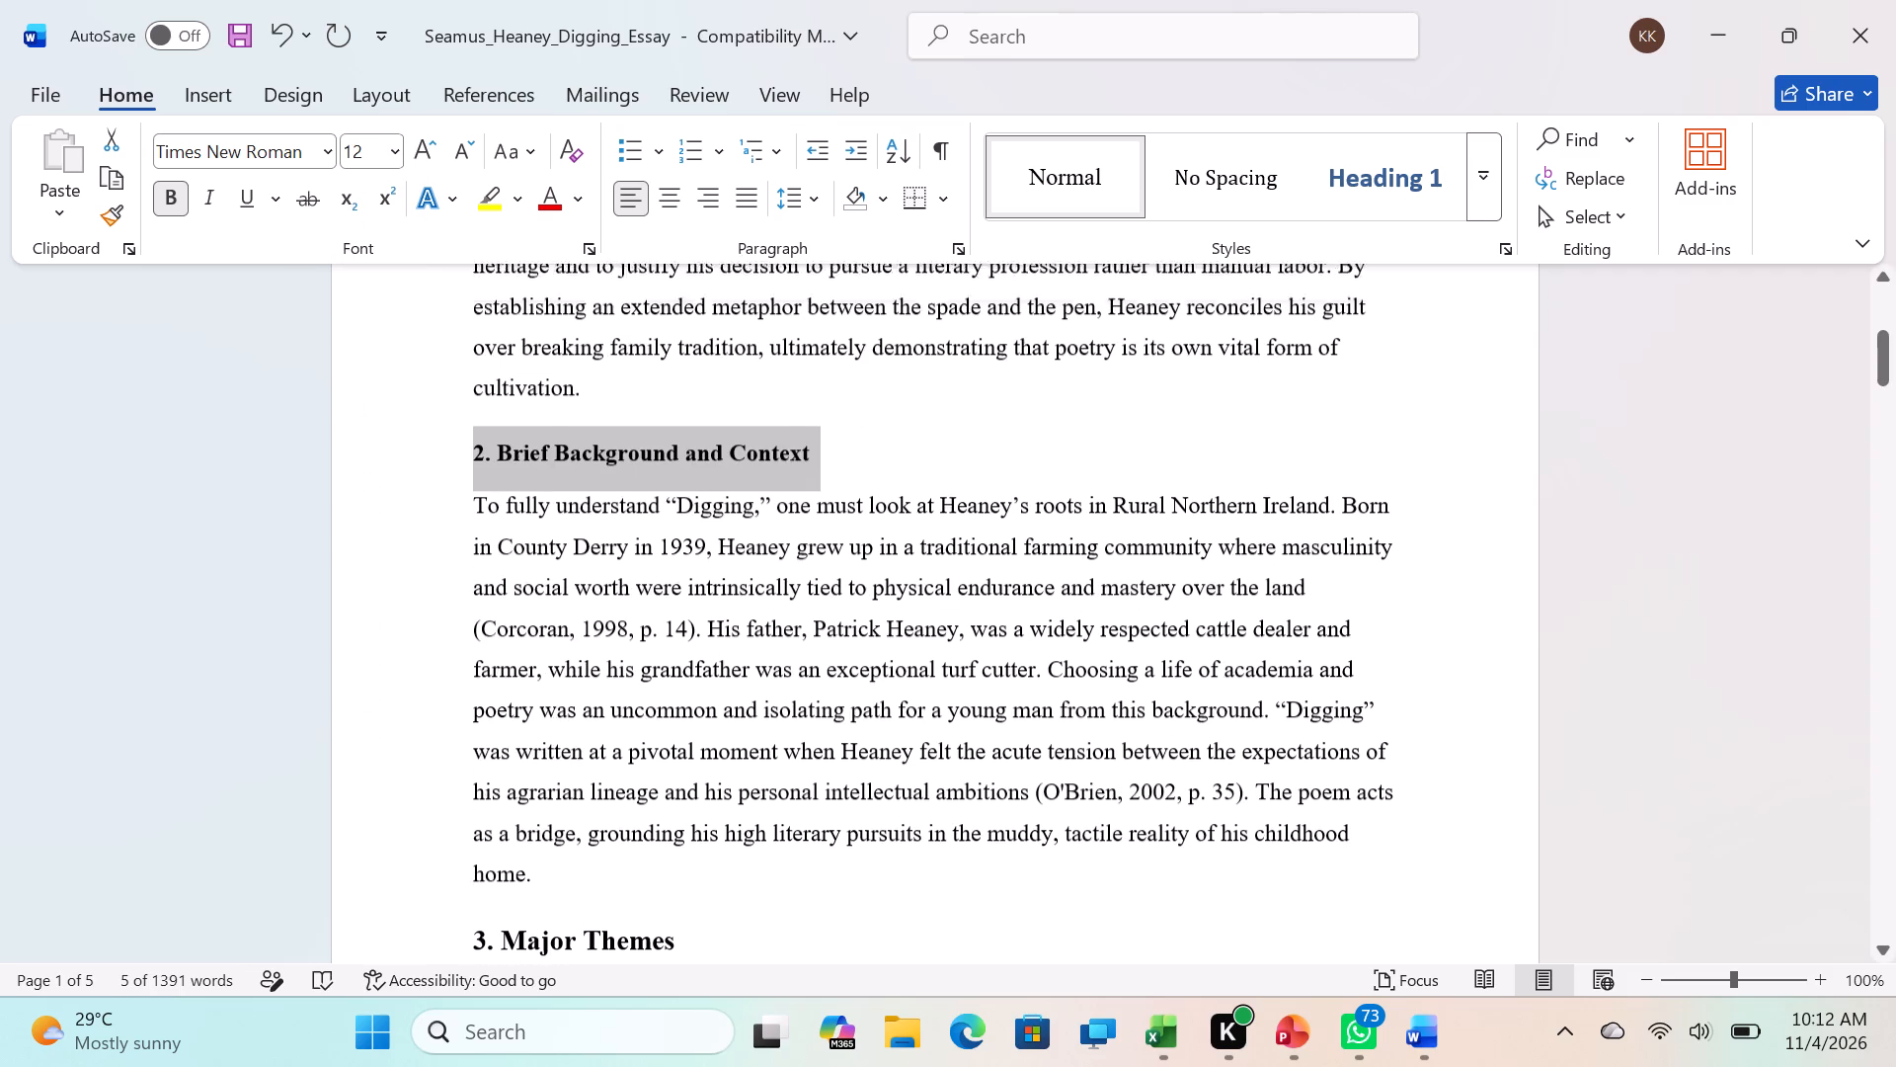
scroll(427, 572, up, 7)
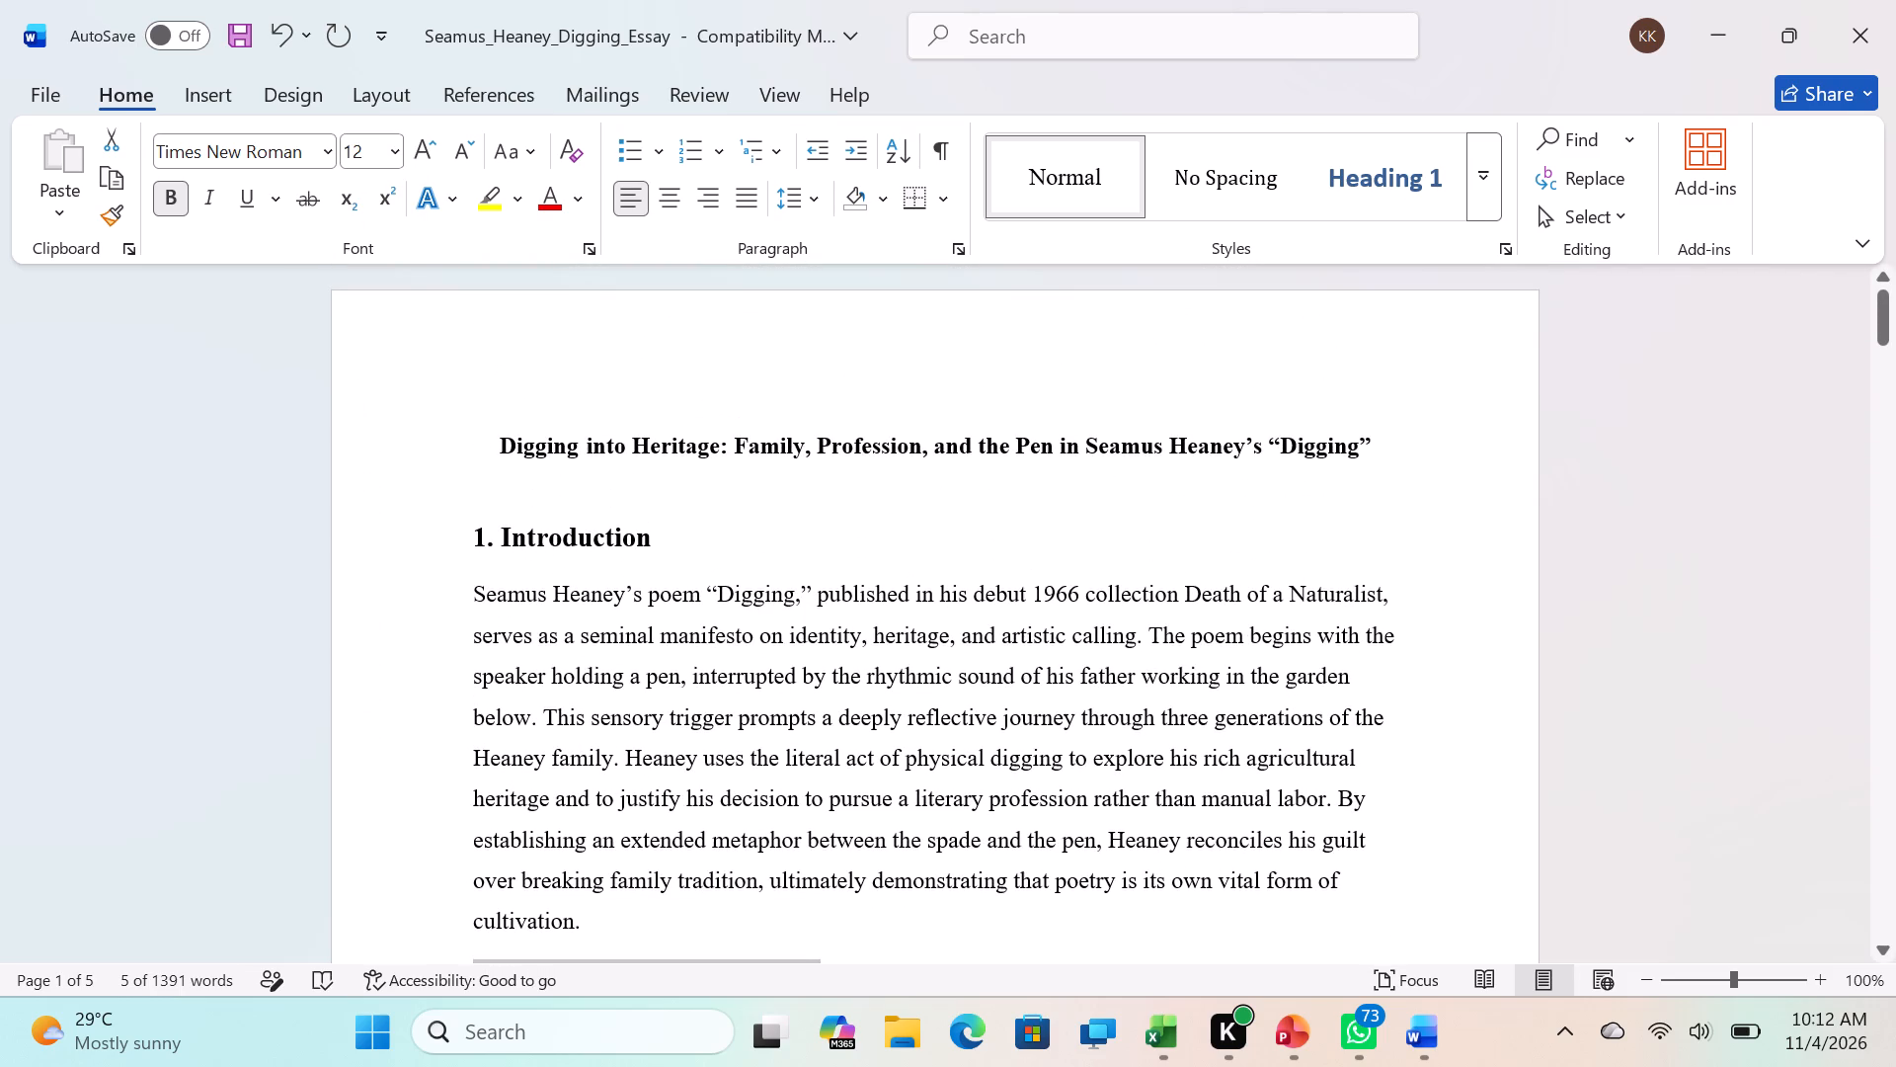
drag(475, 530, 574, 536)
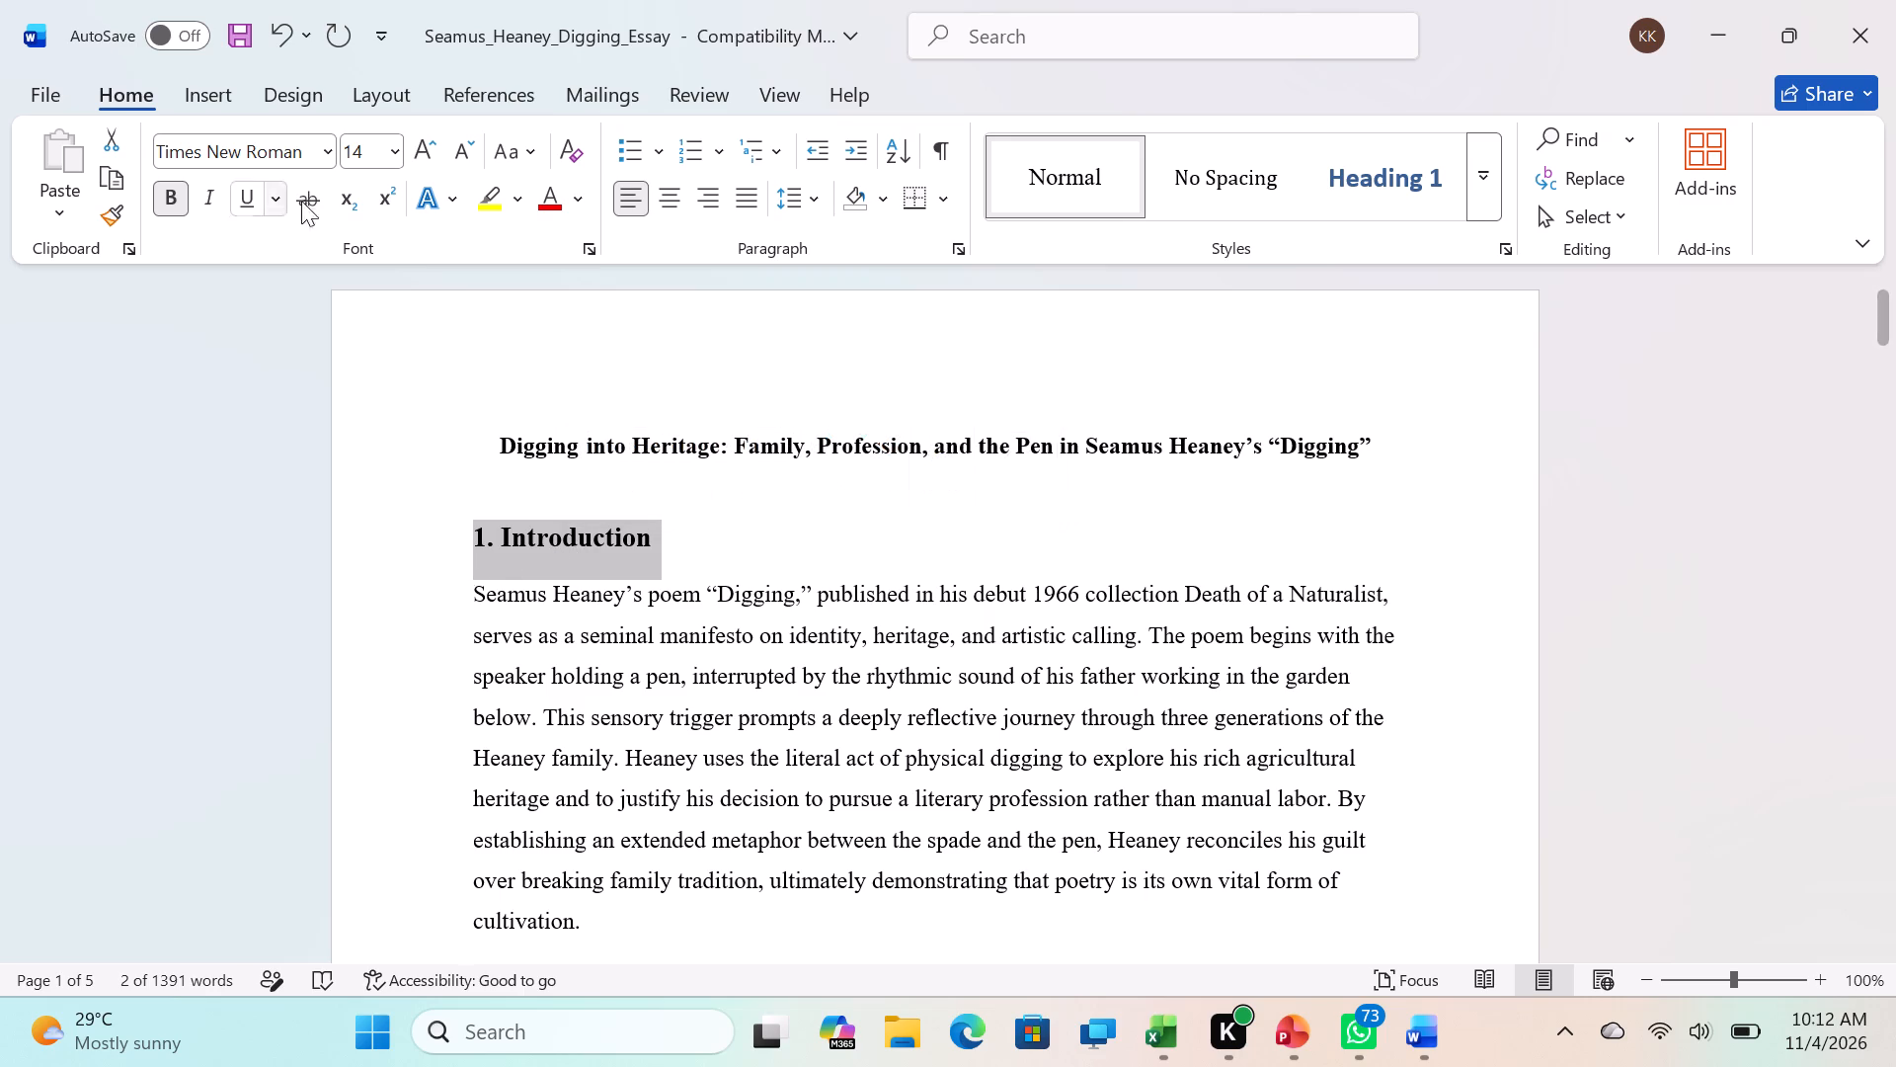
click(388, 154)
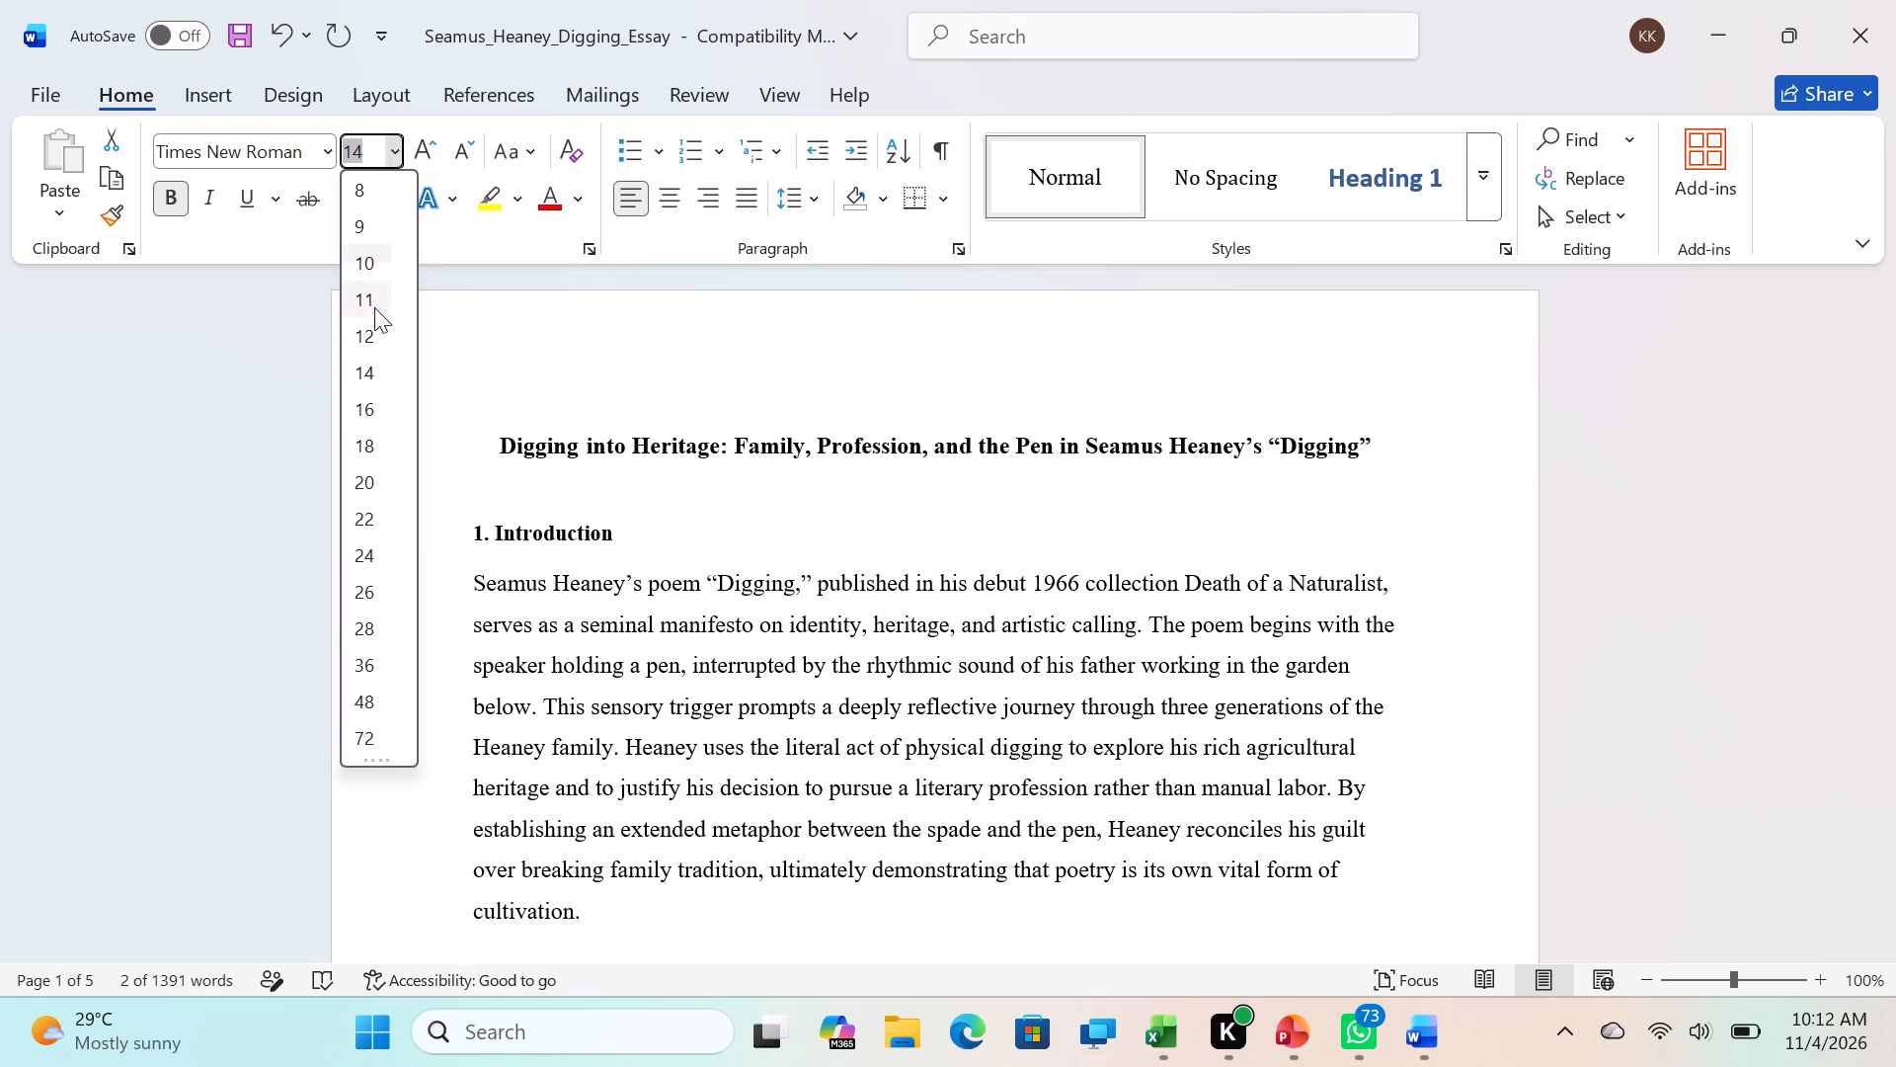
click(380, 338)
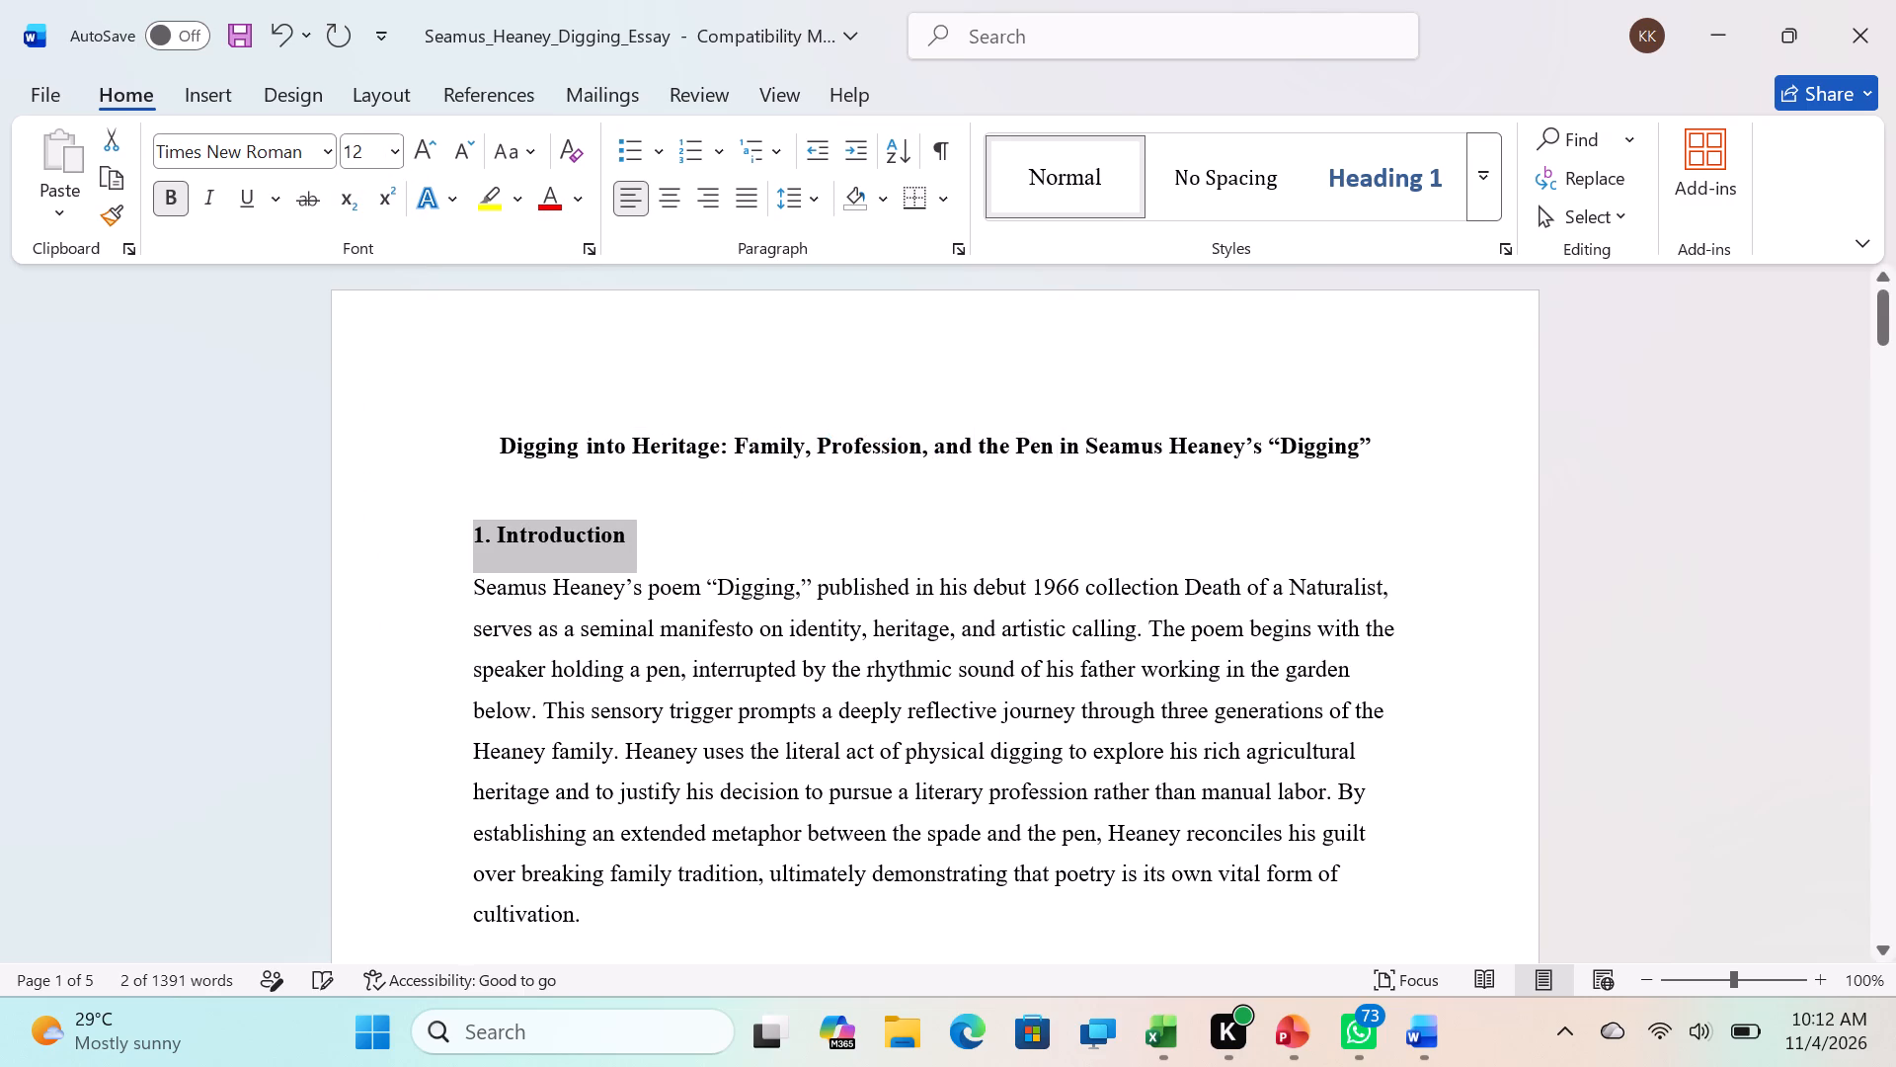
Set the heading "3. Major Themes" to font size 12.
scroll(520, 660, down, 10)
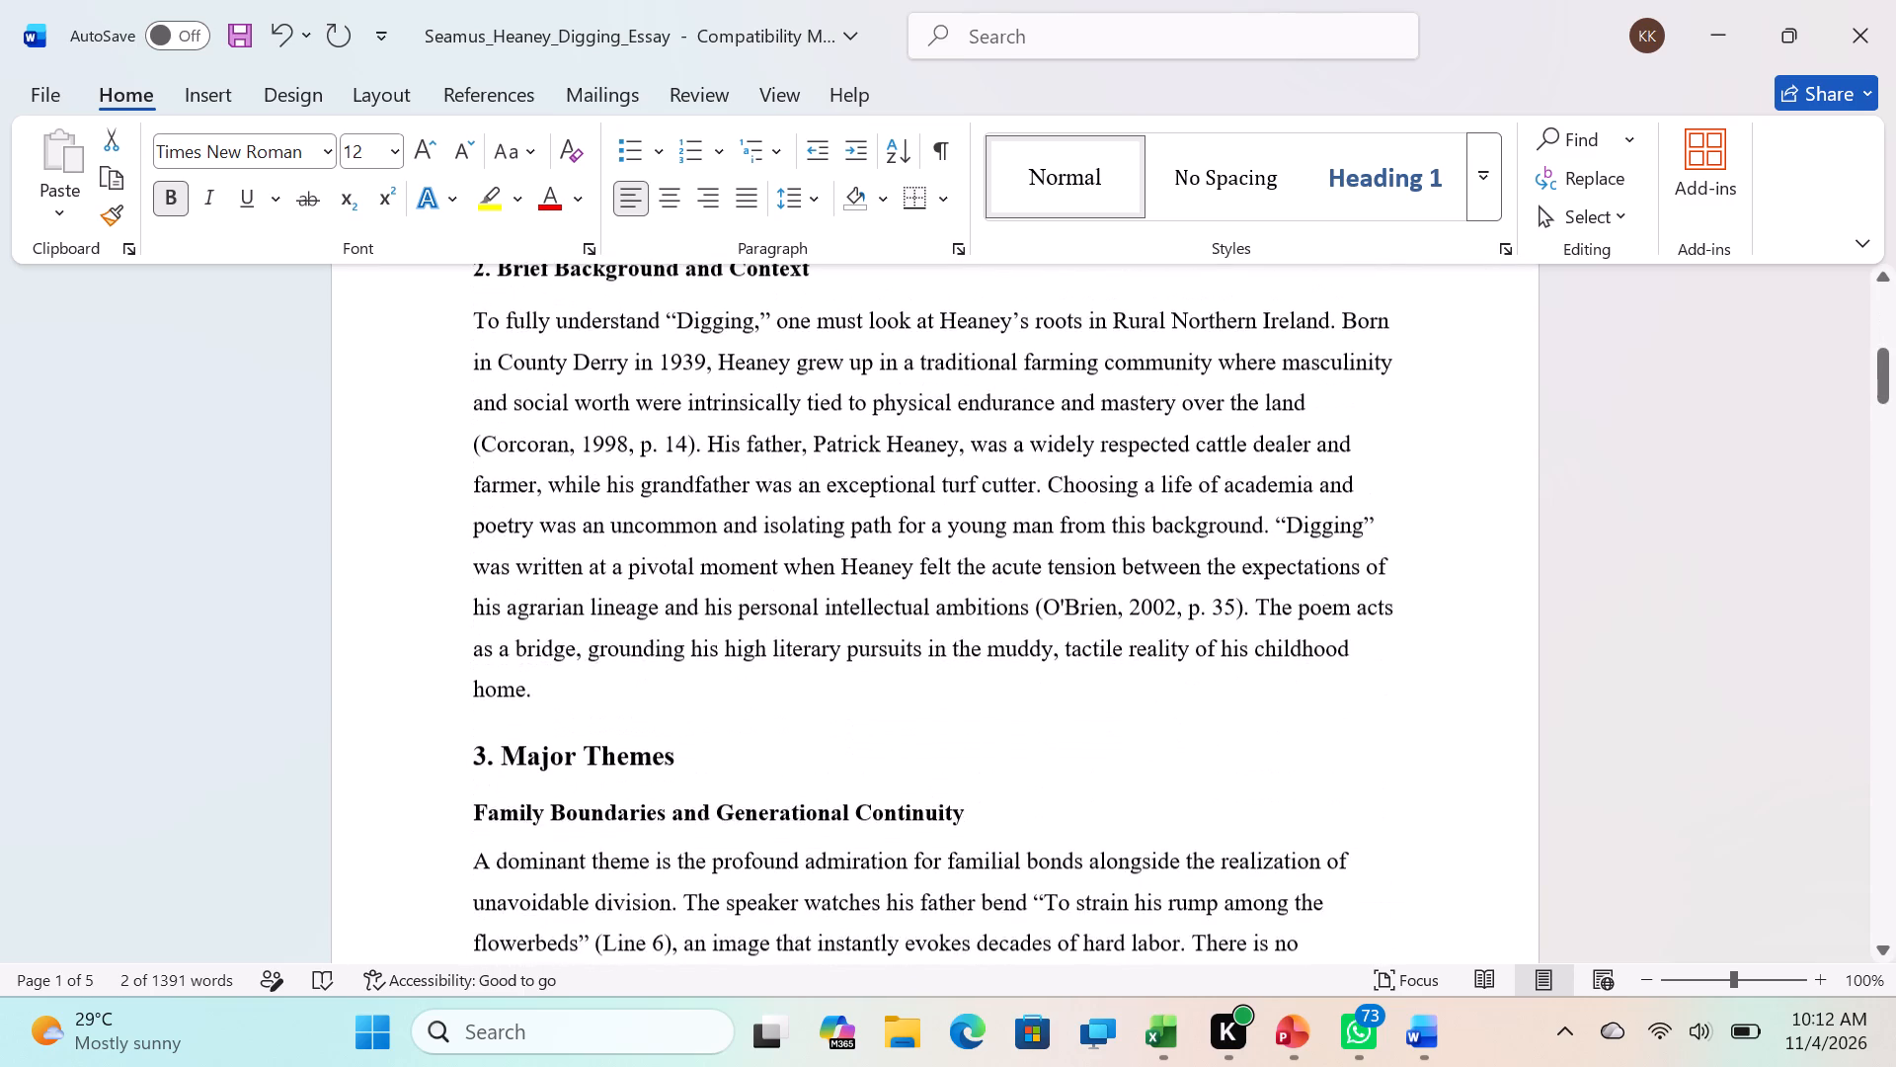
scroll(497, 638, down, 1)
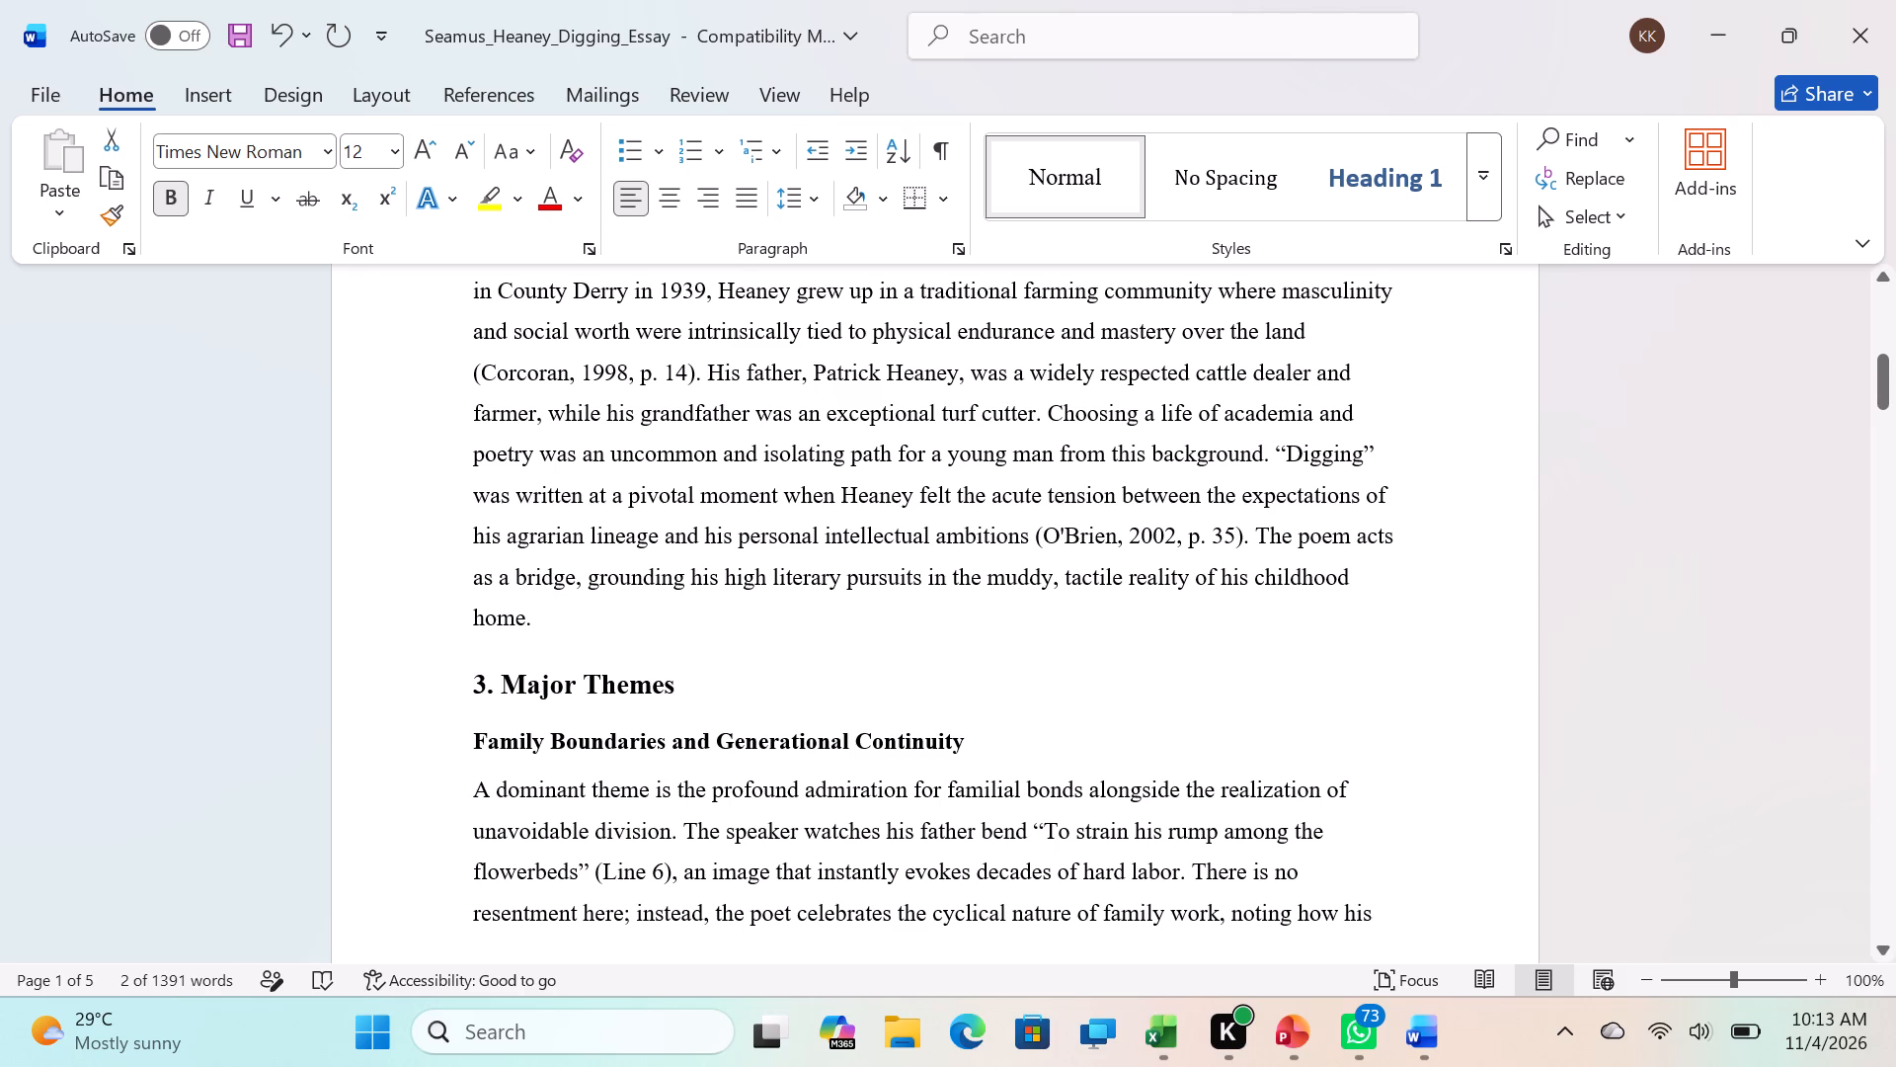
scroll(469, 682, down, 1)
drag(474, 601, 588, 594)
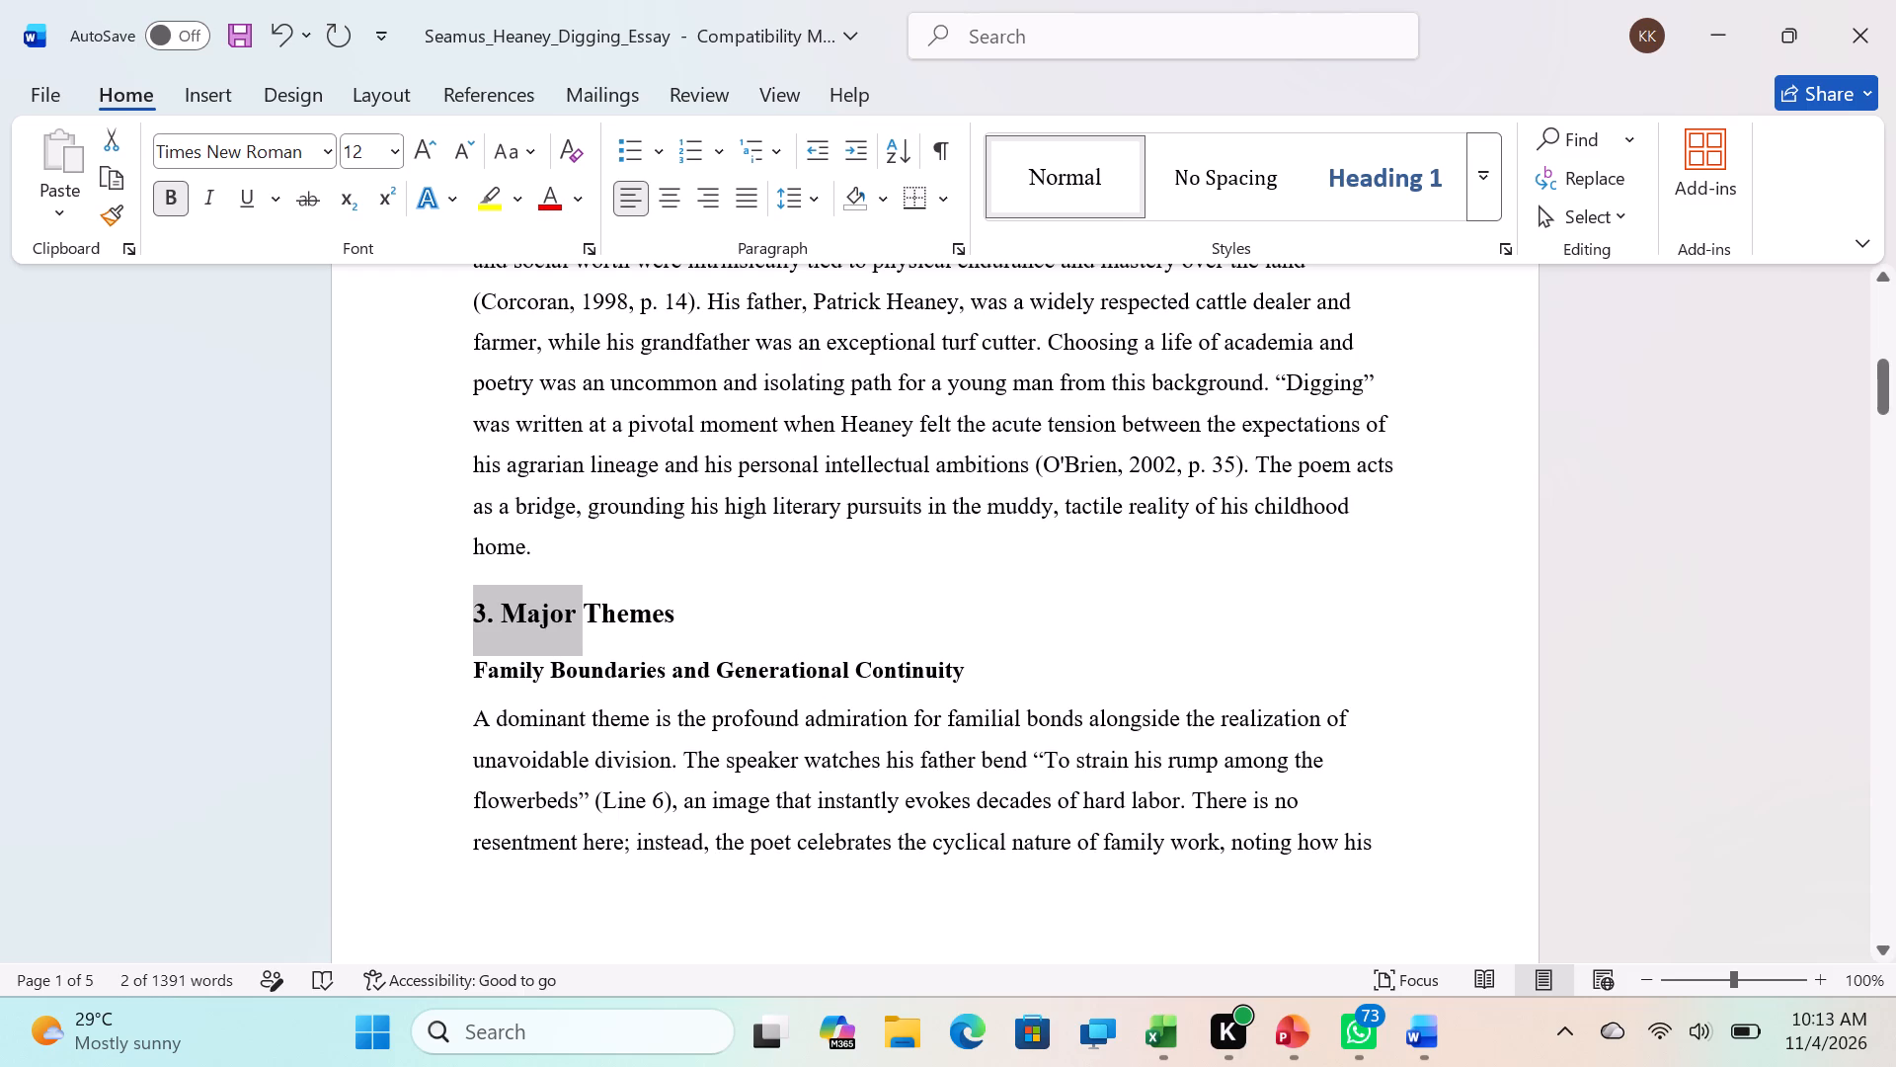
drag(588, 594, 651, 598)
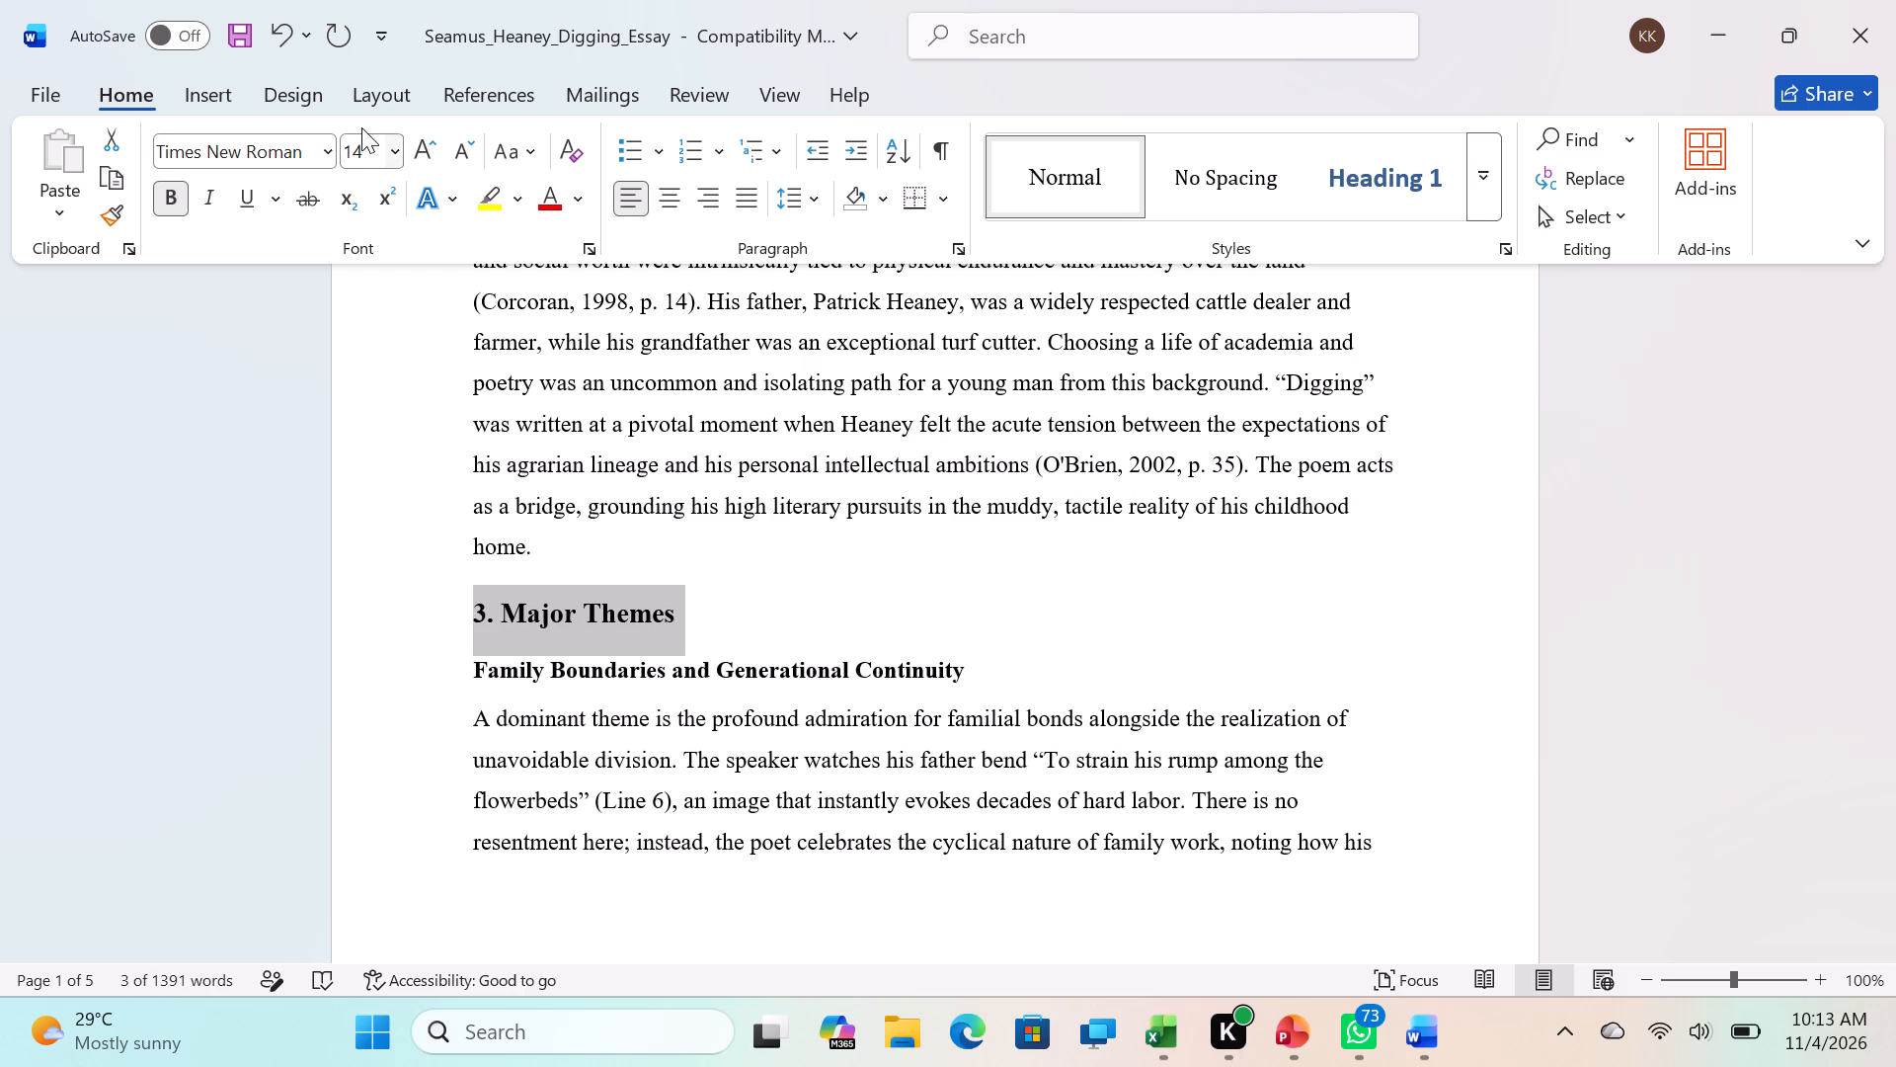
click(373, 157)
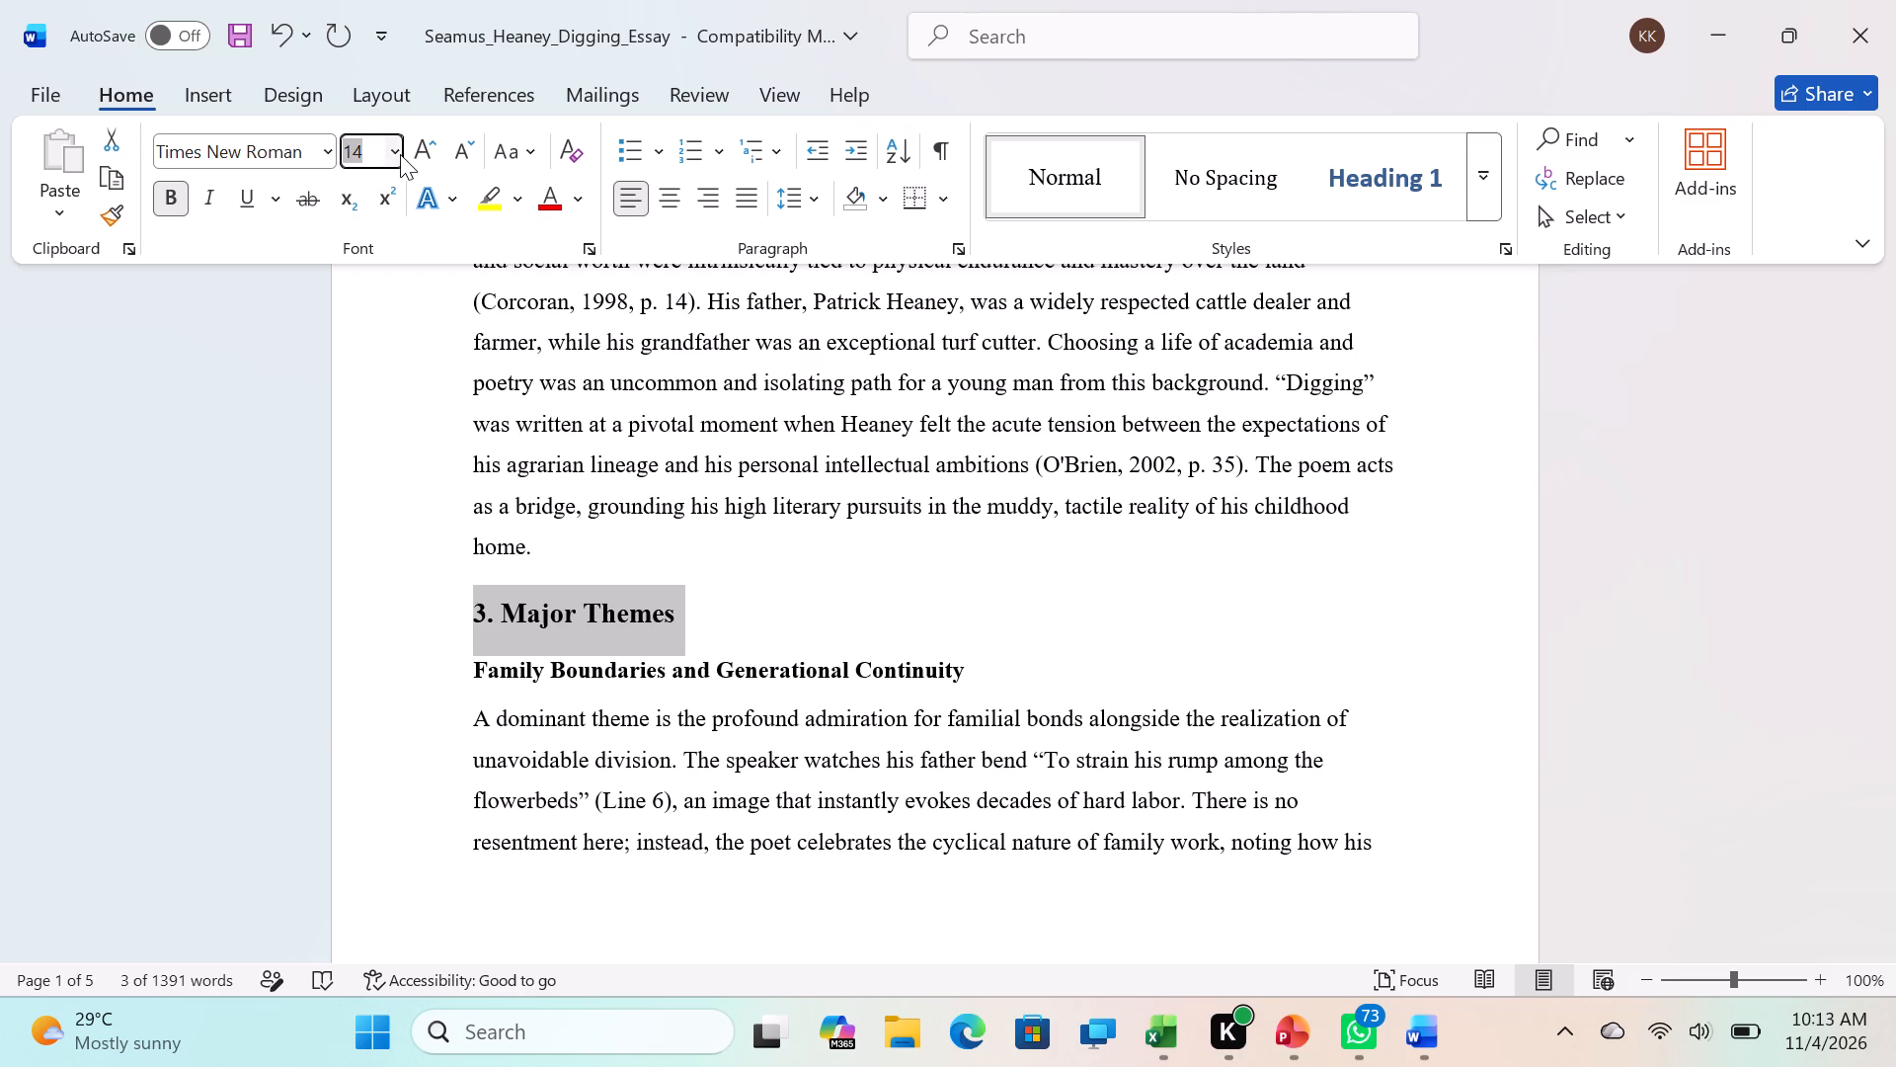
click(400, 154)
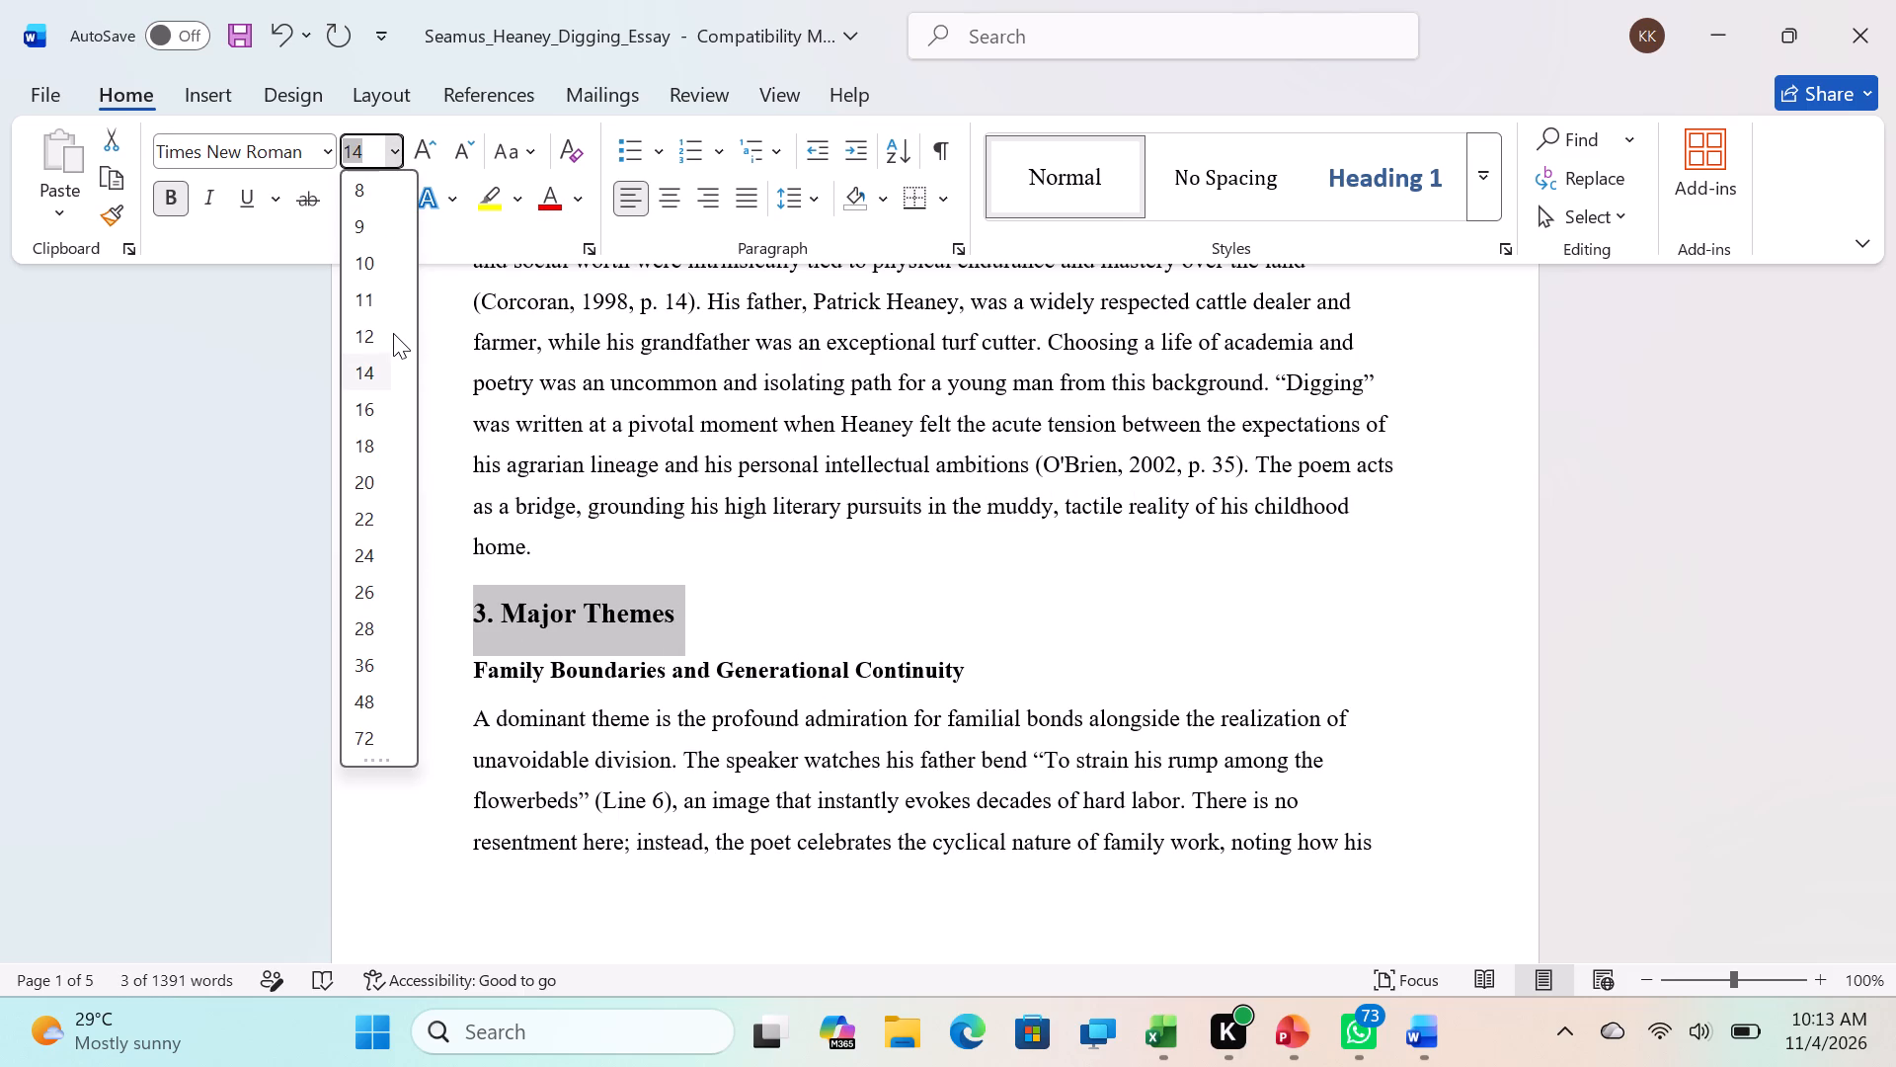
click(393, 333)
click(357, 329)
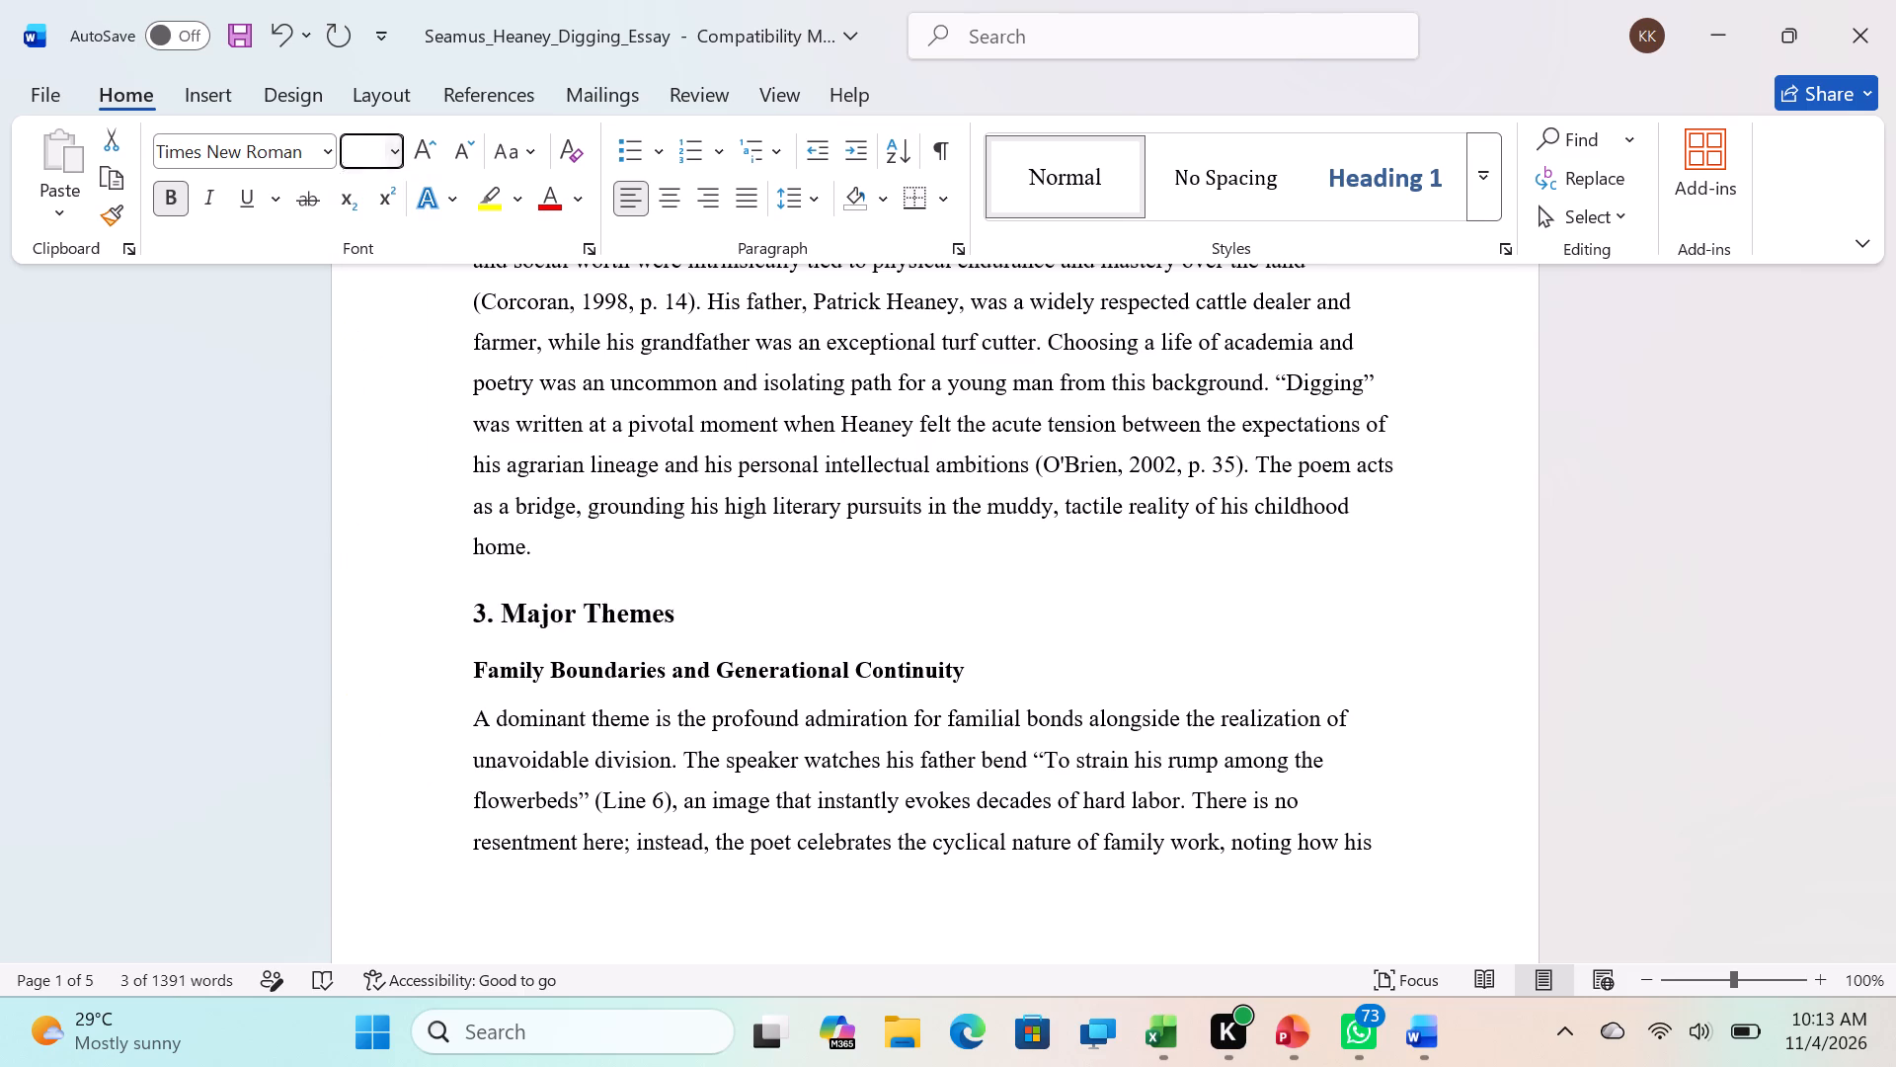
Change "familial" to "family" before "bonds" in the first sentence under "Family Boundaries and Generational Continuity".
scroll(453, 605, down, 1)
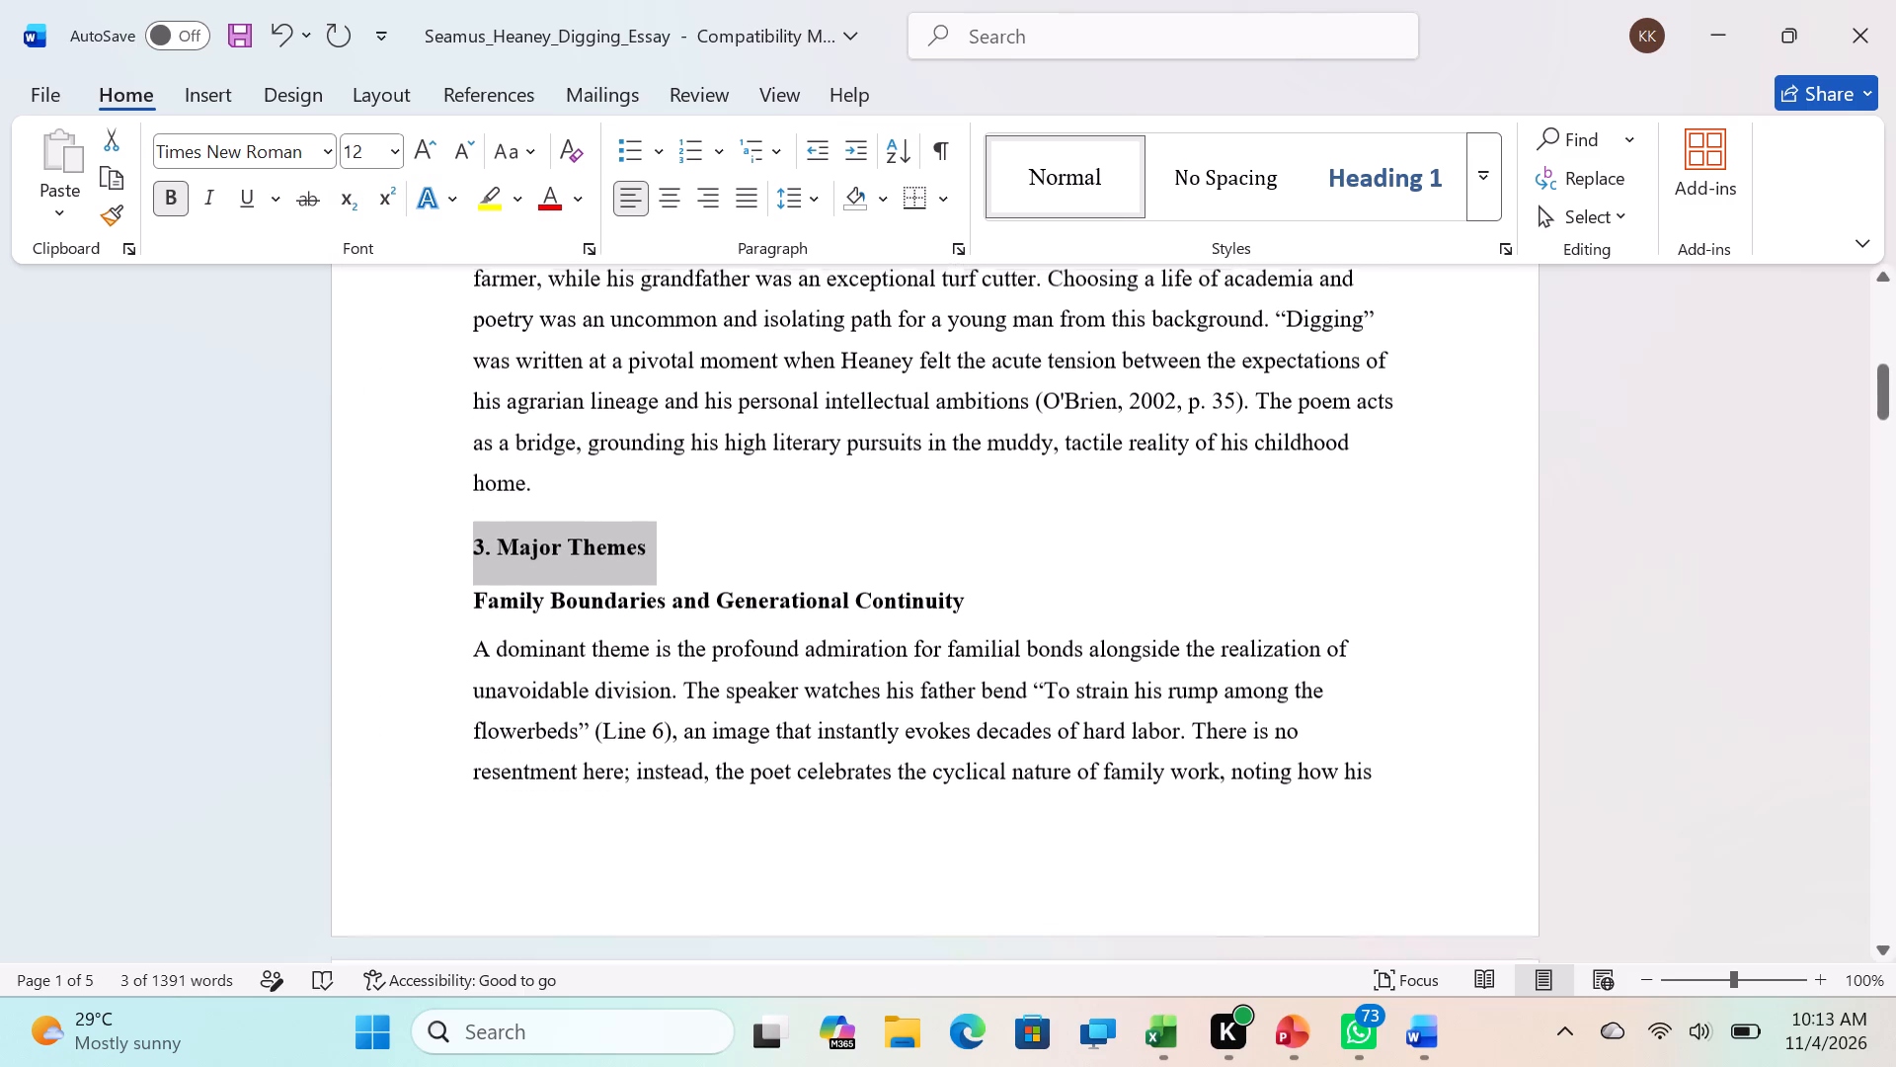
click(497, 596)
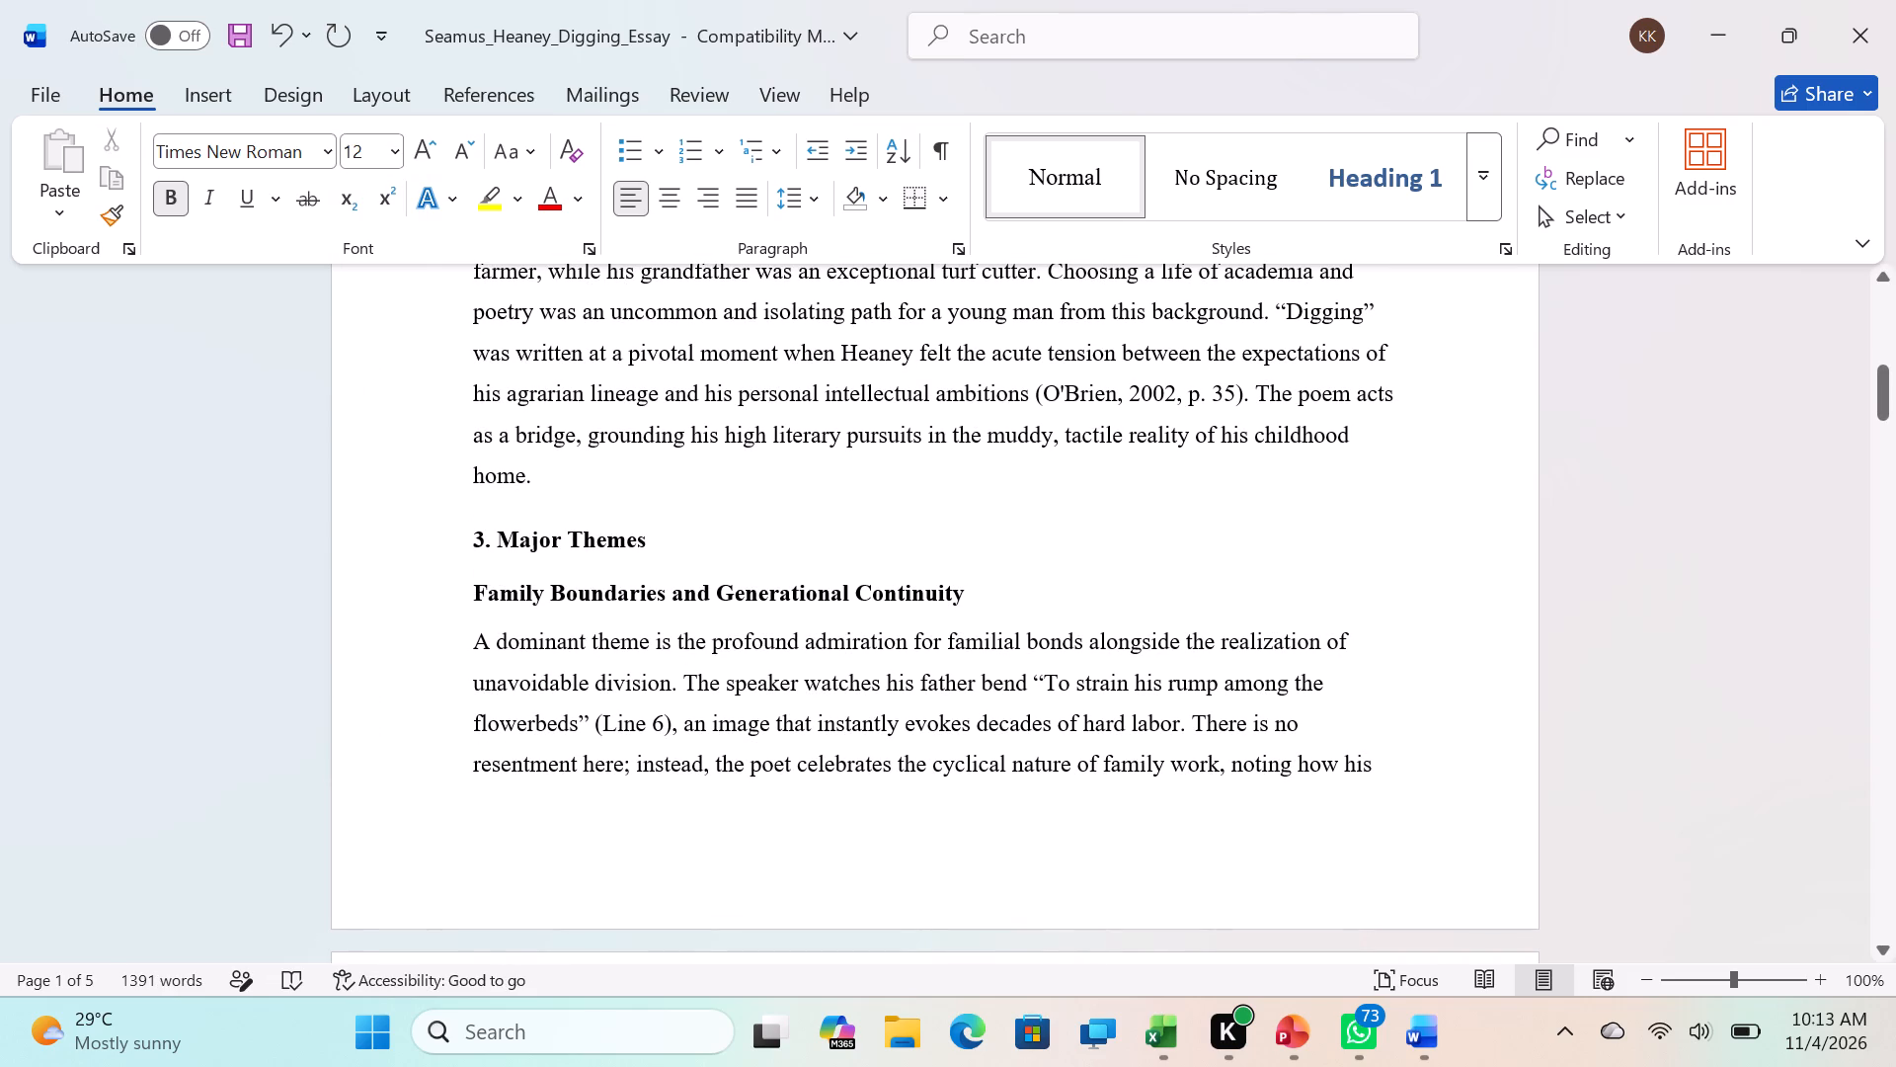
scroll(518, 643, down, 1)
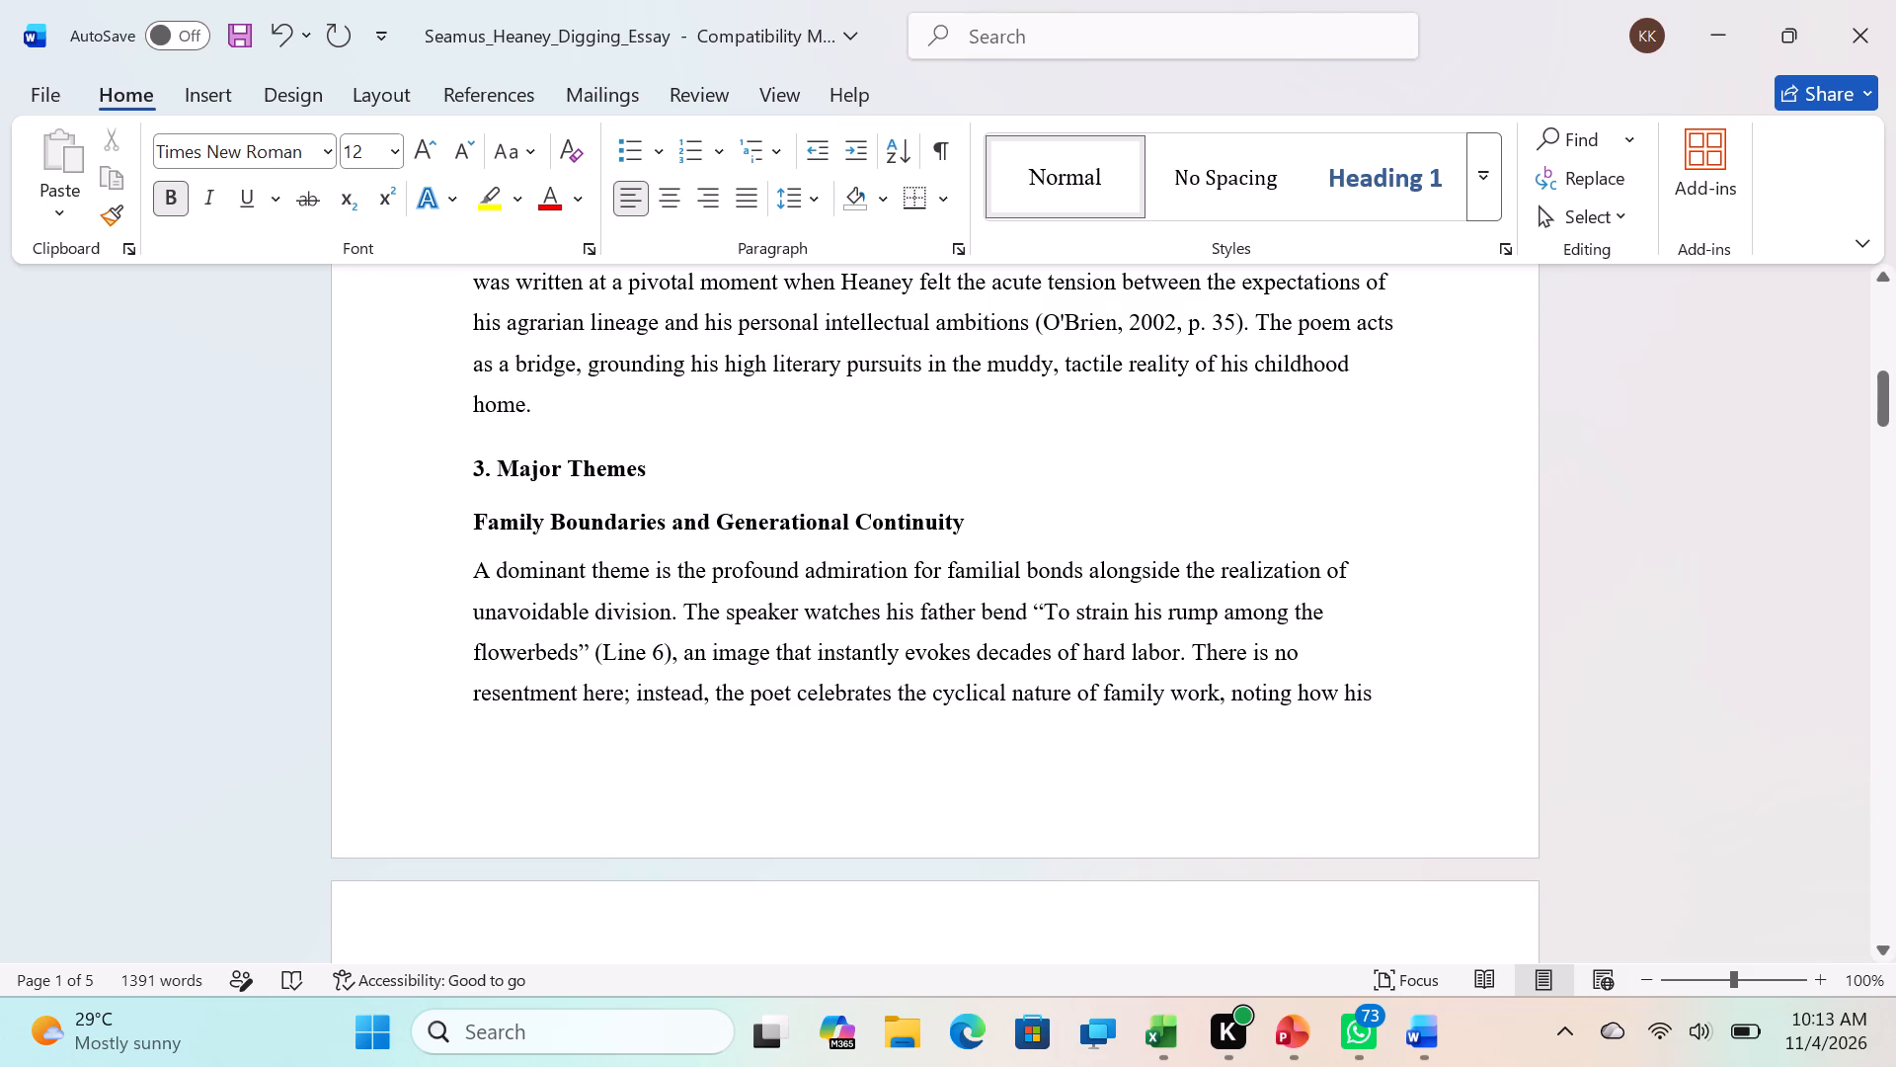
click(1008, 564)
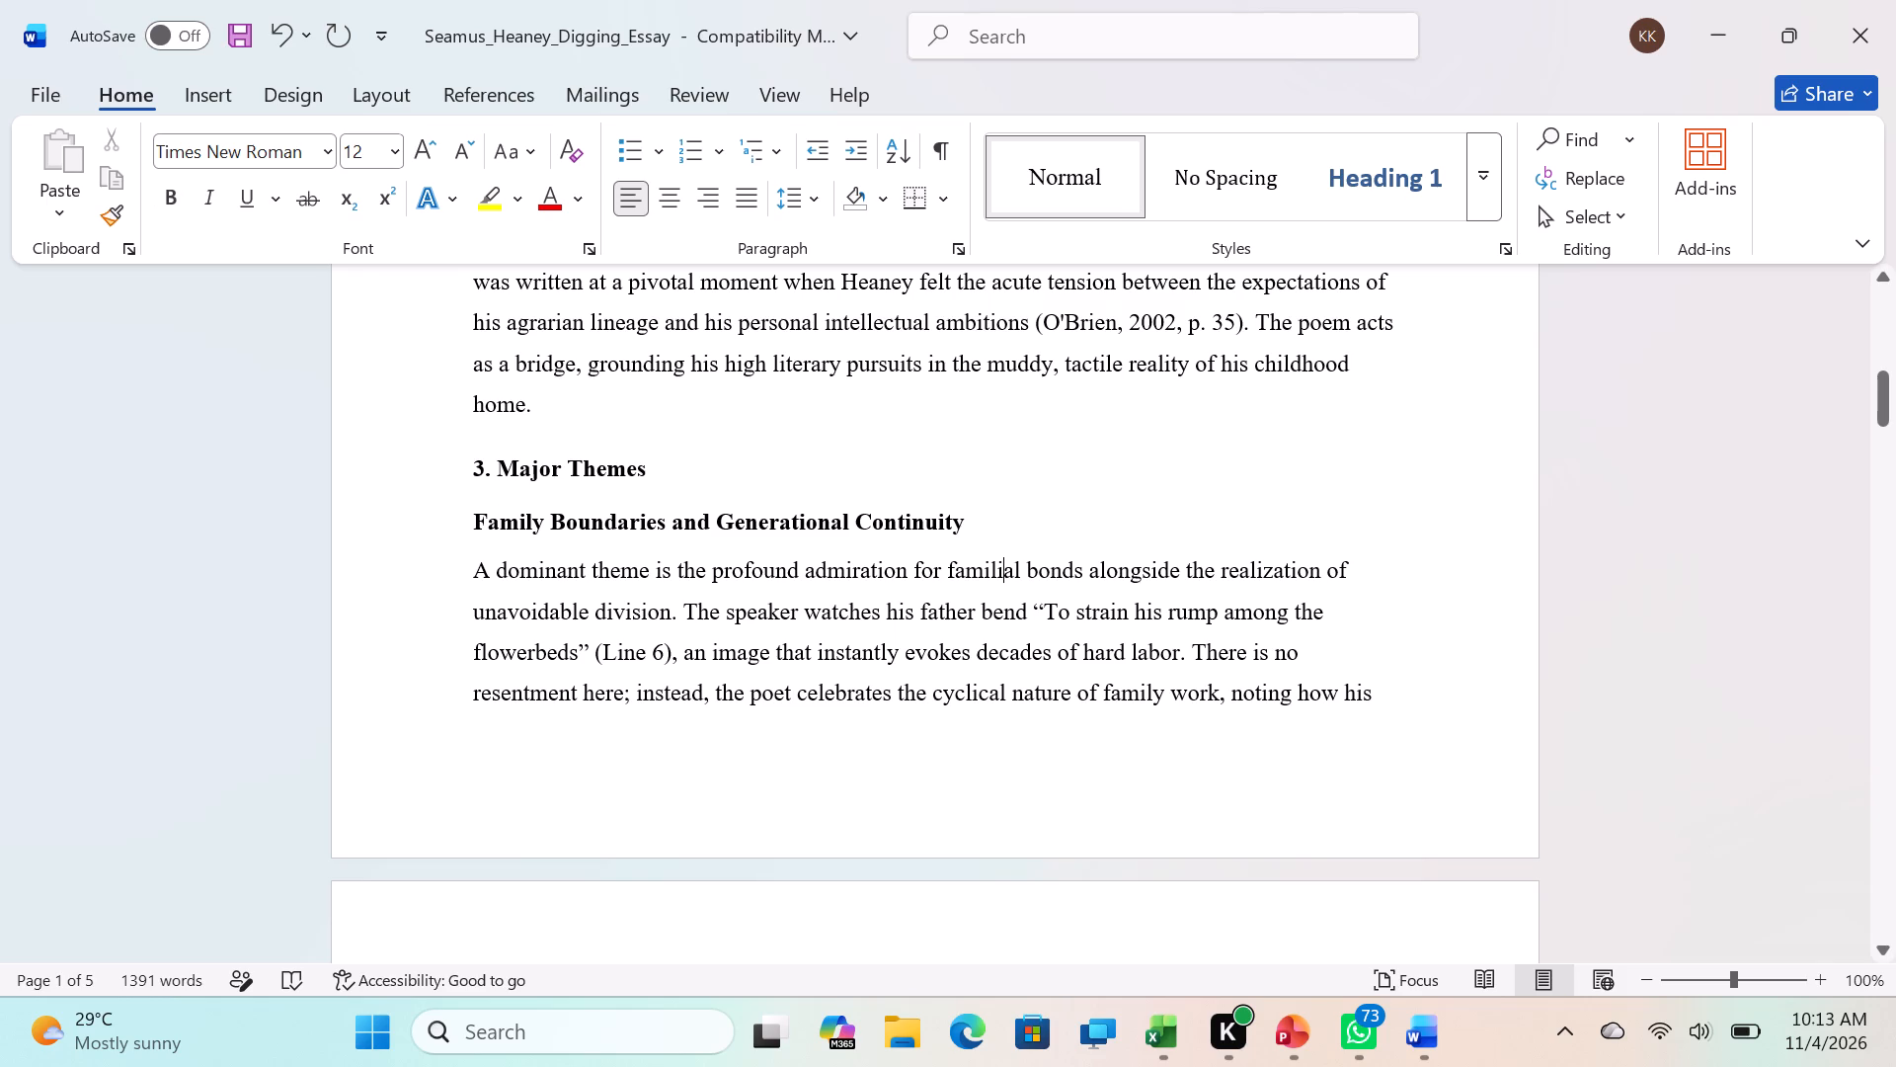
click(1022, 576)
key(BackSpace)
key(BackSpace)
key(BackSpace)
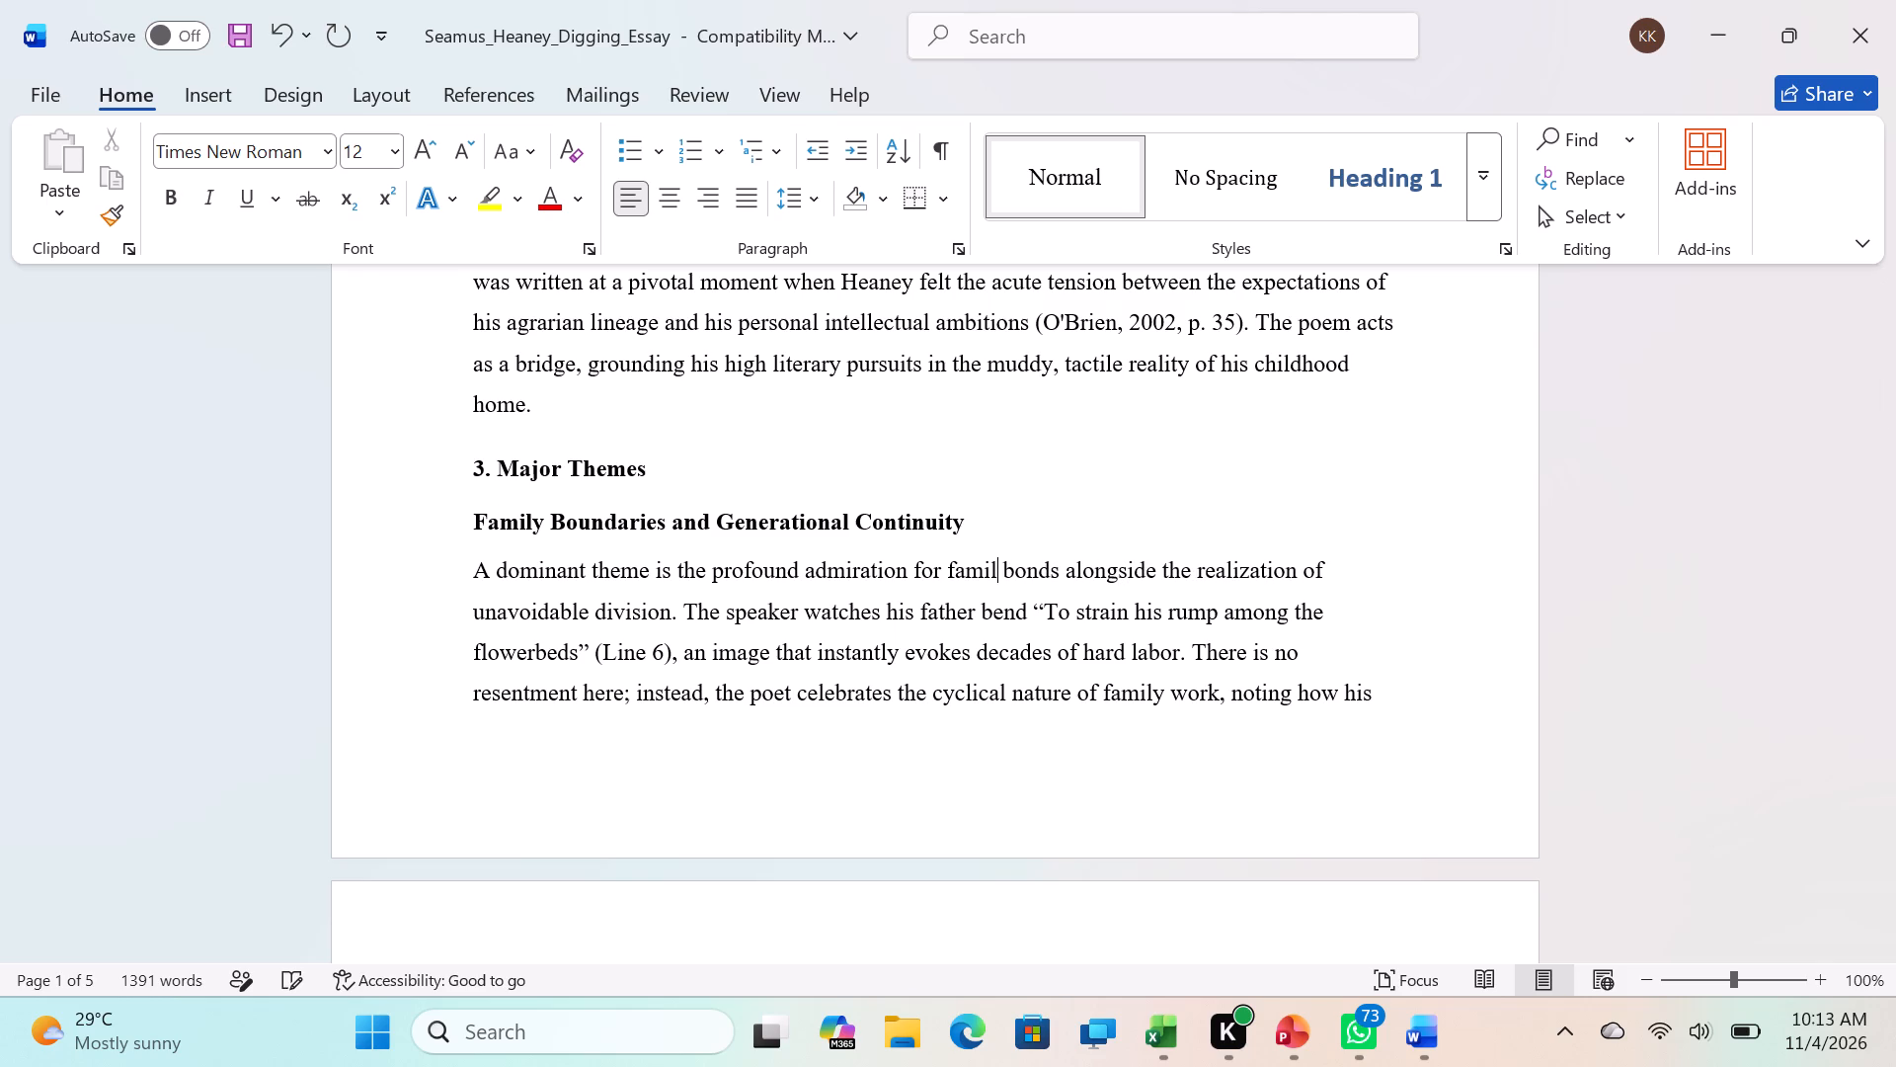
key(y)
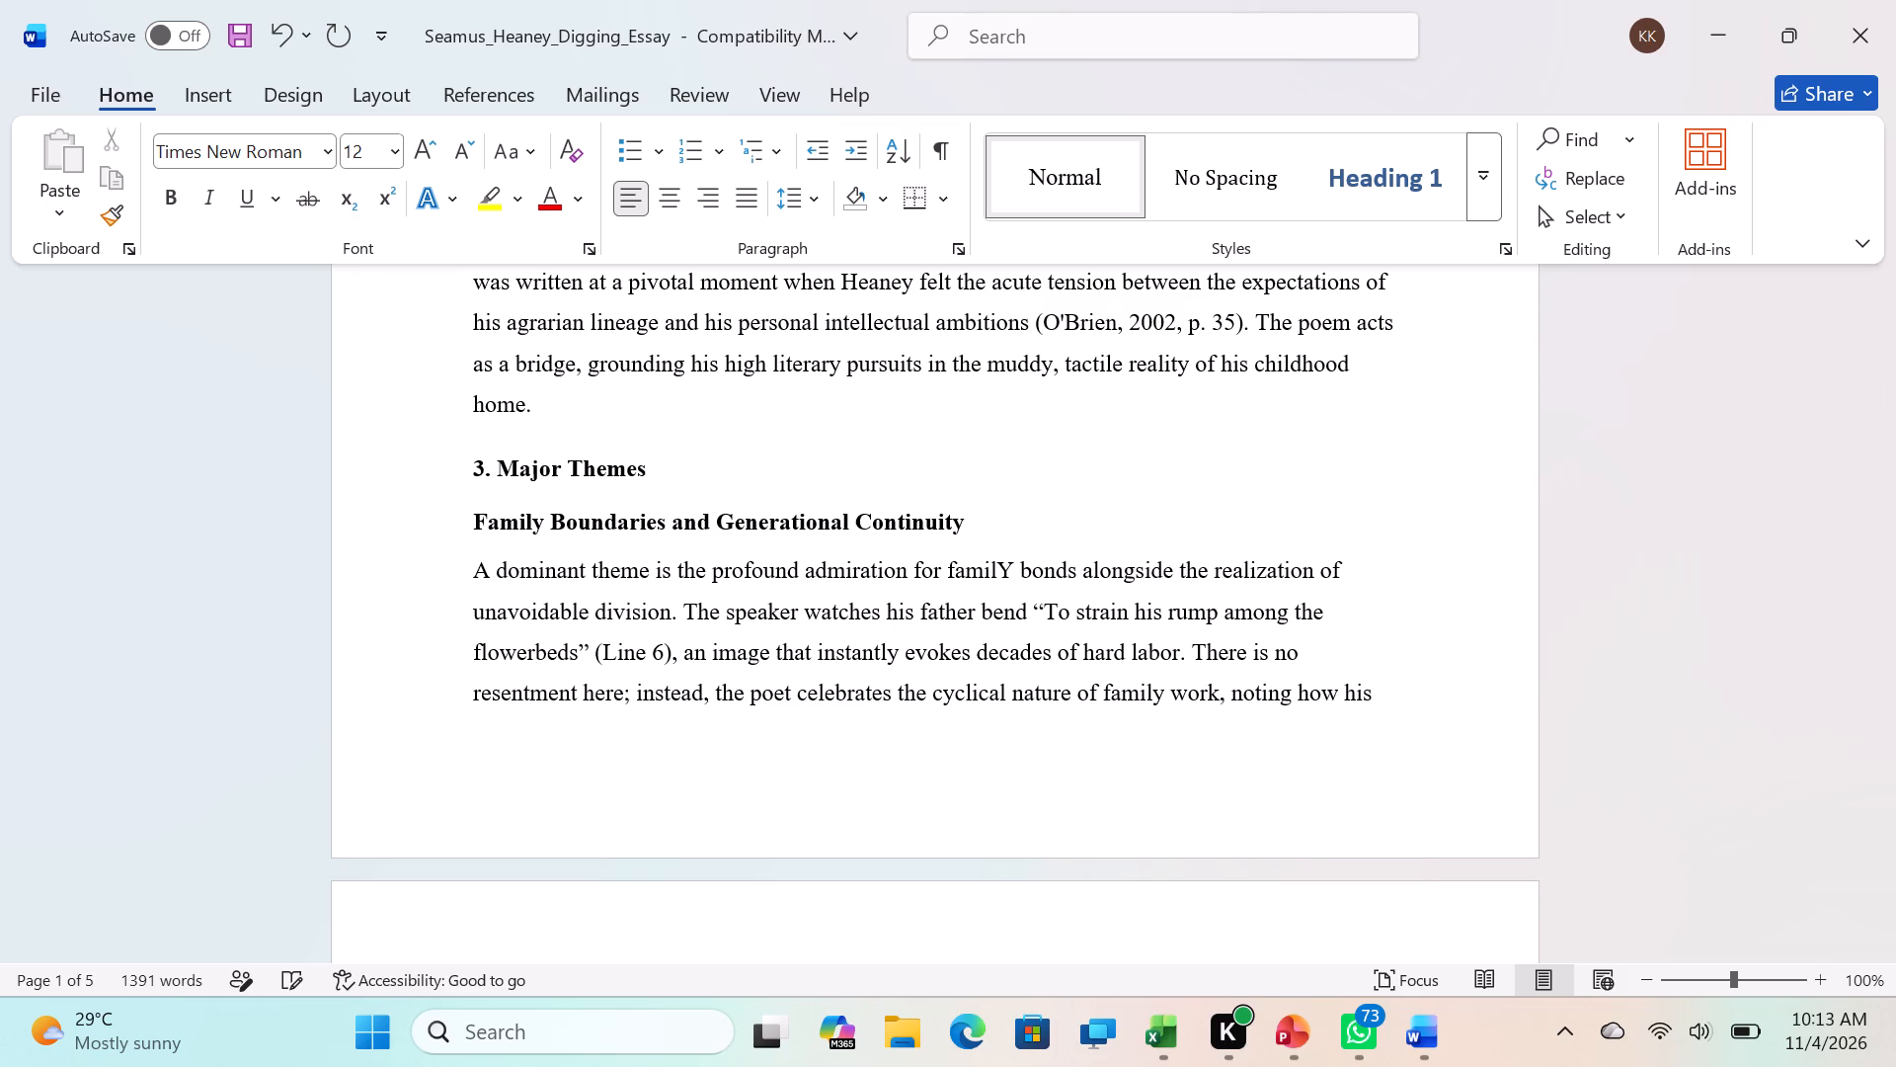
key(BackSpace)
key(y)
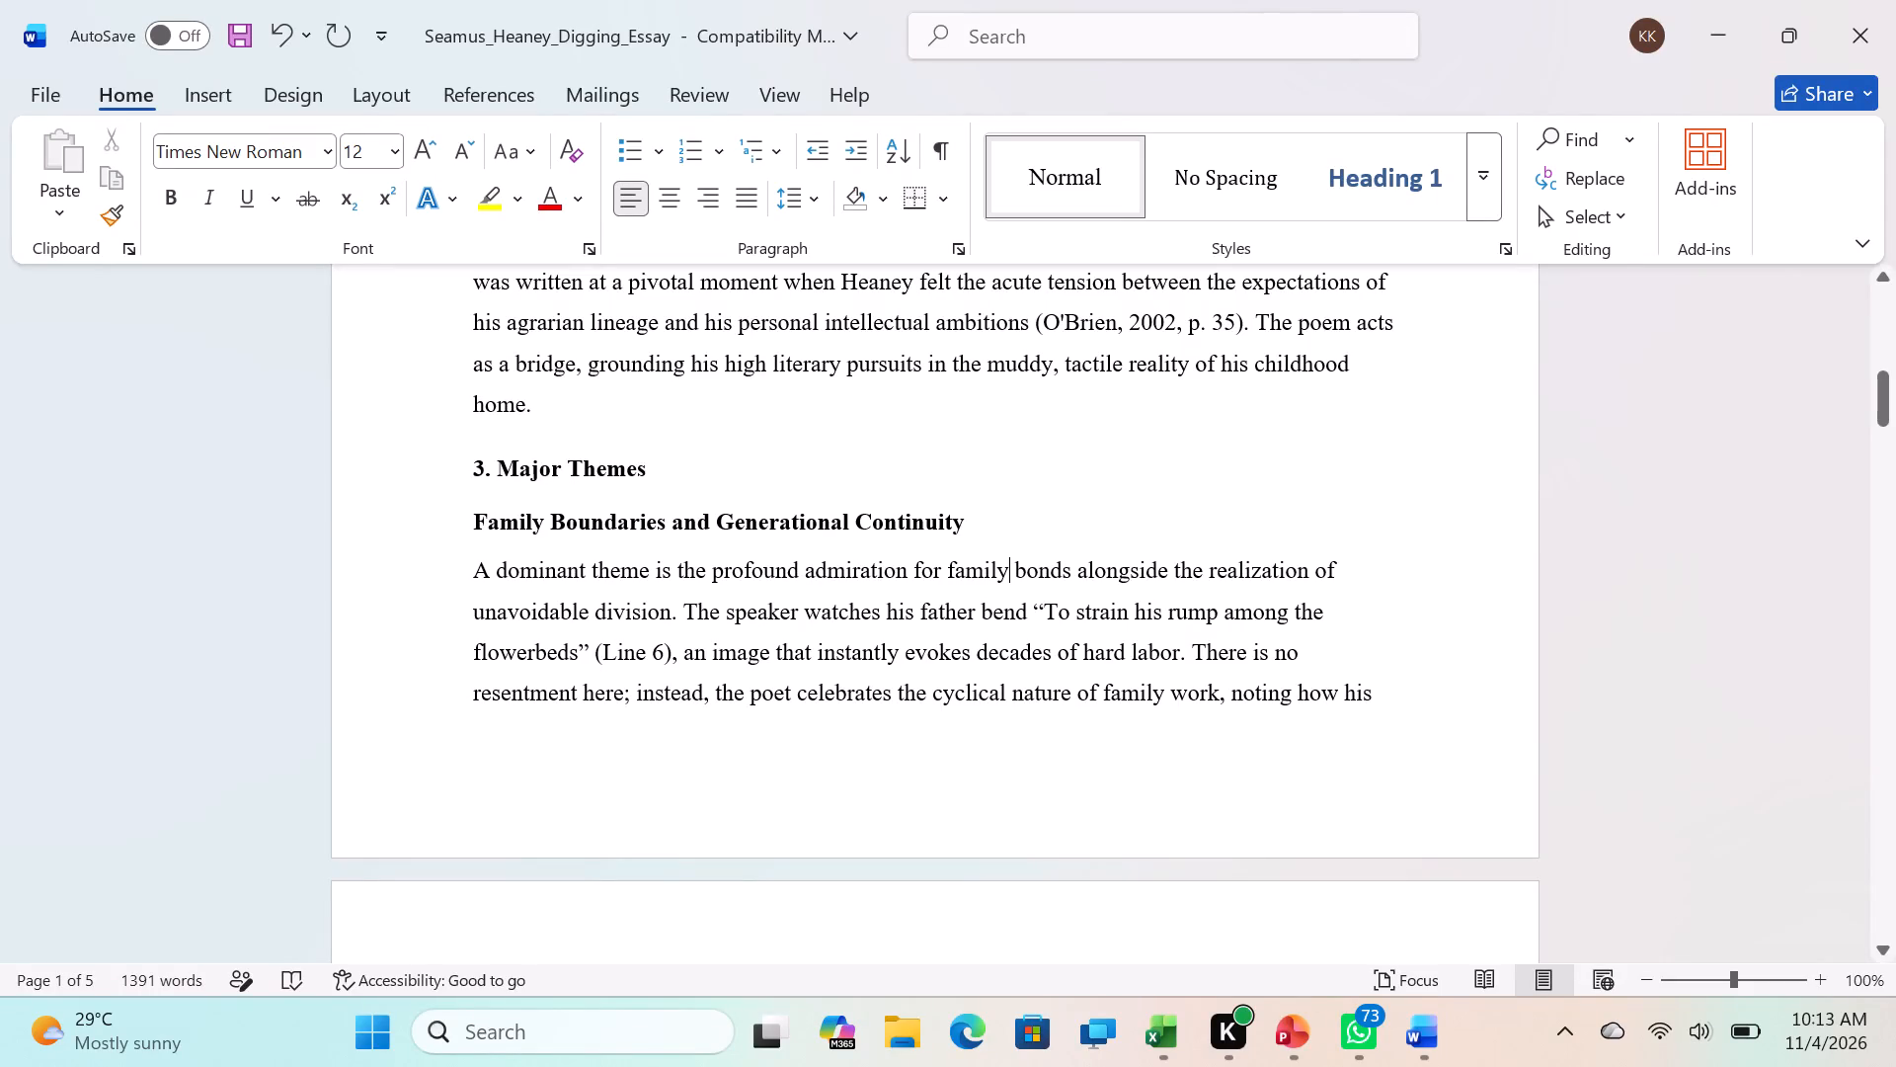
Cut the phrase "is not an abstract concept or history lesson" from the first sentence of the Heritage and Identity paragraph.
scroll(629, 715, down, 1)
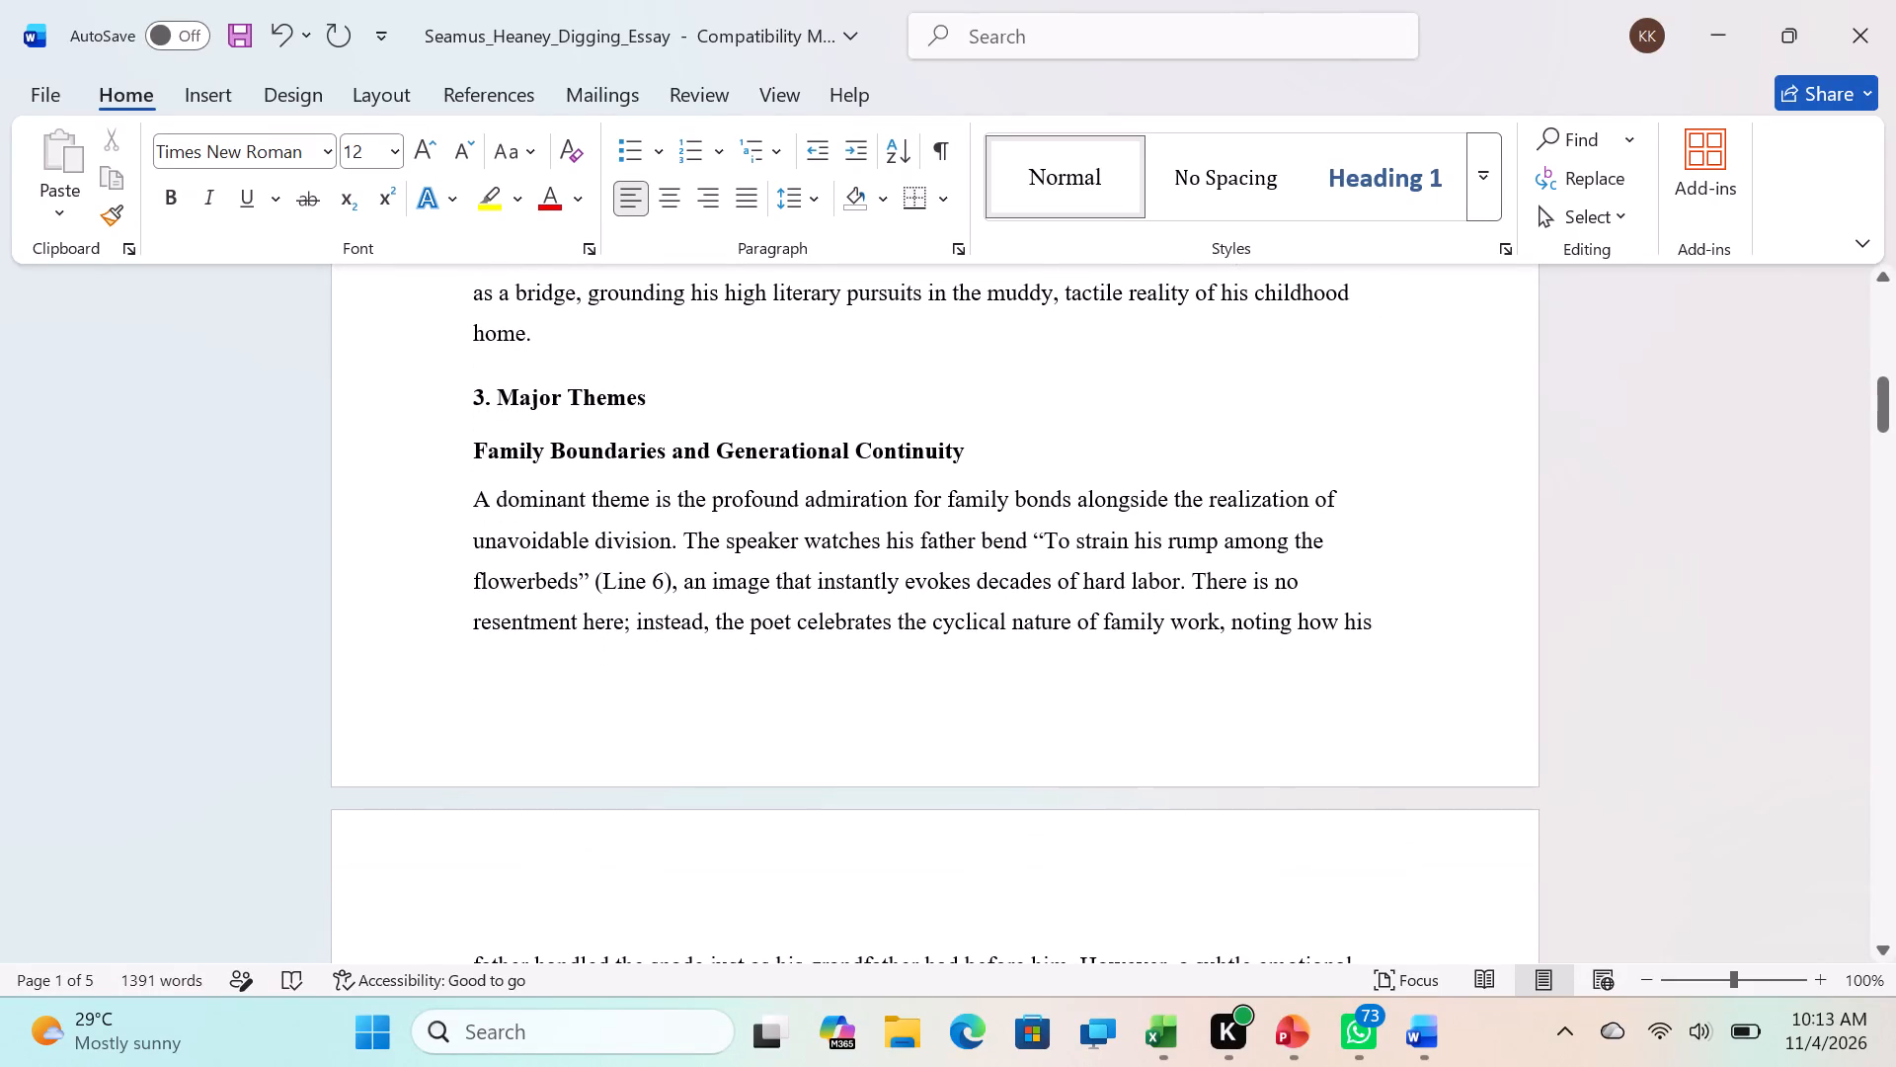
scroll(704, 628, down, 1)
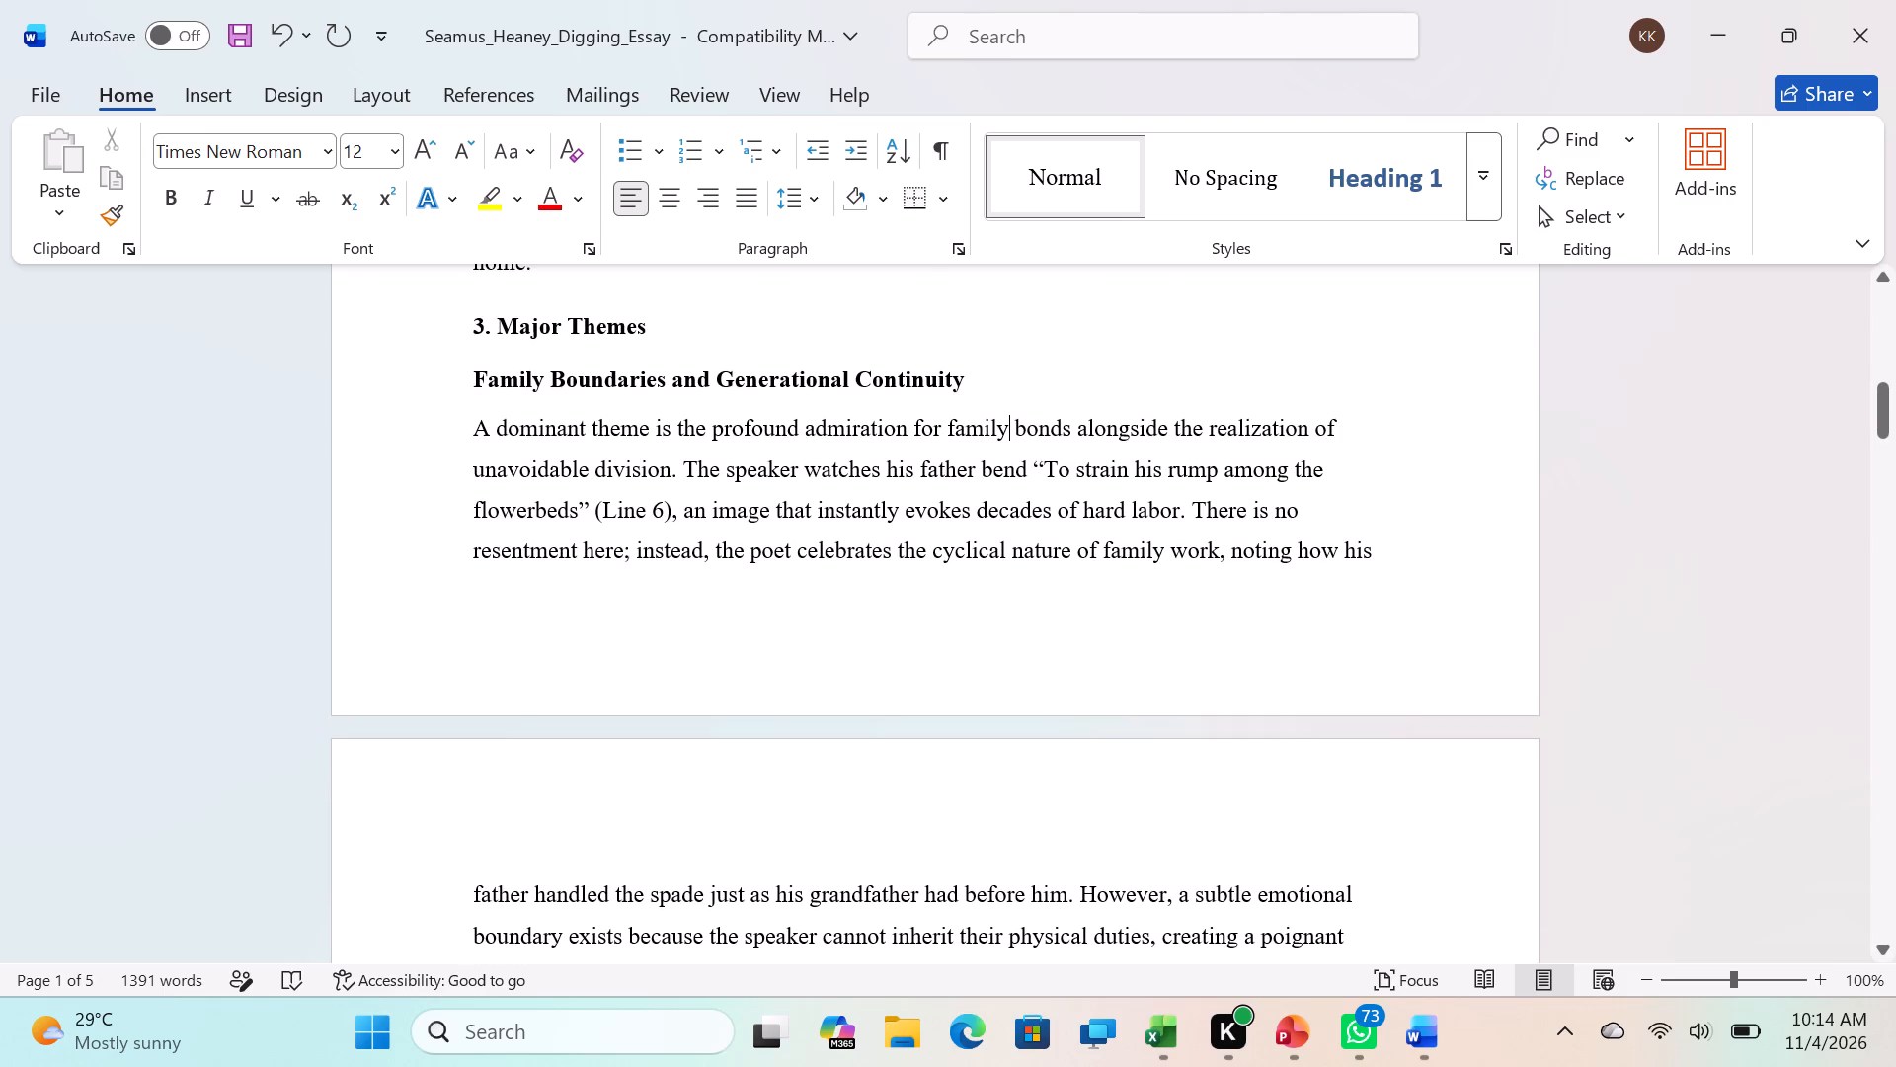
scroll(684, 645, down, 3)
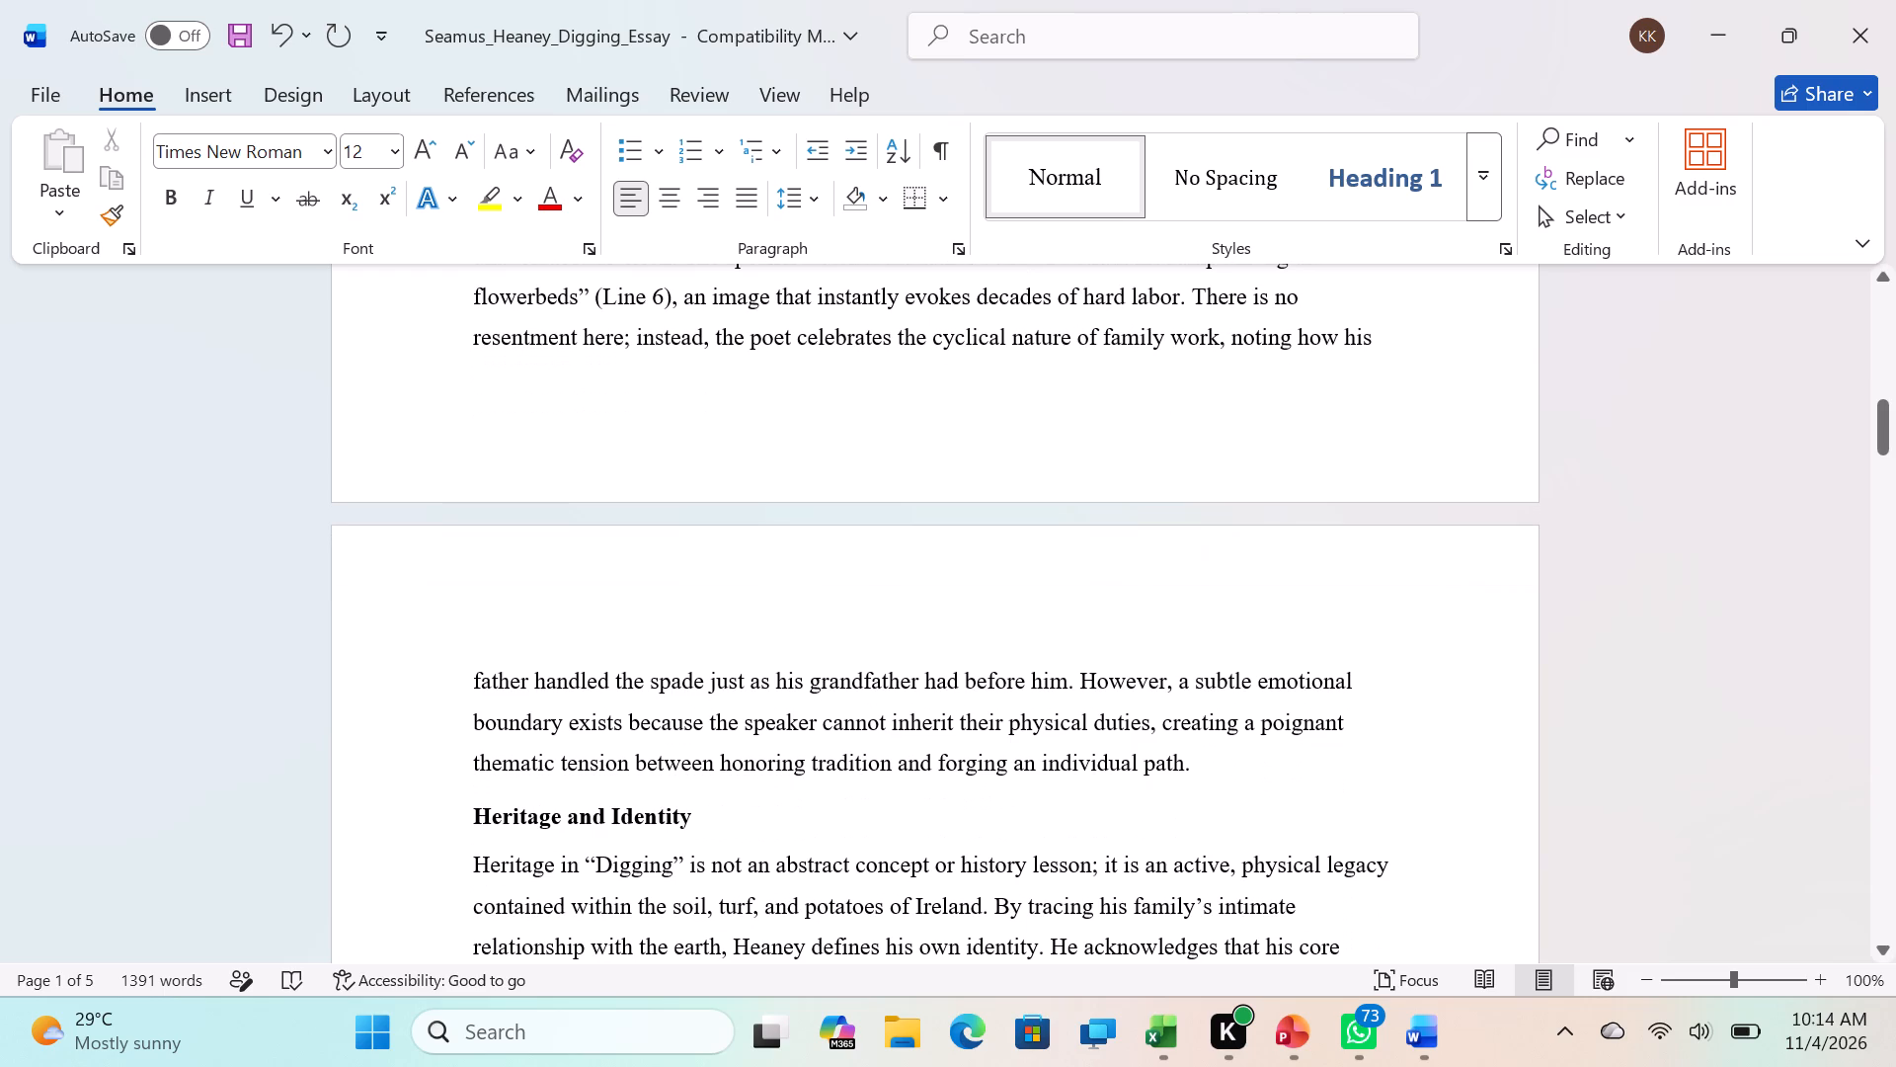
scroll(672, 687, down, 1)
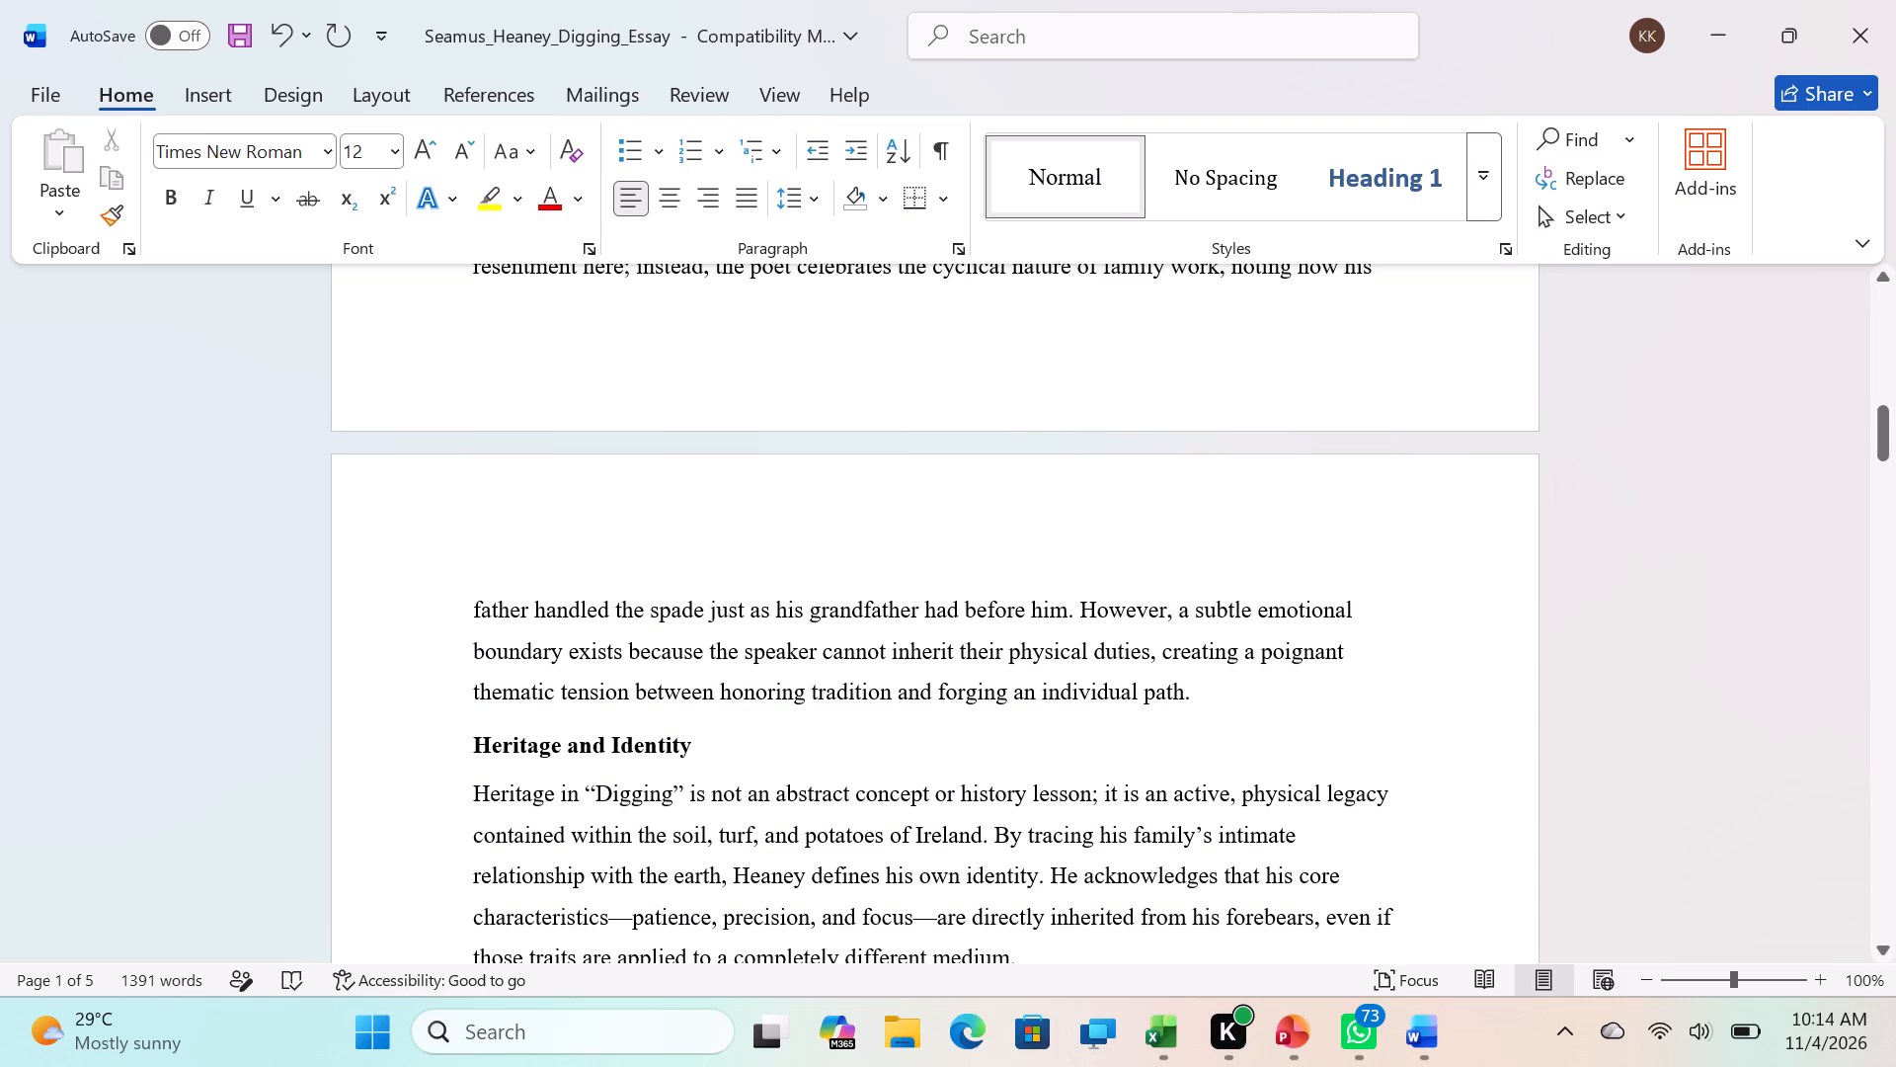
scroll(844, 726, down, 3)
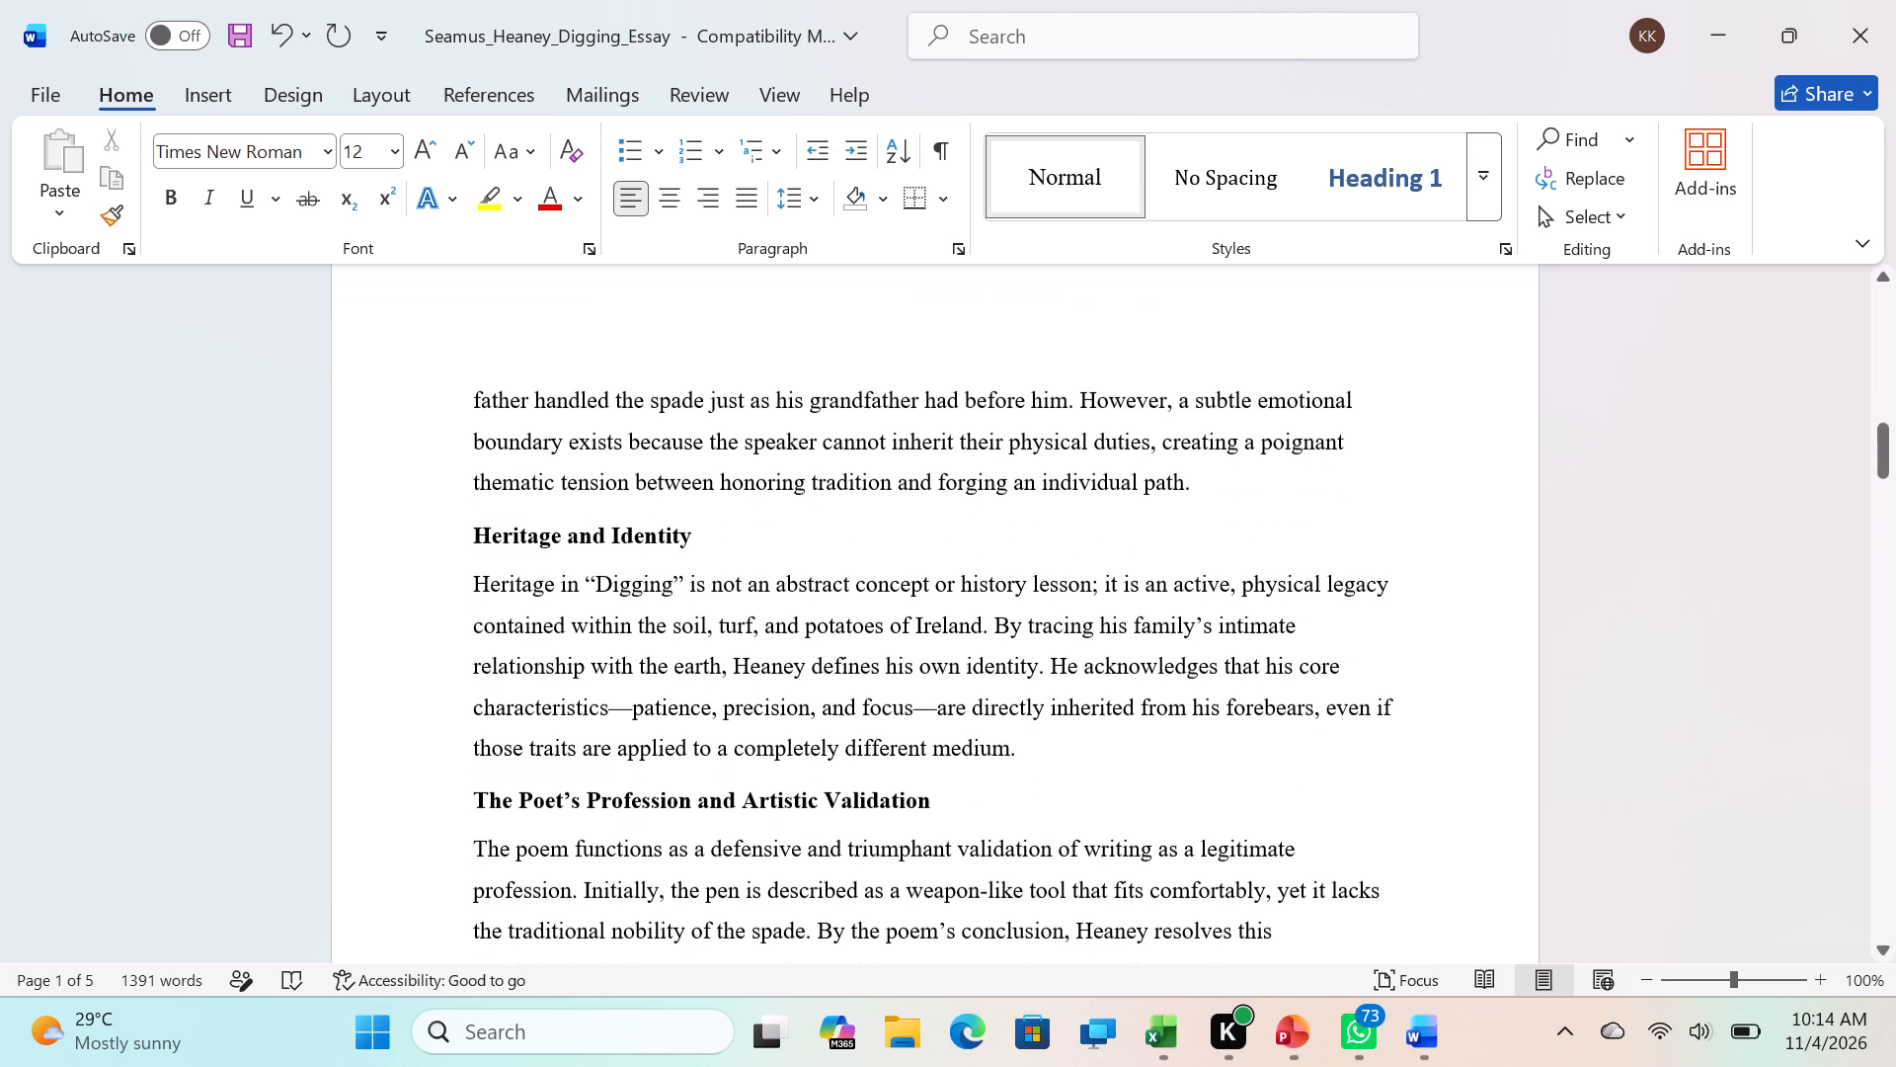
click(551, 517)
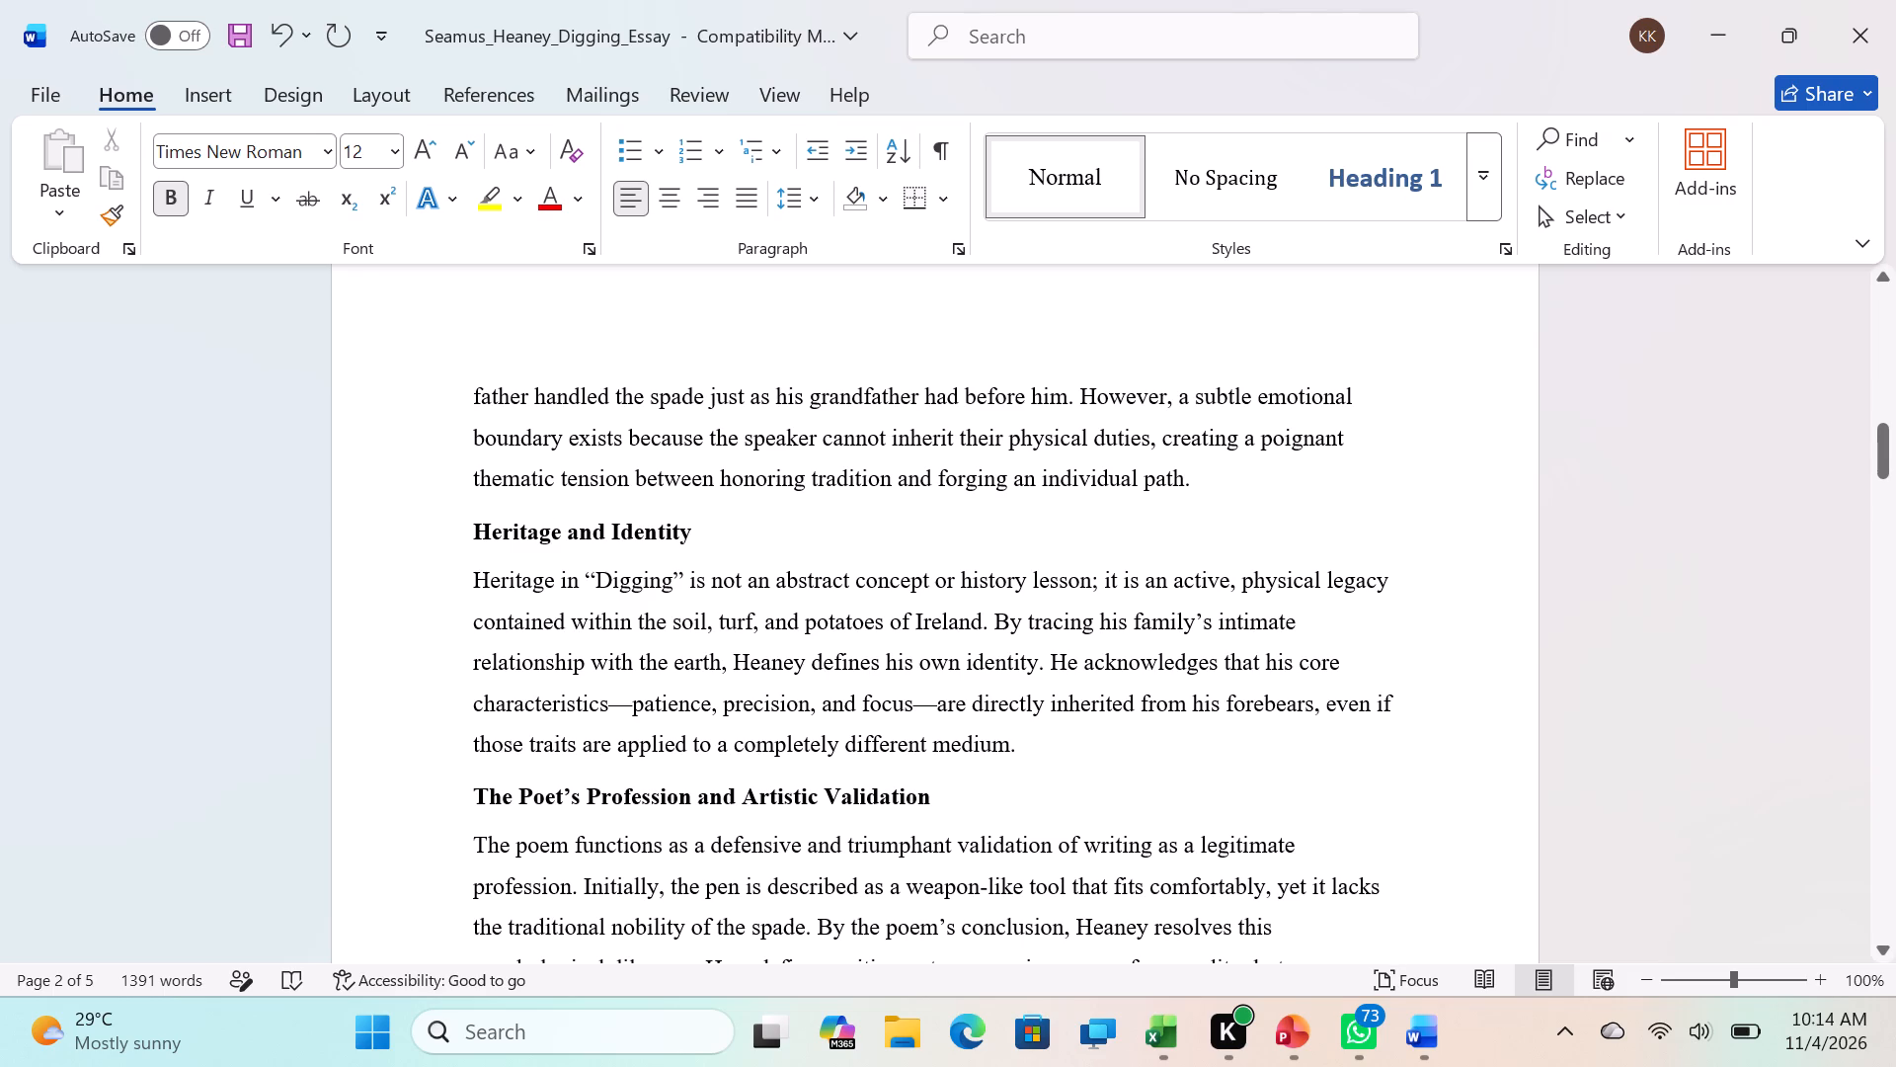
drag(706, 578, 898, 574)
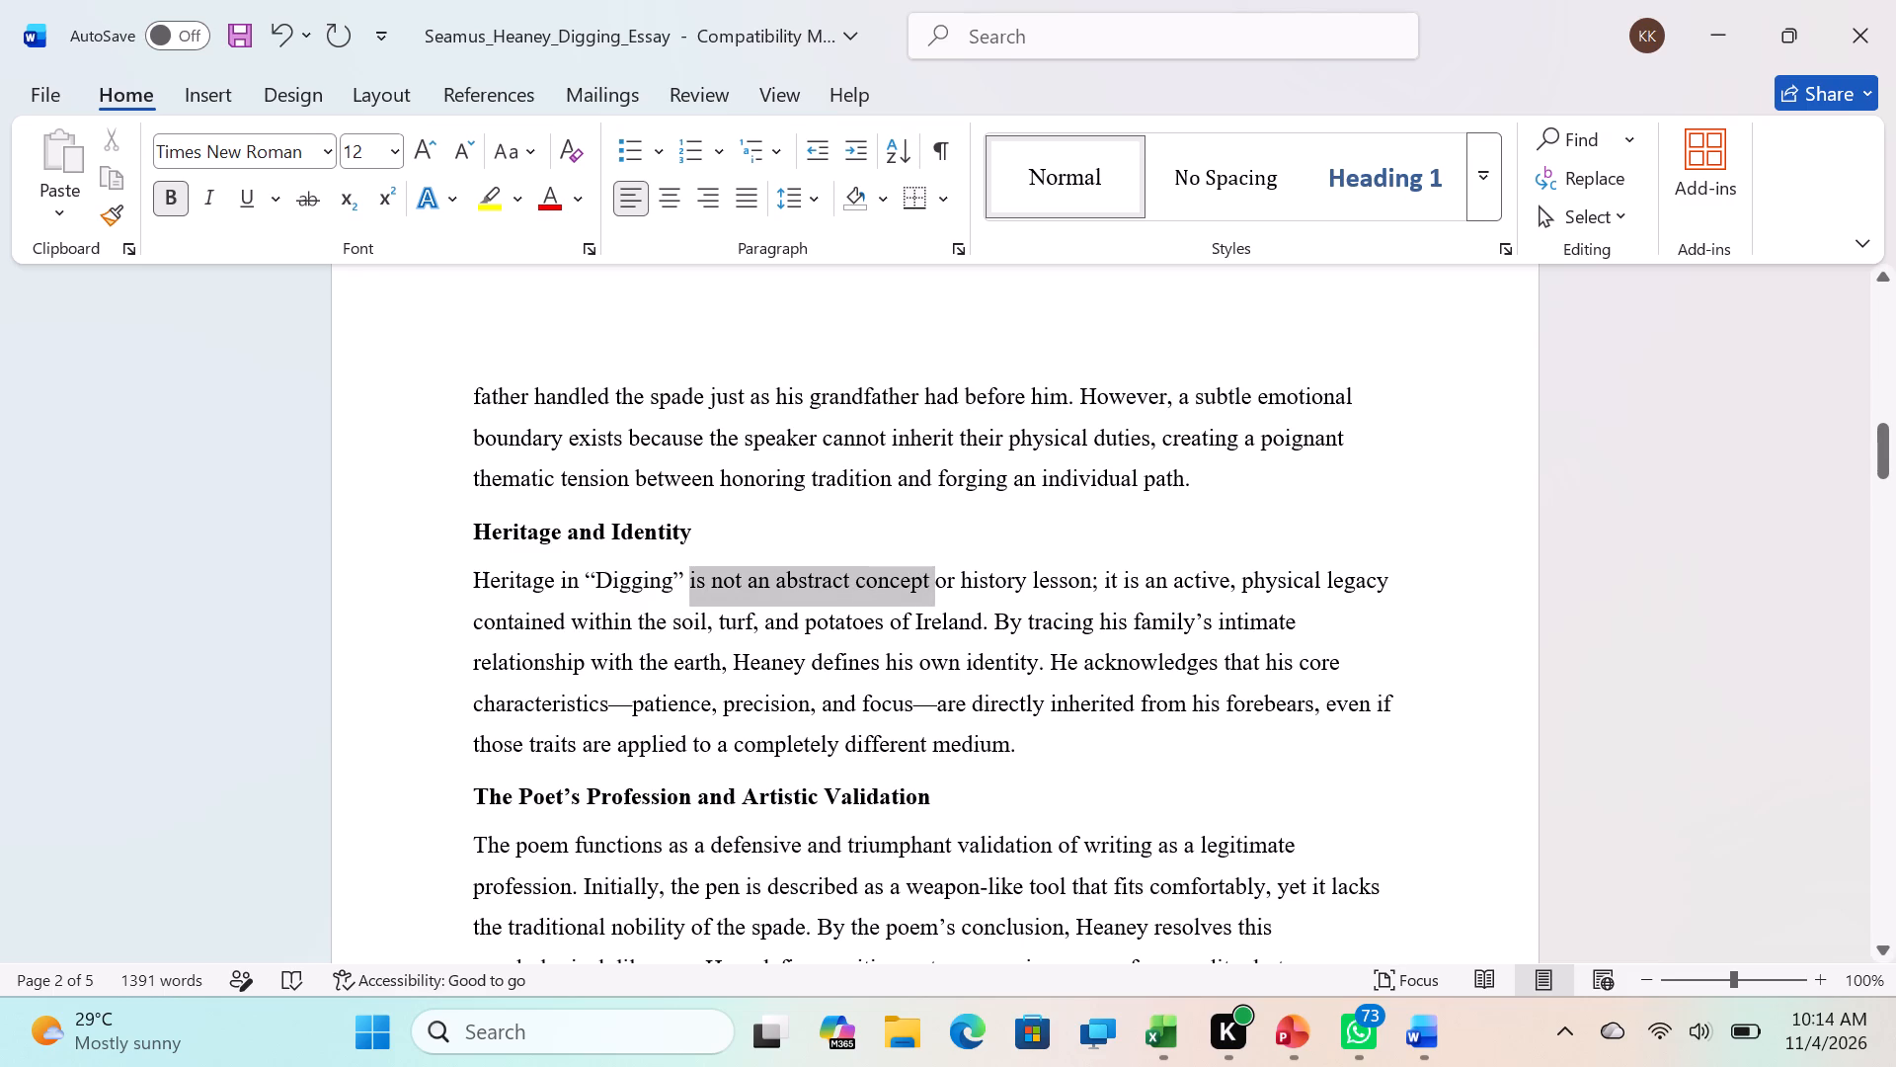
drag(898, 574, 1059, 579)
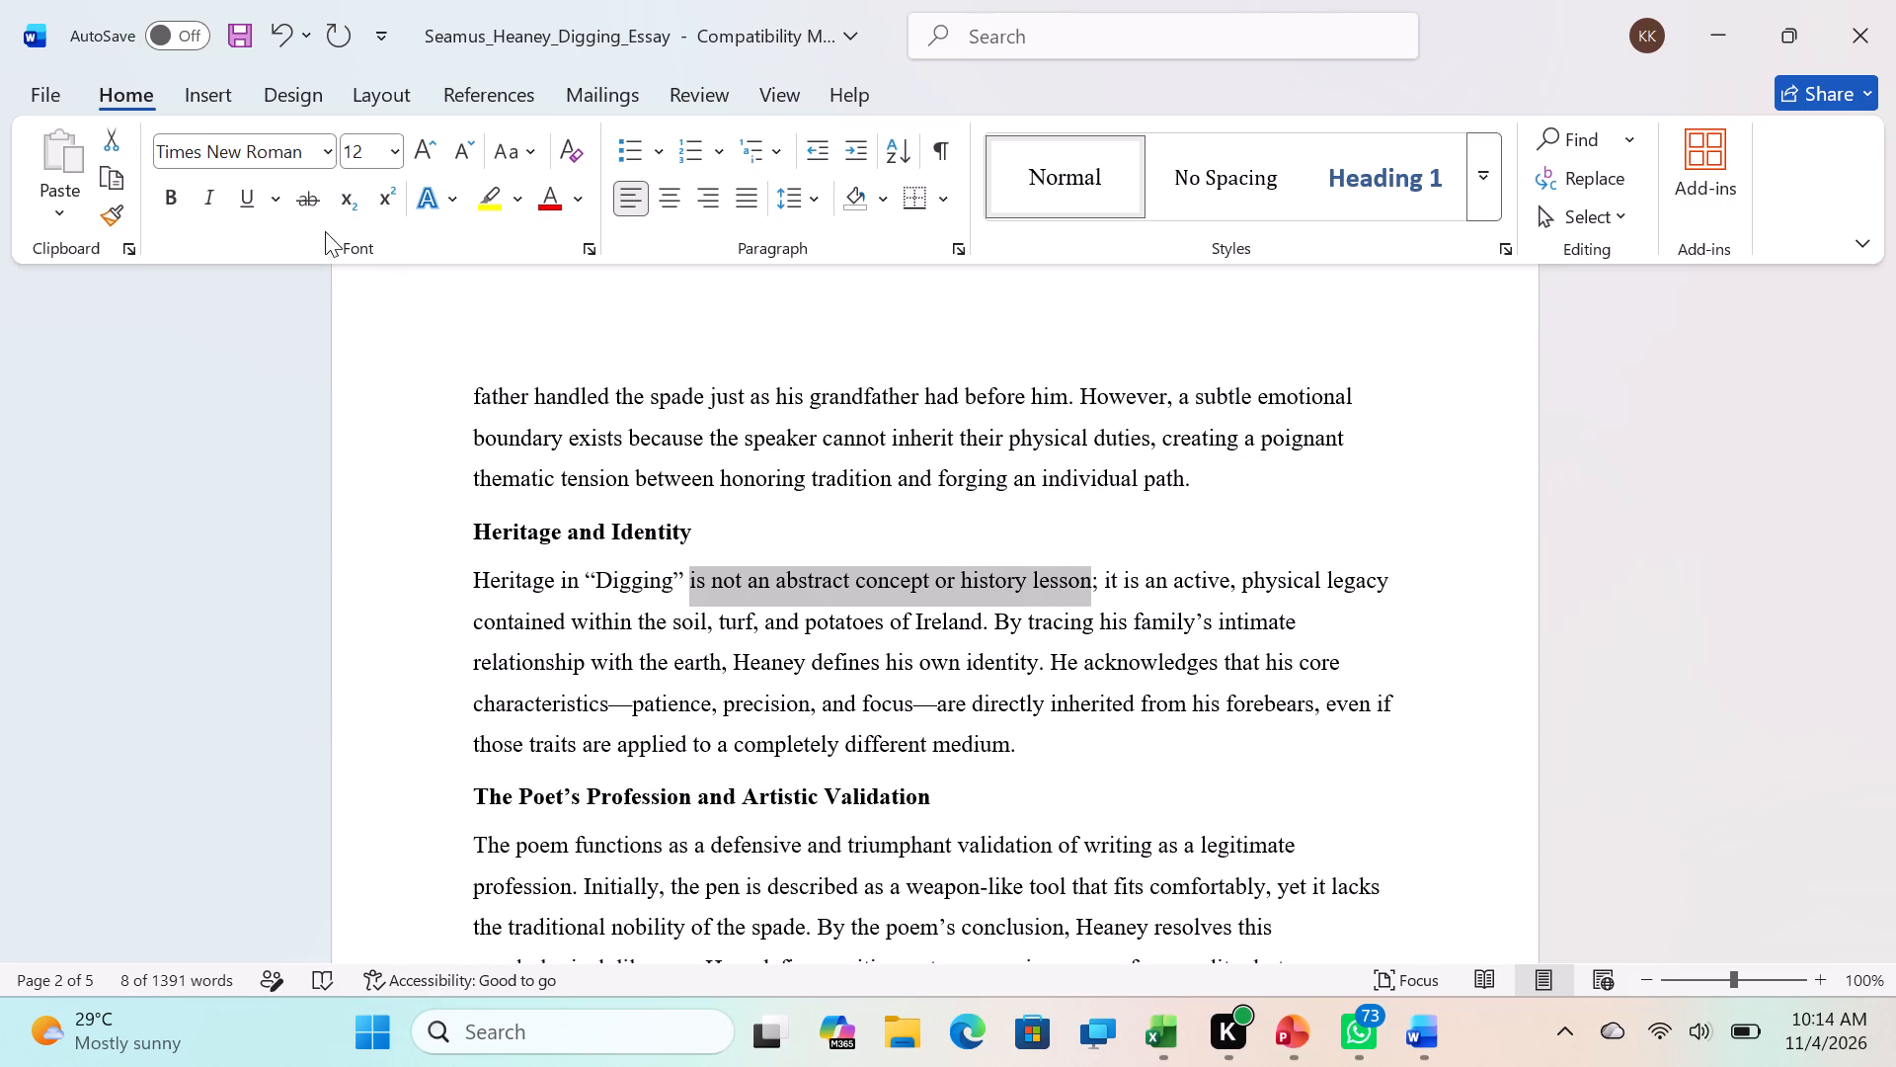
click(107, 133)
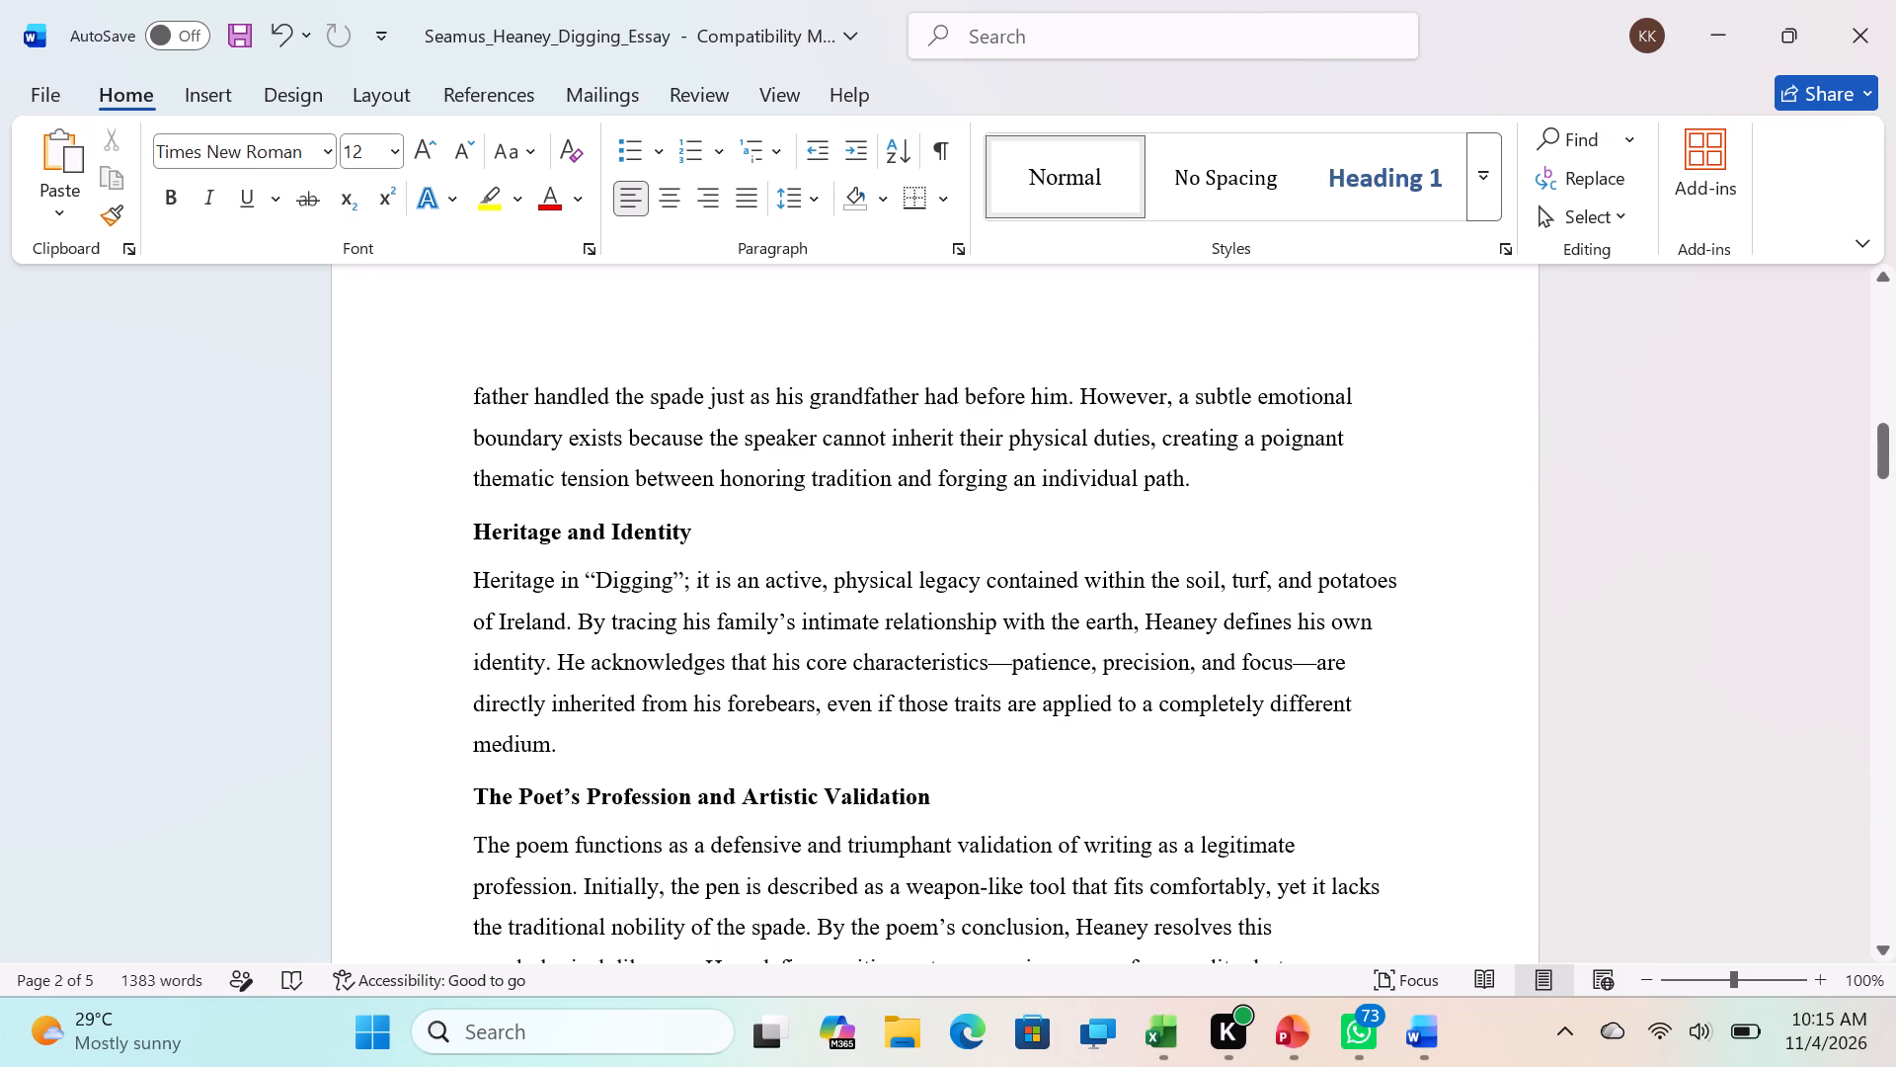
Replace the dashes before "patience" and after "focus" with spaces in the Heritage and Identity paragraph.
click(1010, 665)
key(BackSpace)
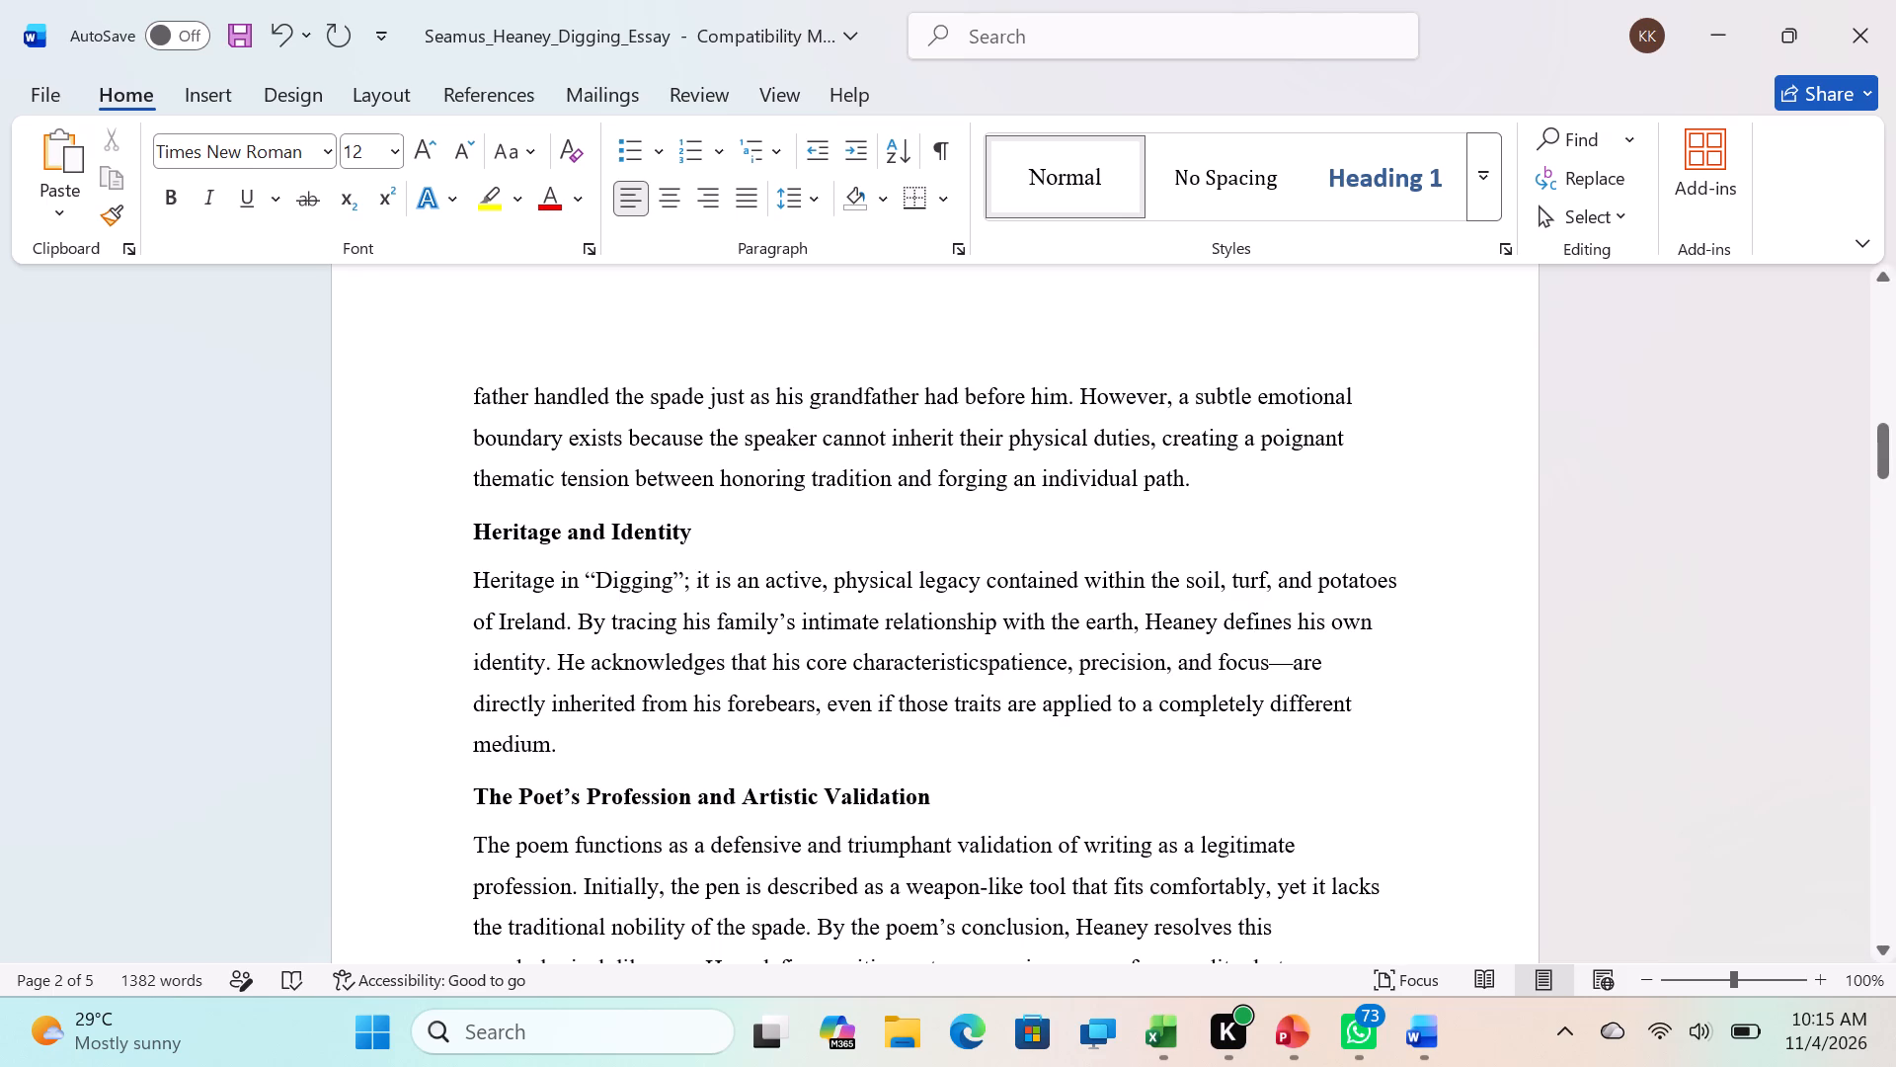
key(space)
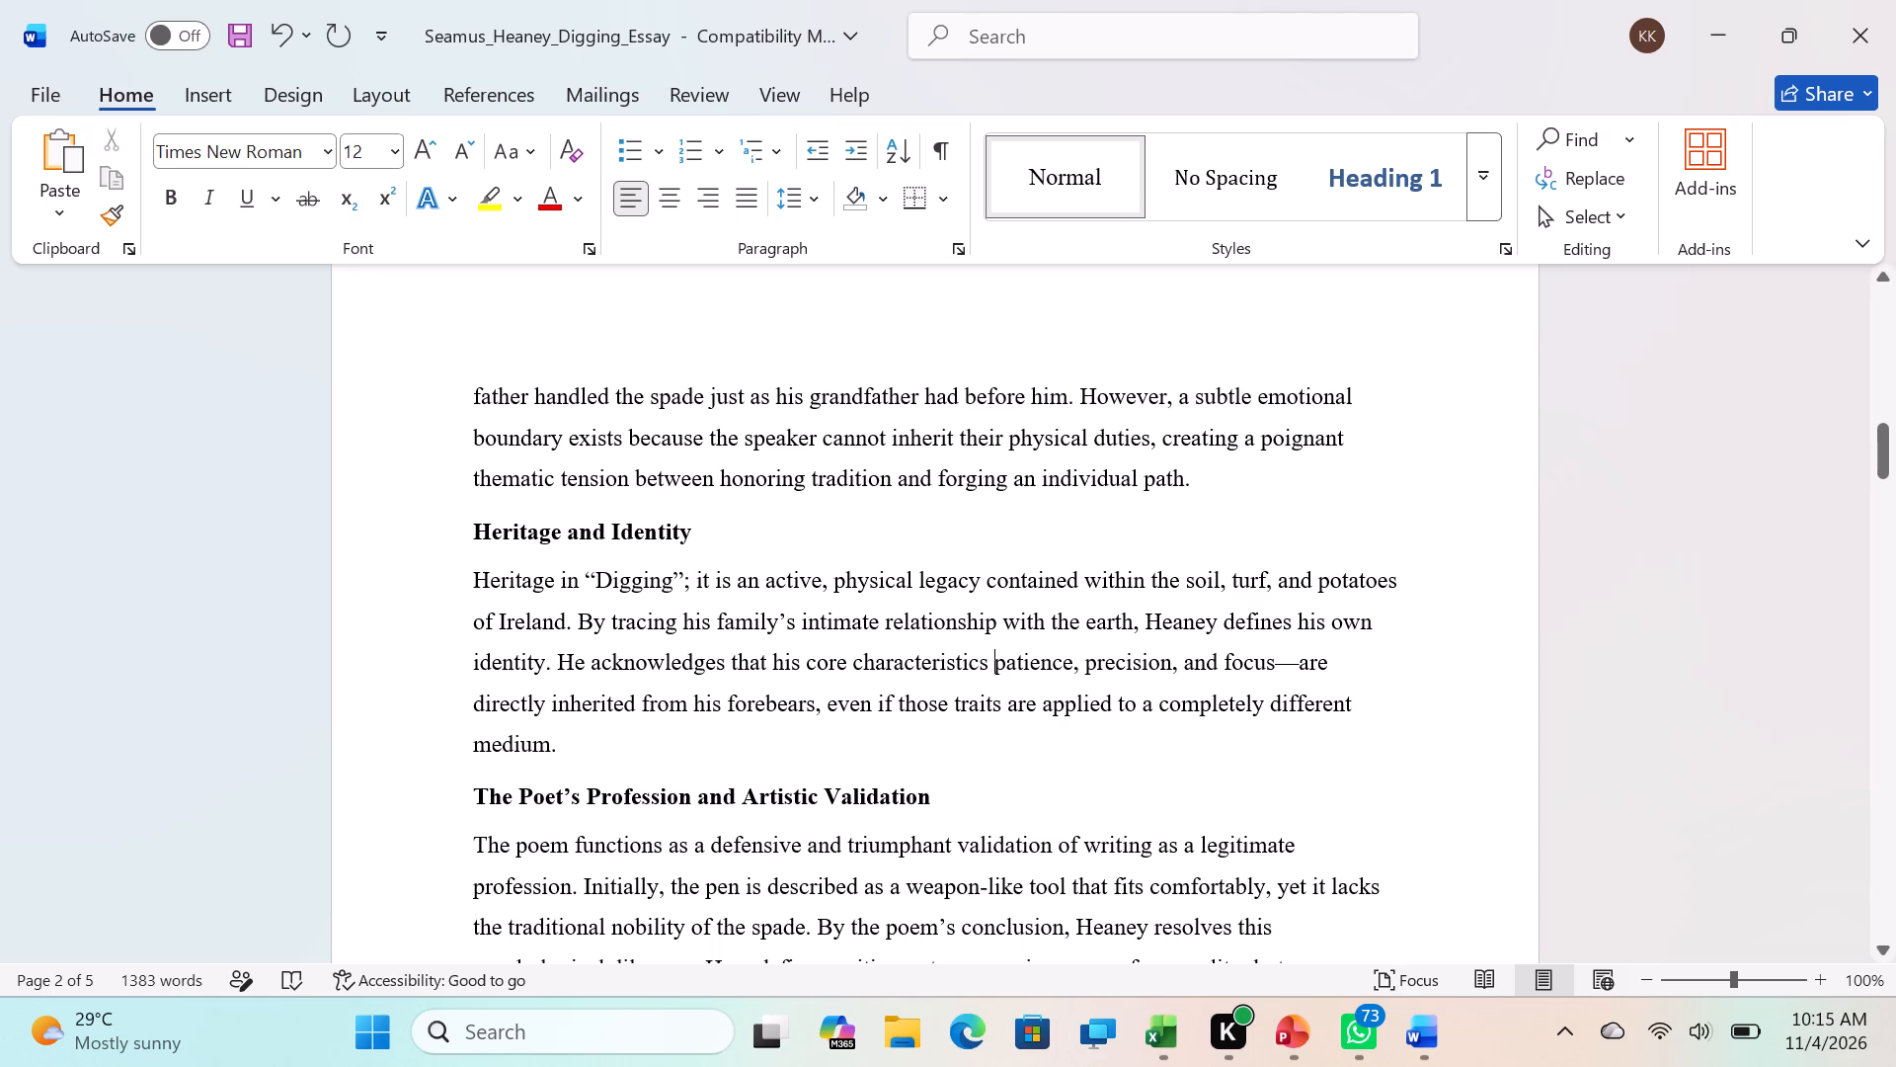
click(1298, 660)
key(BackSpace)
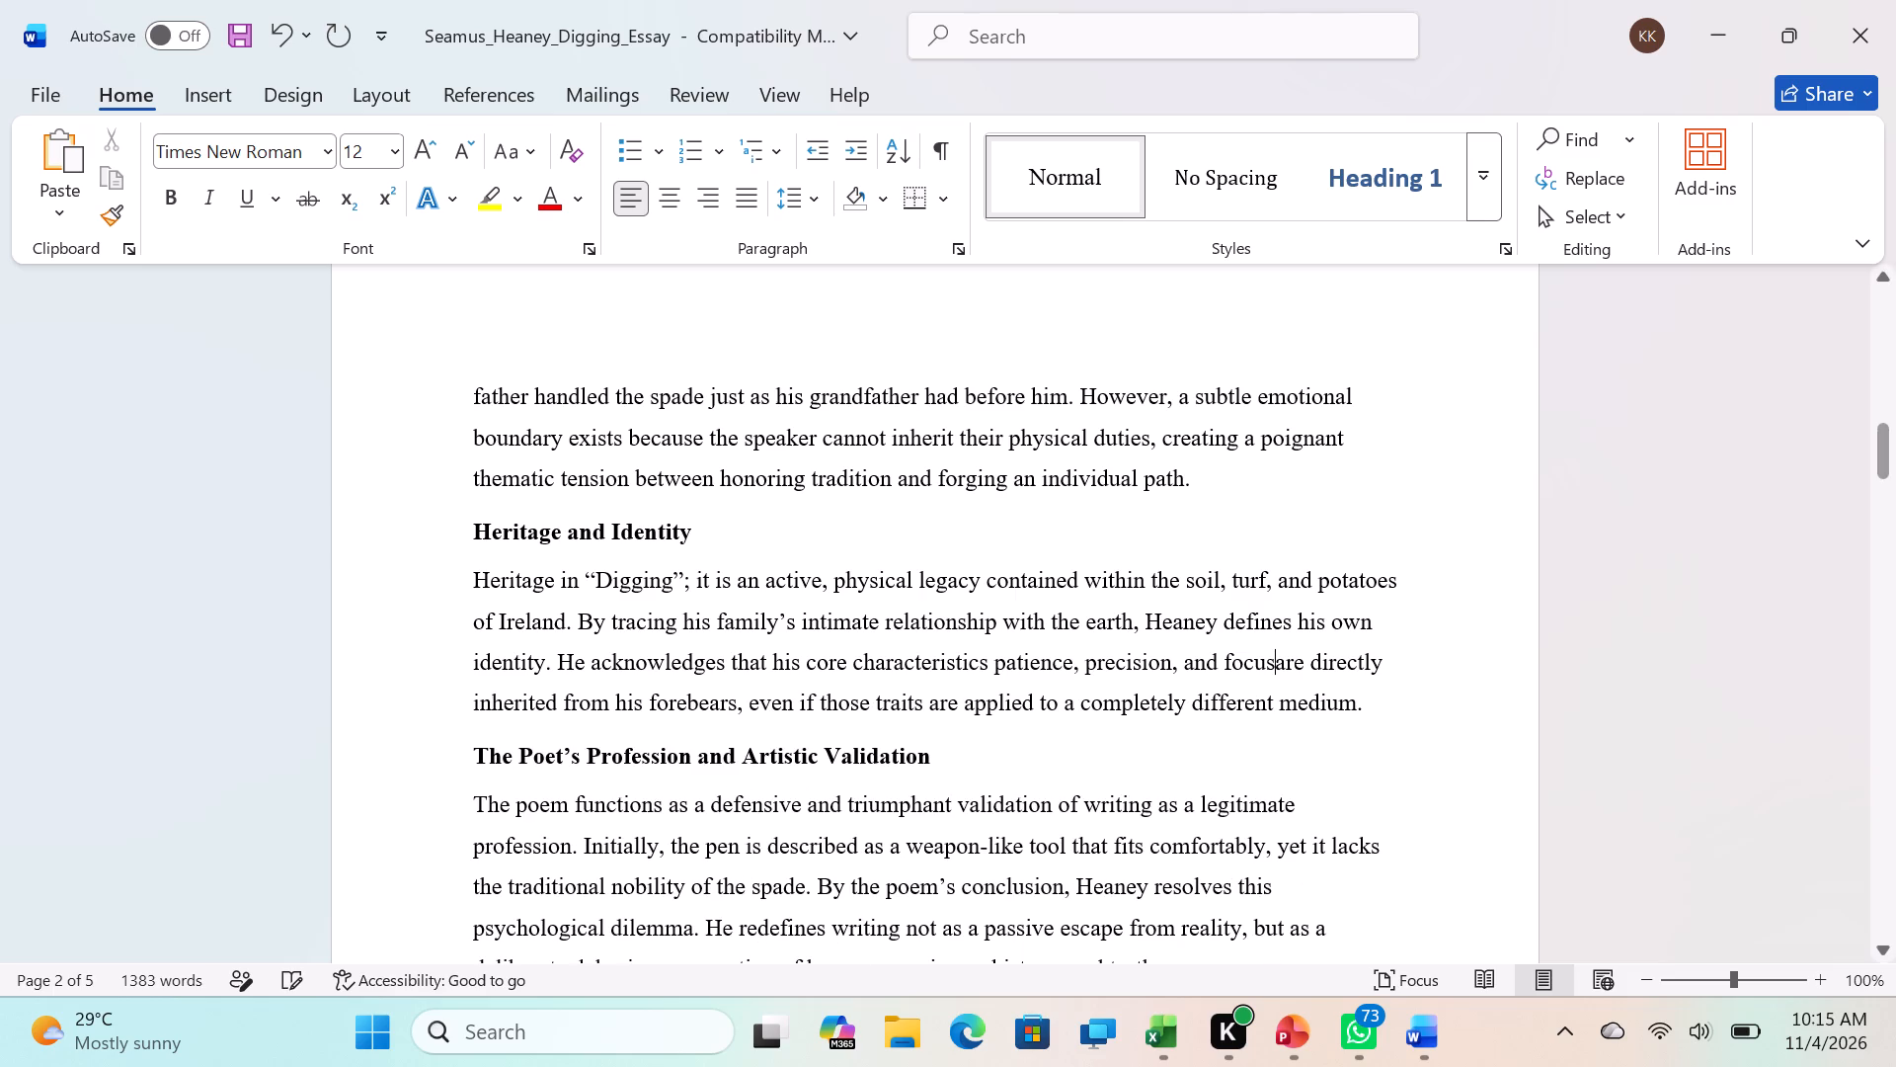
key(space)
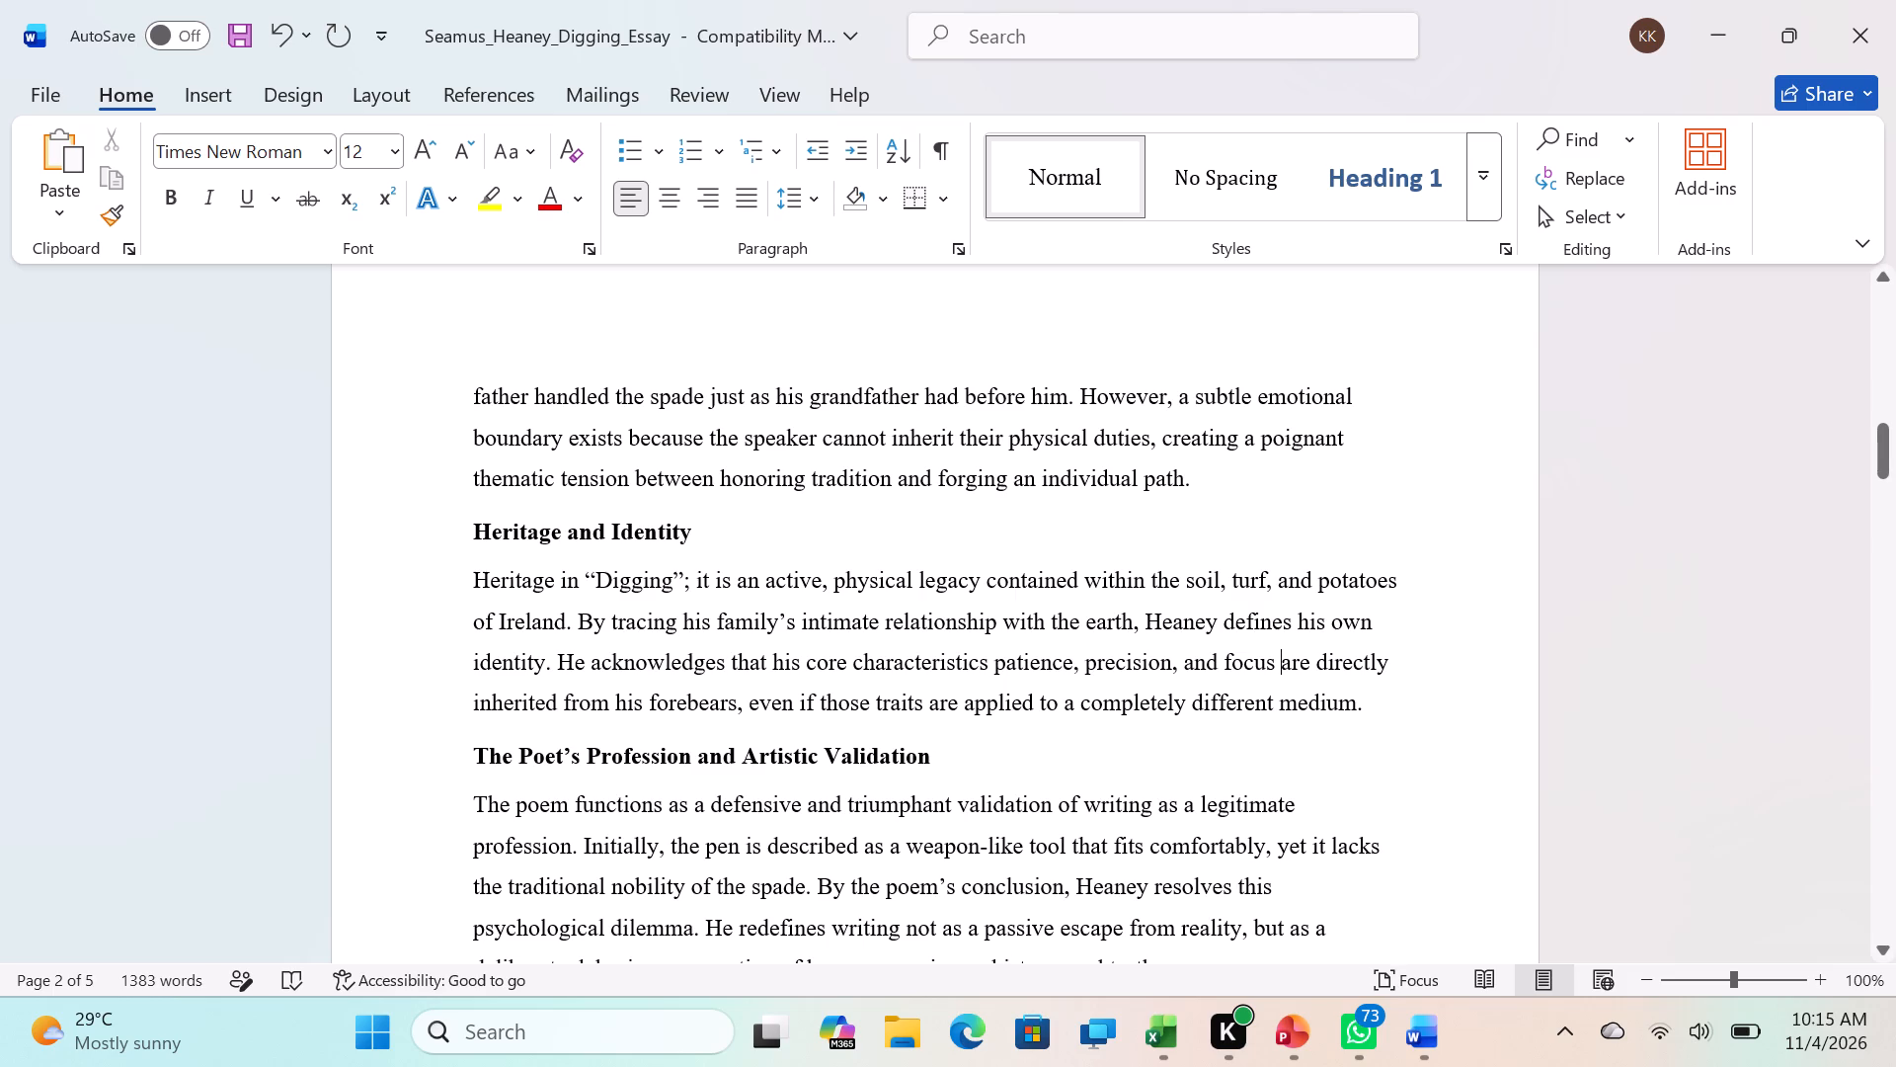
Remove the word "Extended" from the "Extended Metaphor" subheading under "4. Poetic Devices and Techniques".
scroll(679, 793, down, 2)
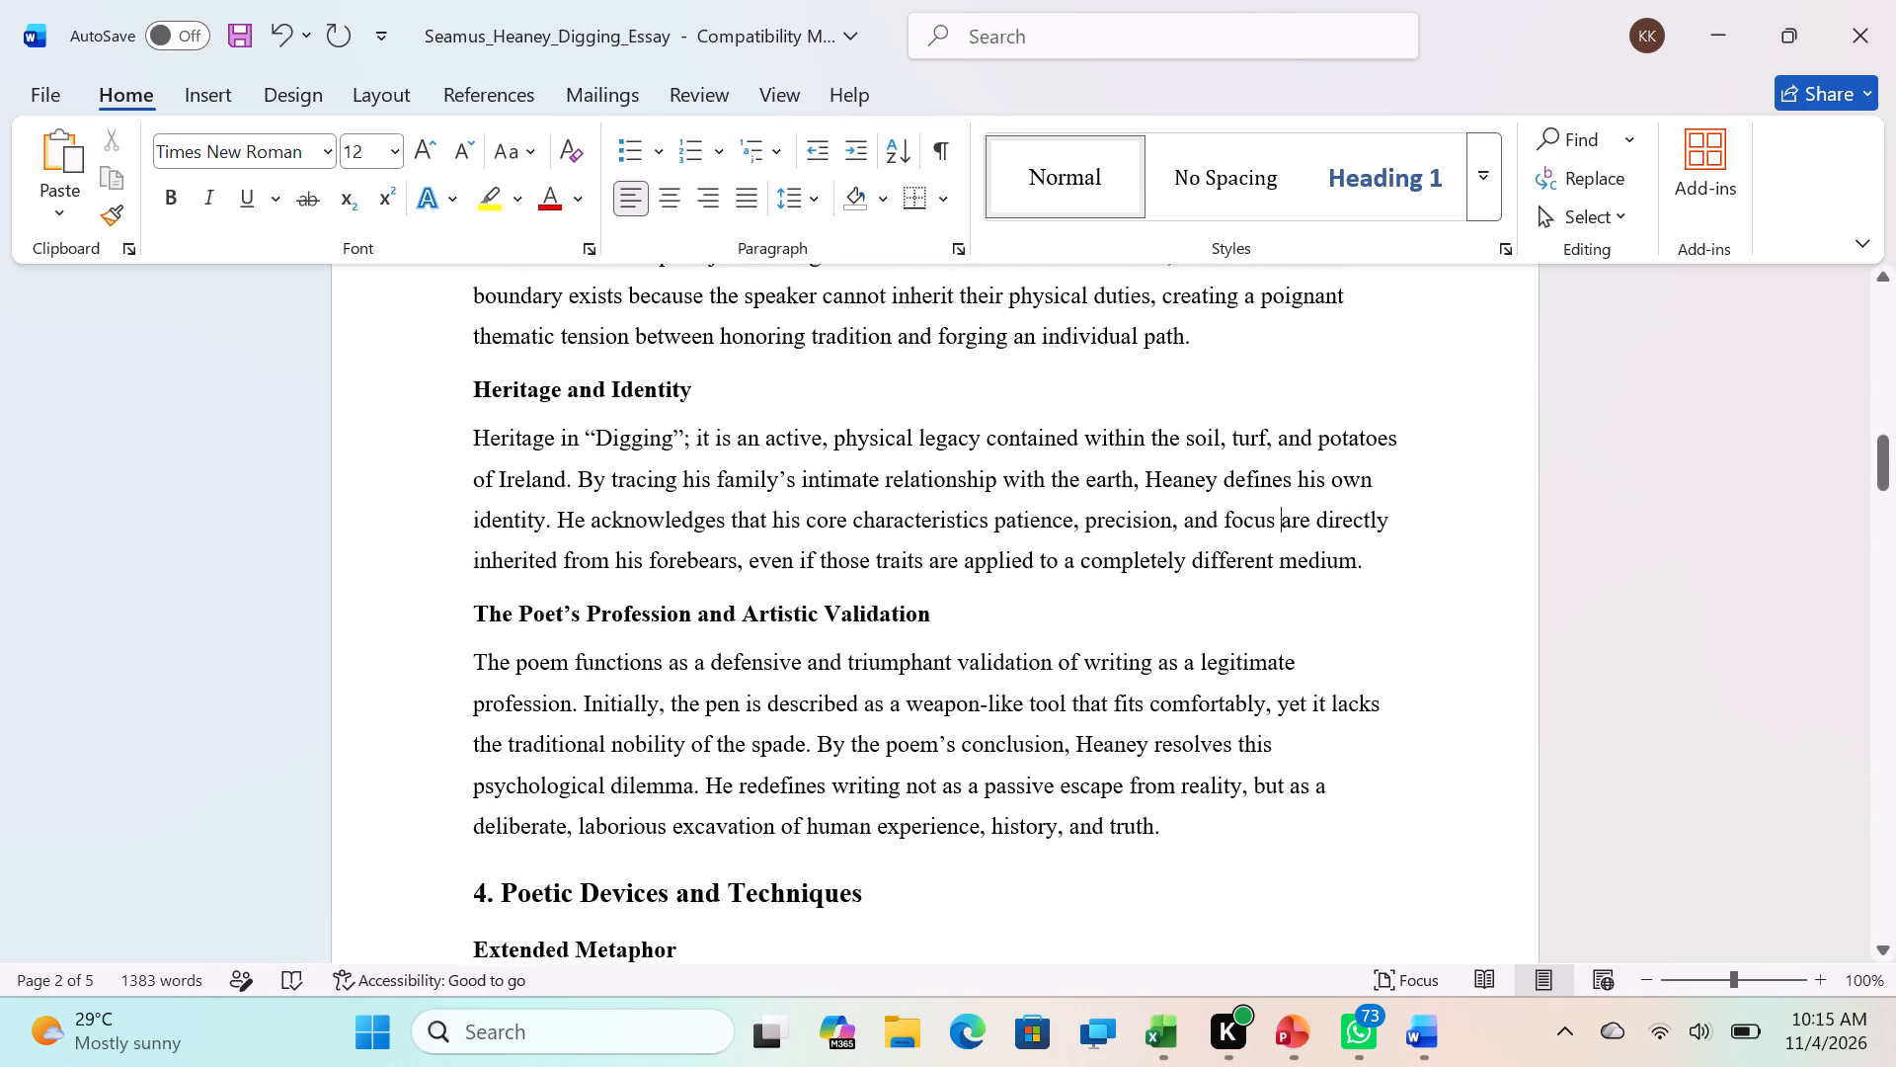
scroll(680, 795, down, 4)
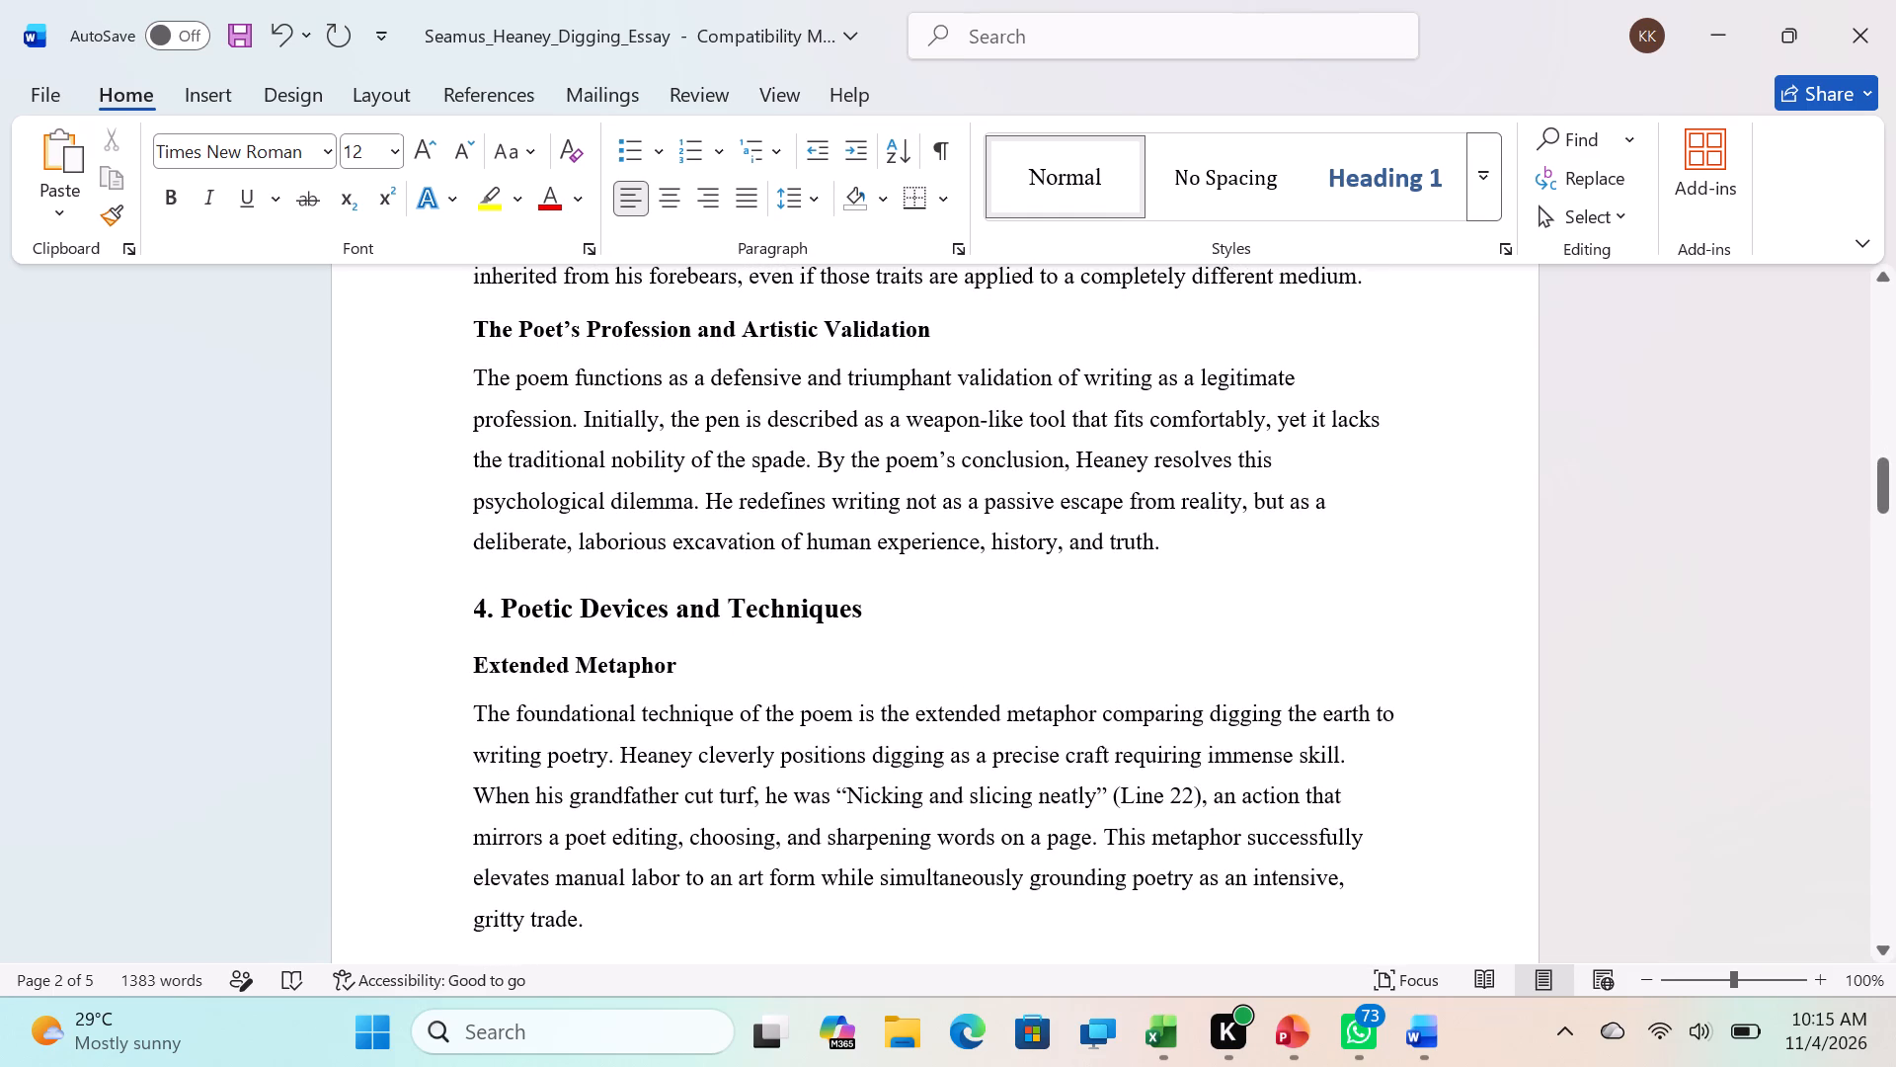
click(571, 657)
key(BackSpace)
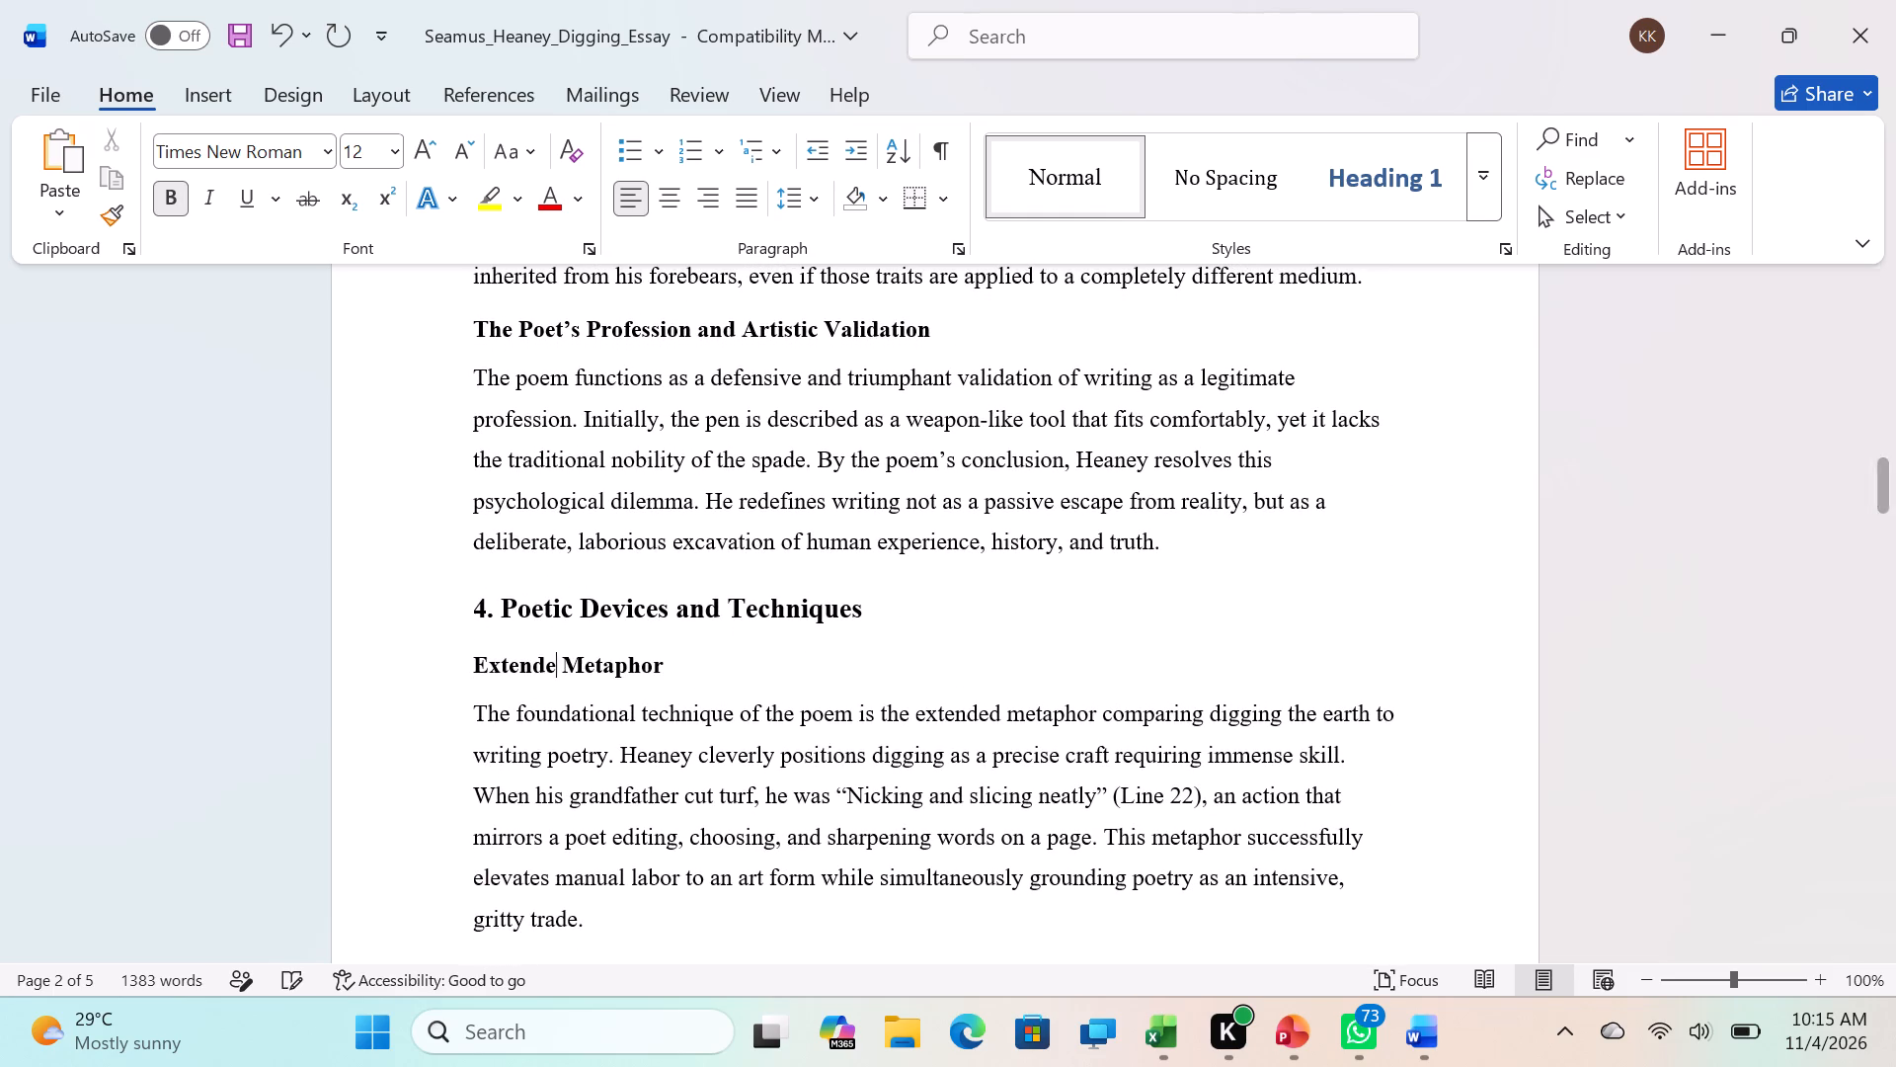
key(BackSpace)
key(BackSpace)
key(BackSpace)
key(BackSpace)
key(BackSpace)
key(BackSpace)
key(BackSpace)
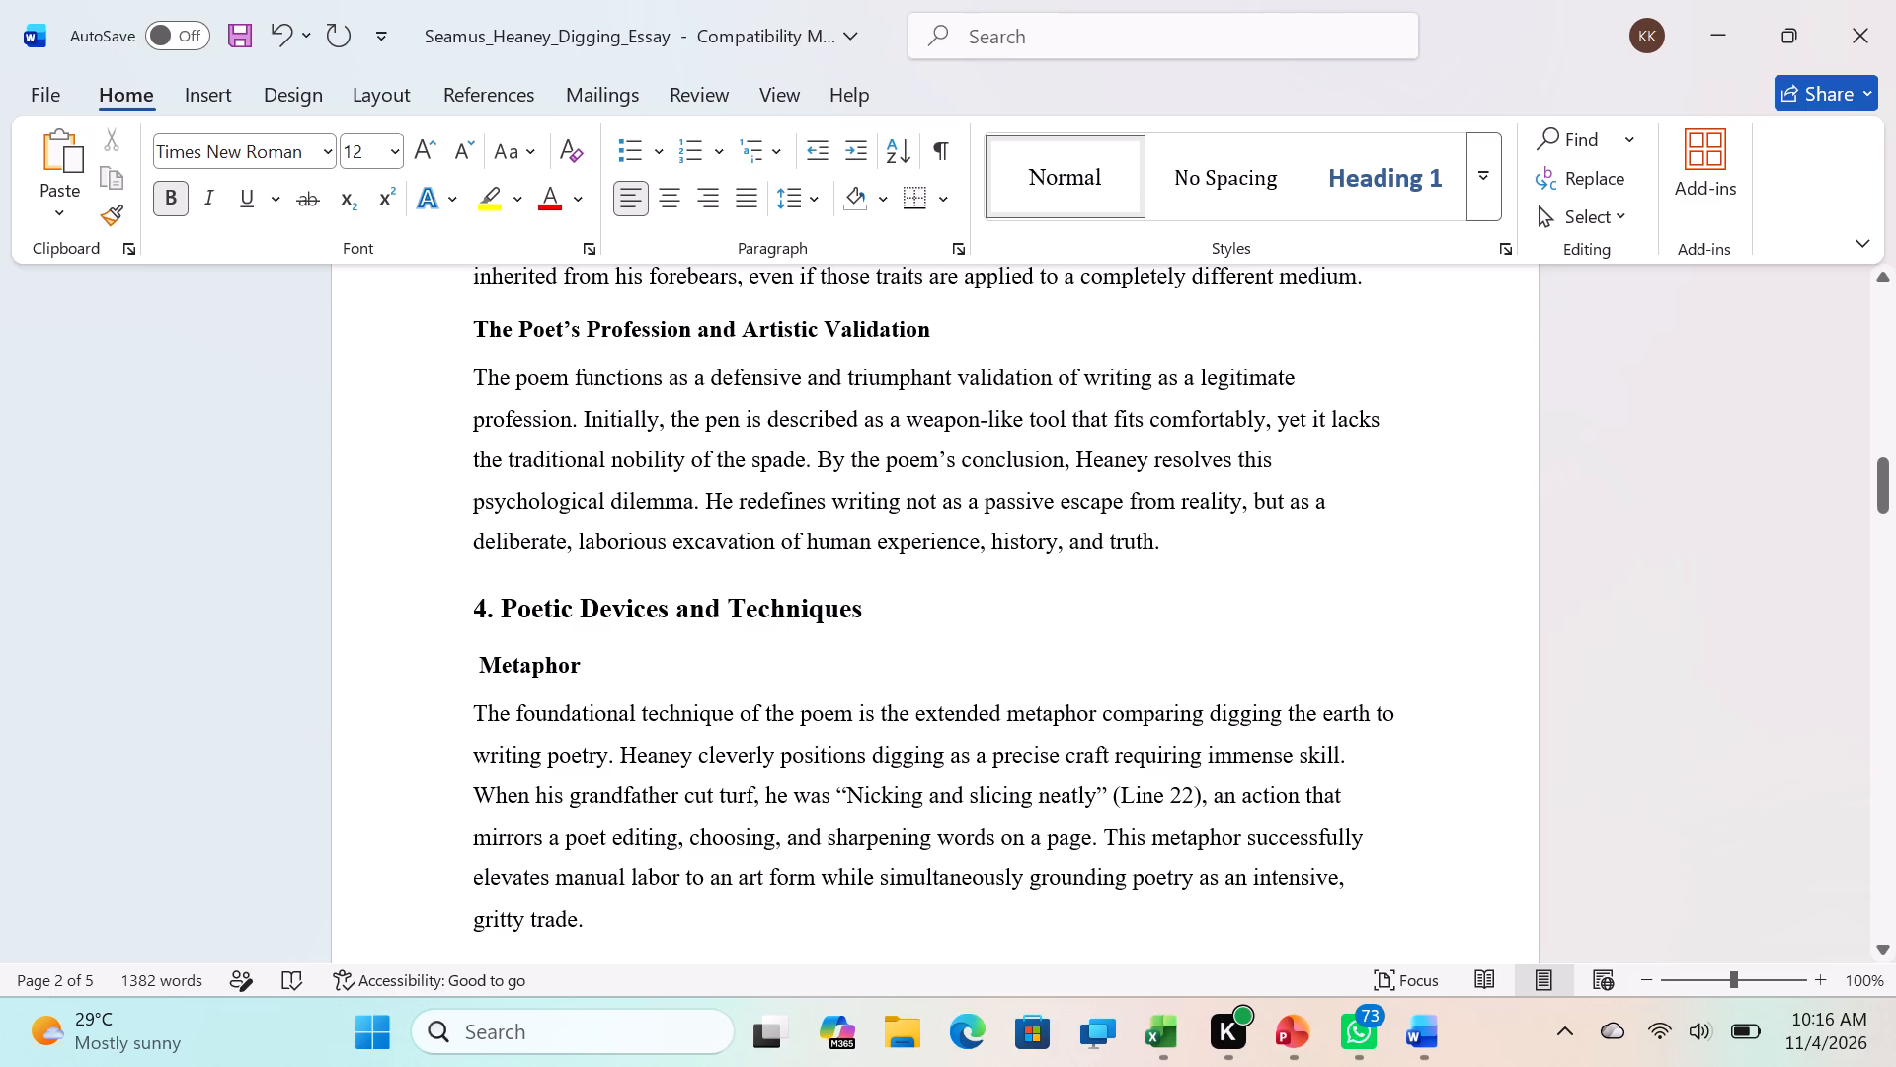
Shorten "Soundscapes" to "Sounds" in the "Onomatopoeia and Soundscapes" subheading.
scroll(512, 722, down, 1)
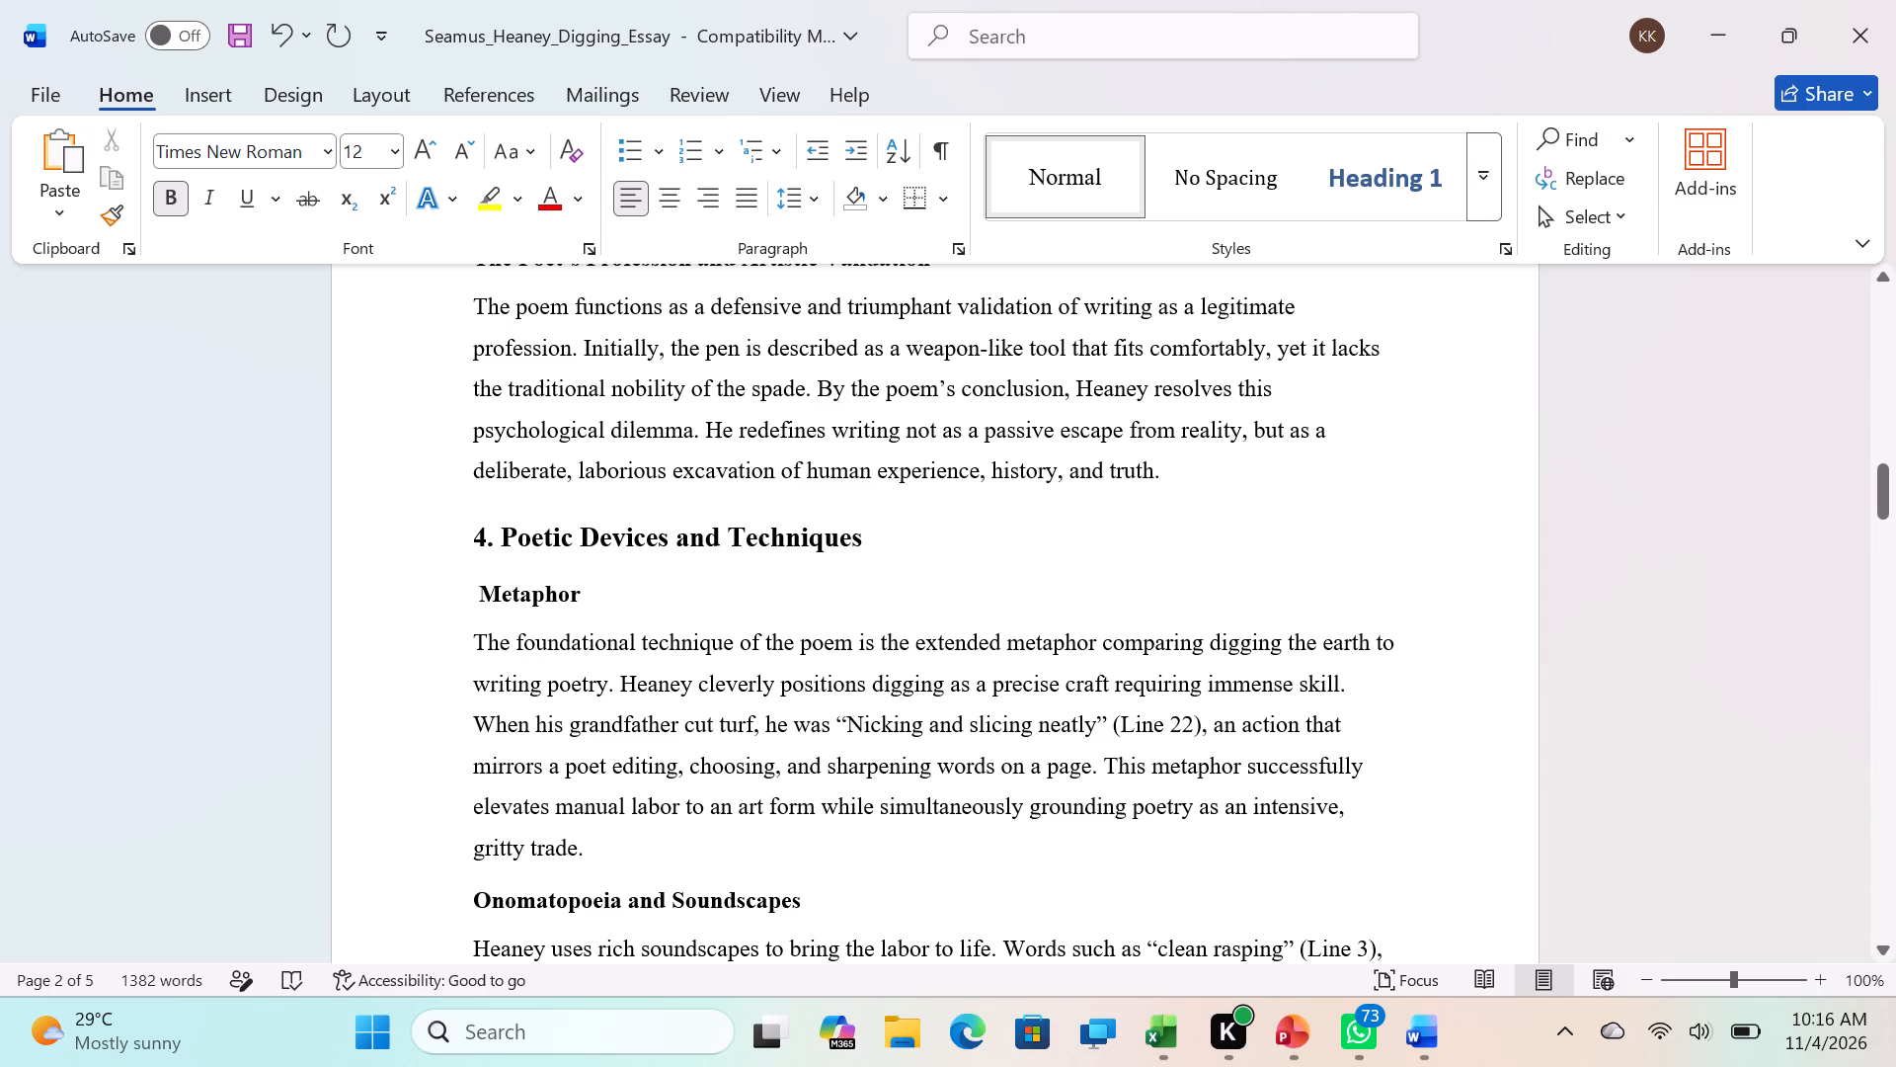
scroll(830, 815, down, 2)
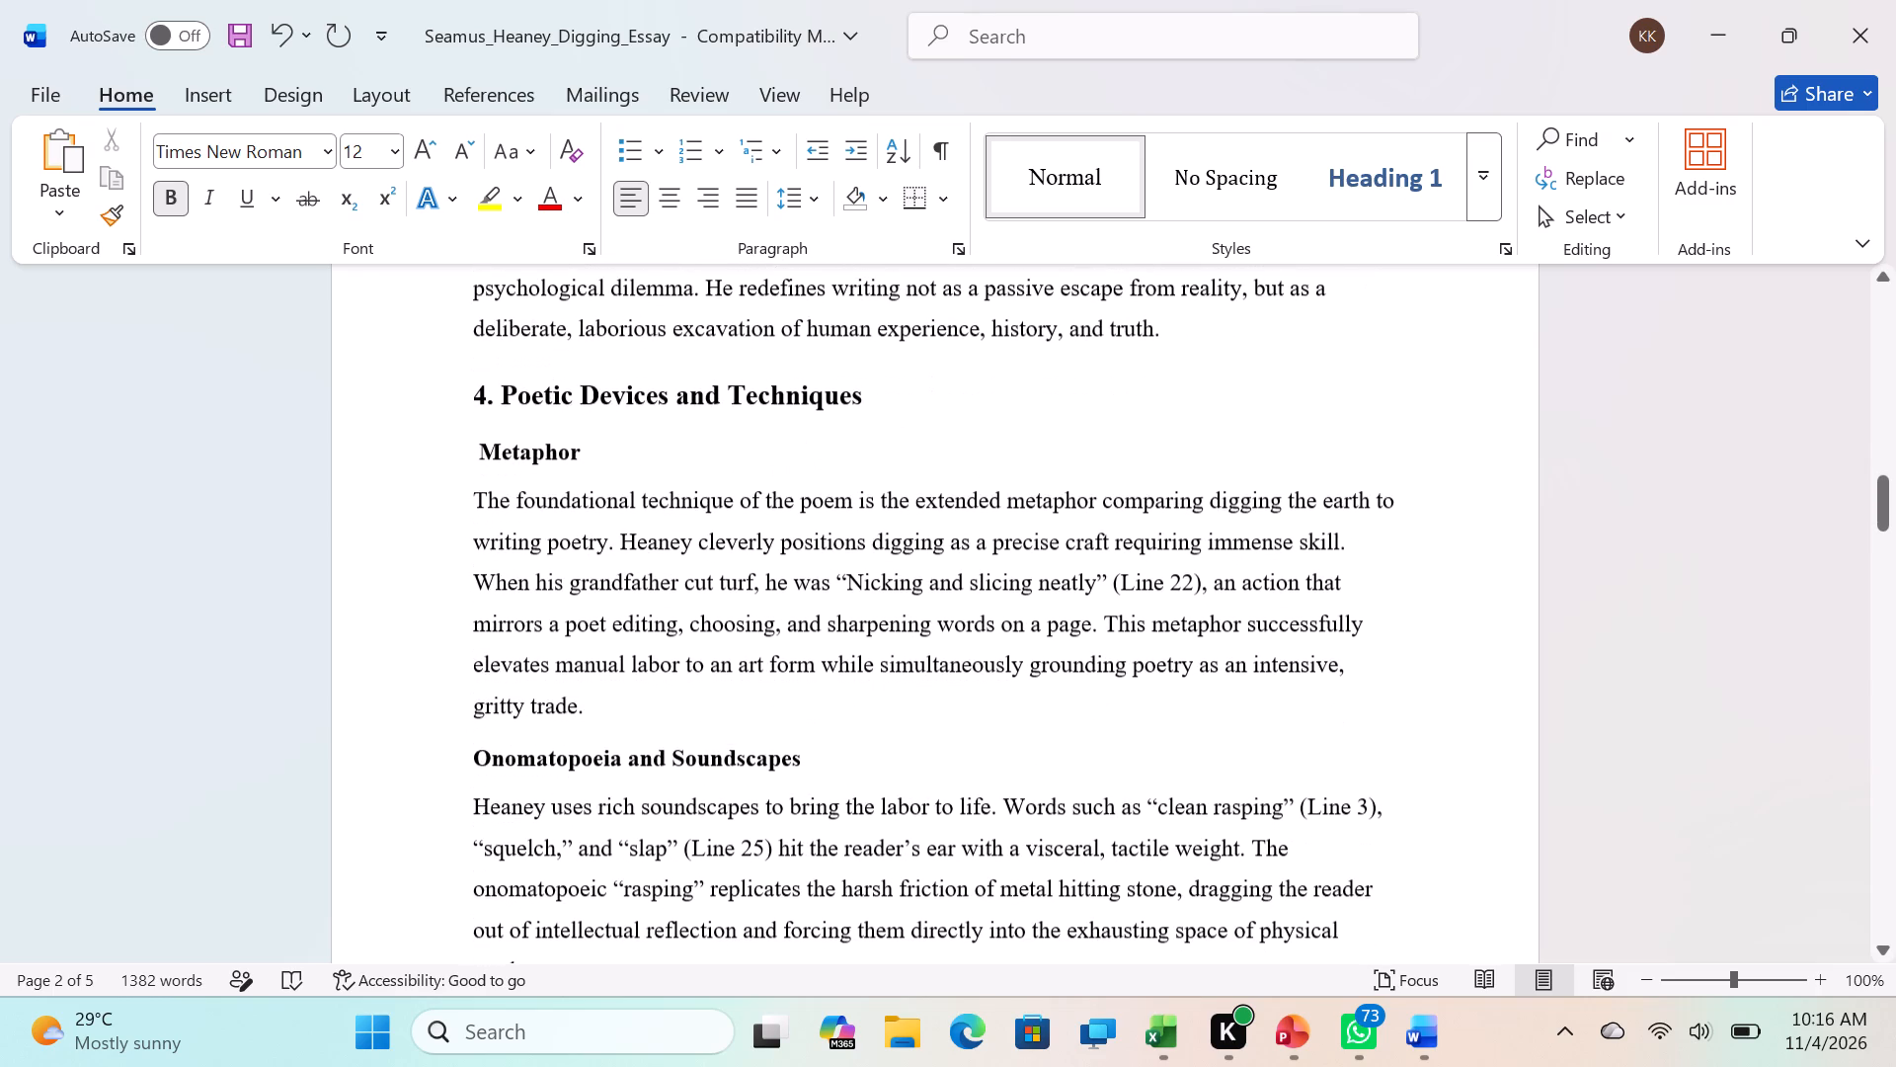
scroll(828, 808, down, 1)
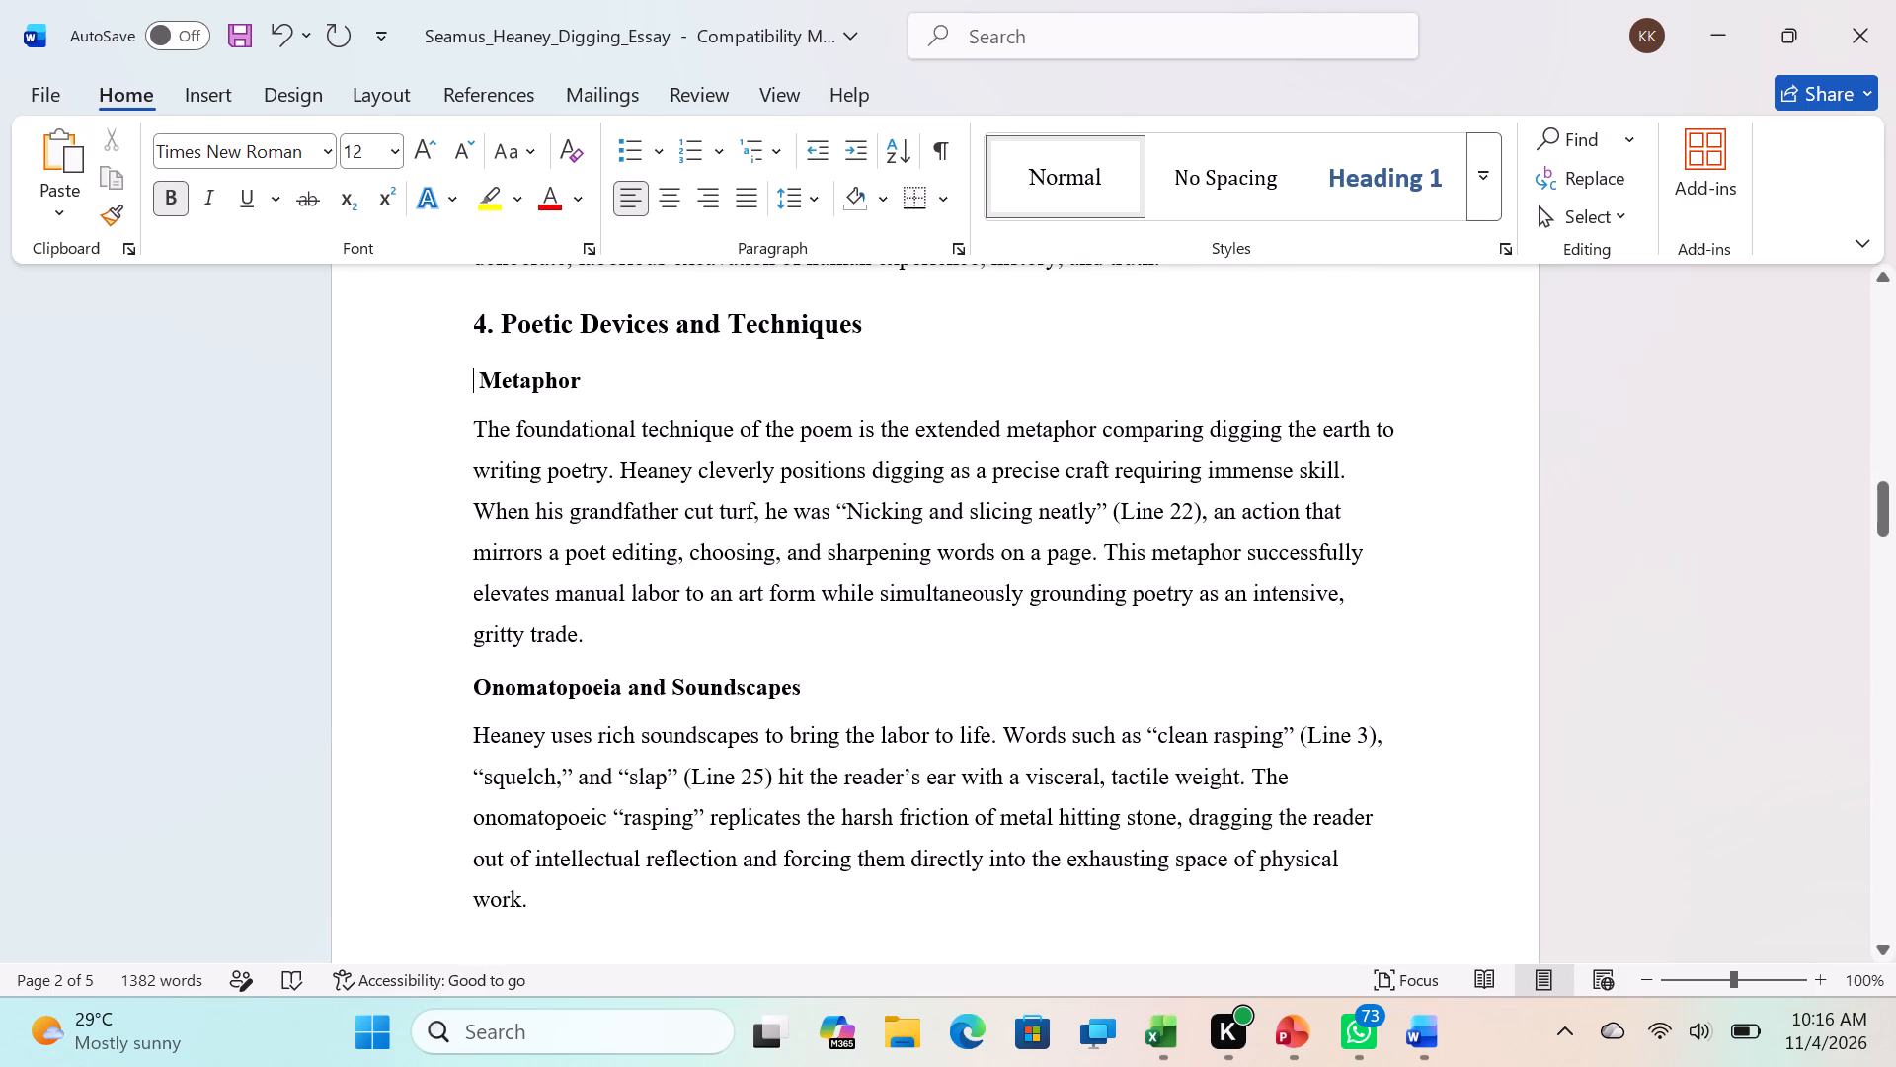
click(810, 688)
key(BackSpace)
key(BackSpace)
key(BackSpace)
key(BackSpace)
key(BackSpace)
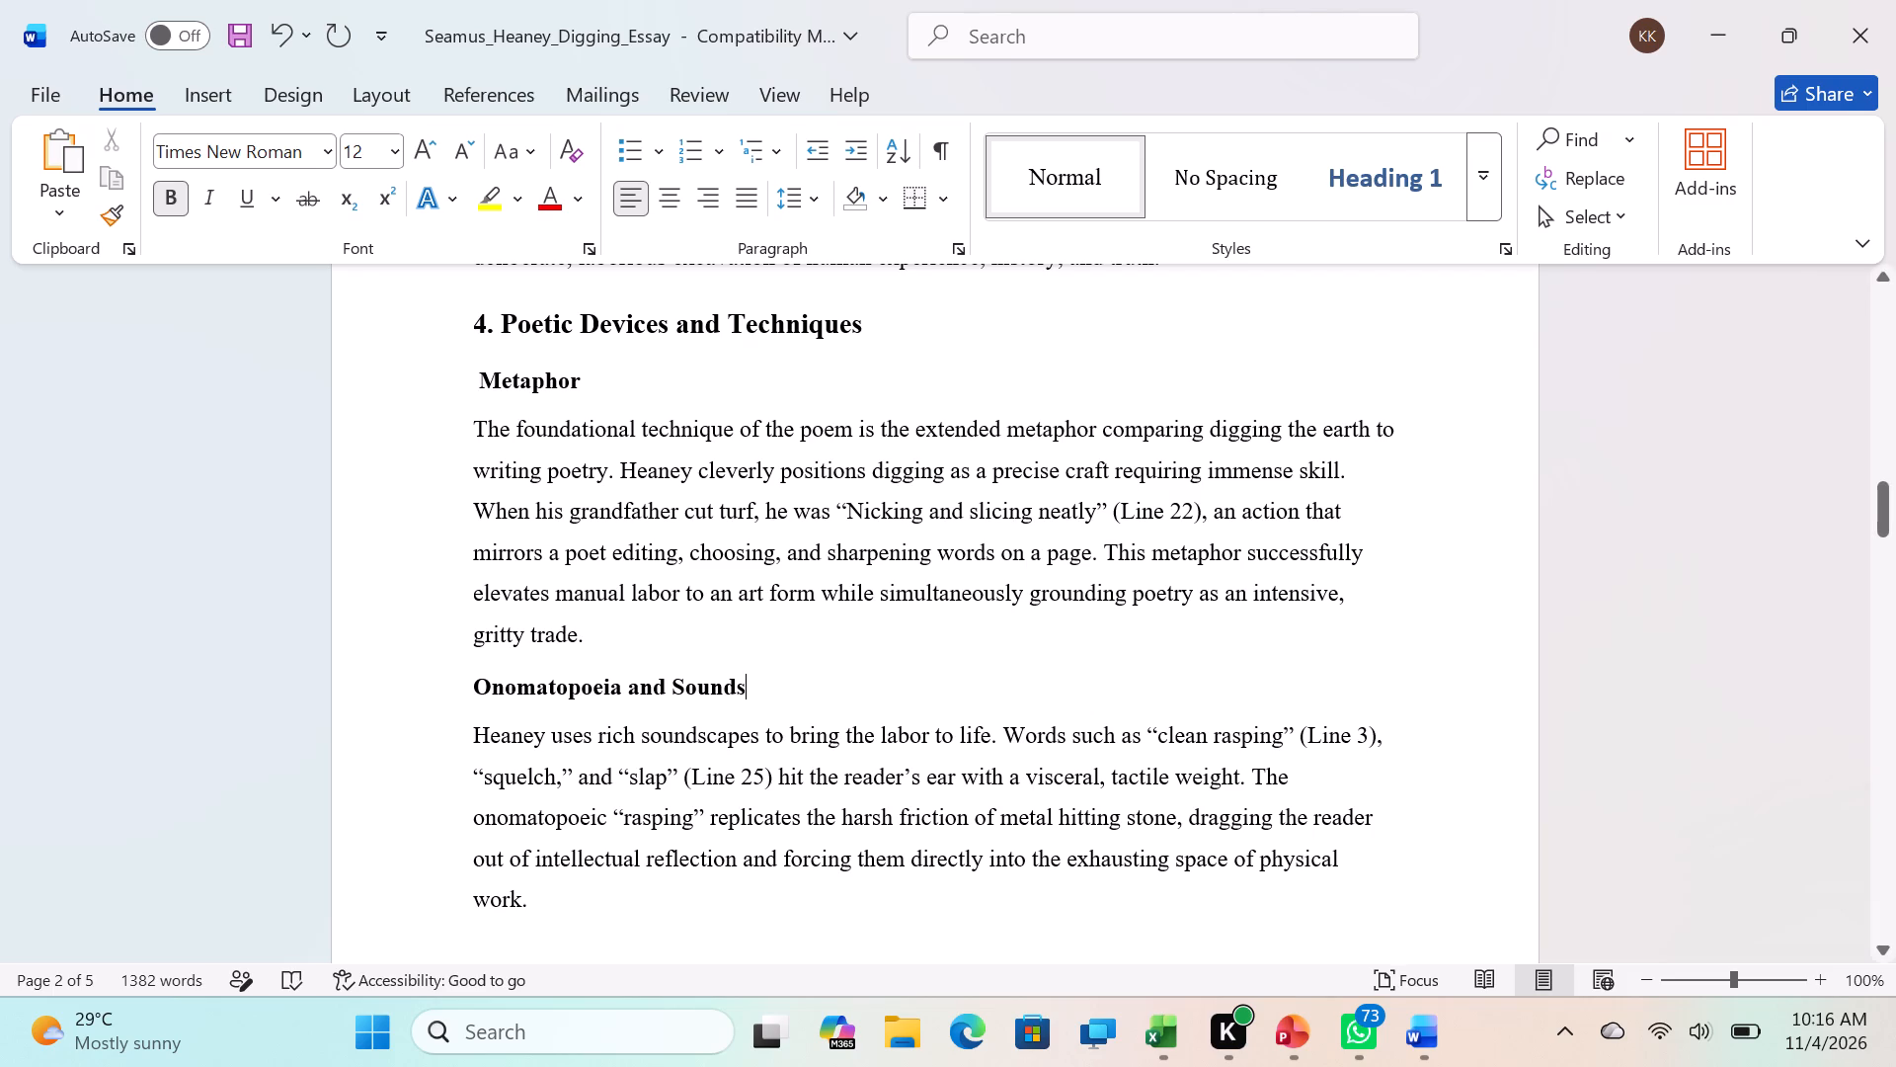
Replace "soundscapes" with "sund devices" in the first sentence of the onomatopoeia paragraph.
click(759, 736)
key(BackSpace)
key(BackSpace)
key(BackSpace)
key(BackSpace)
key(BackSpace)
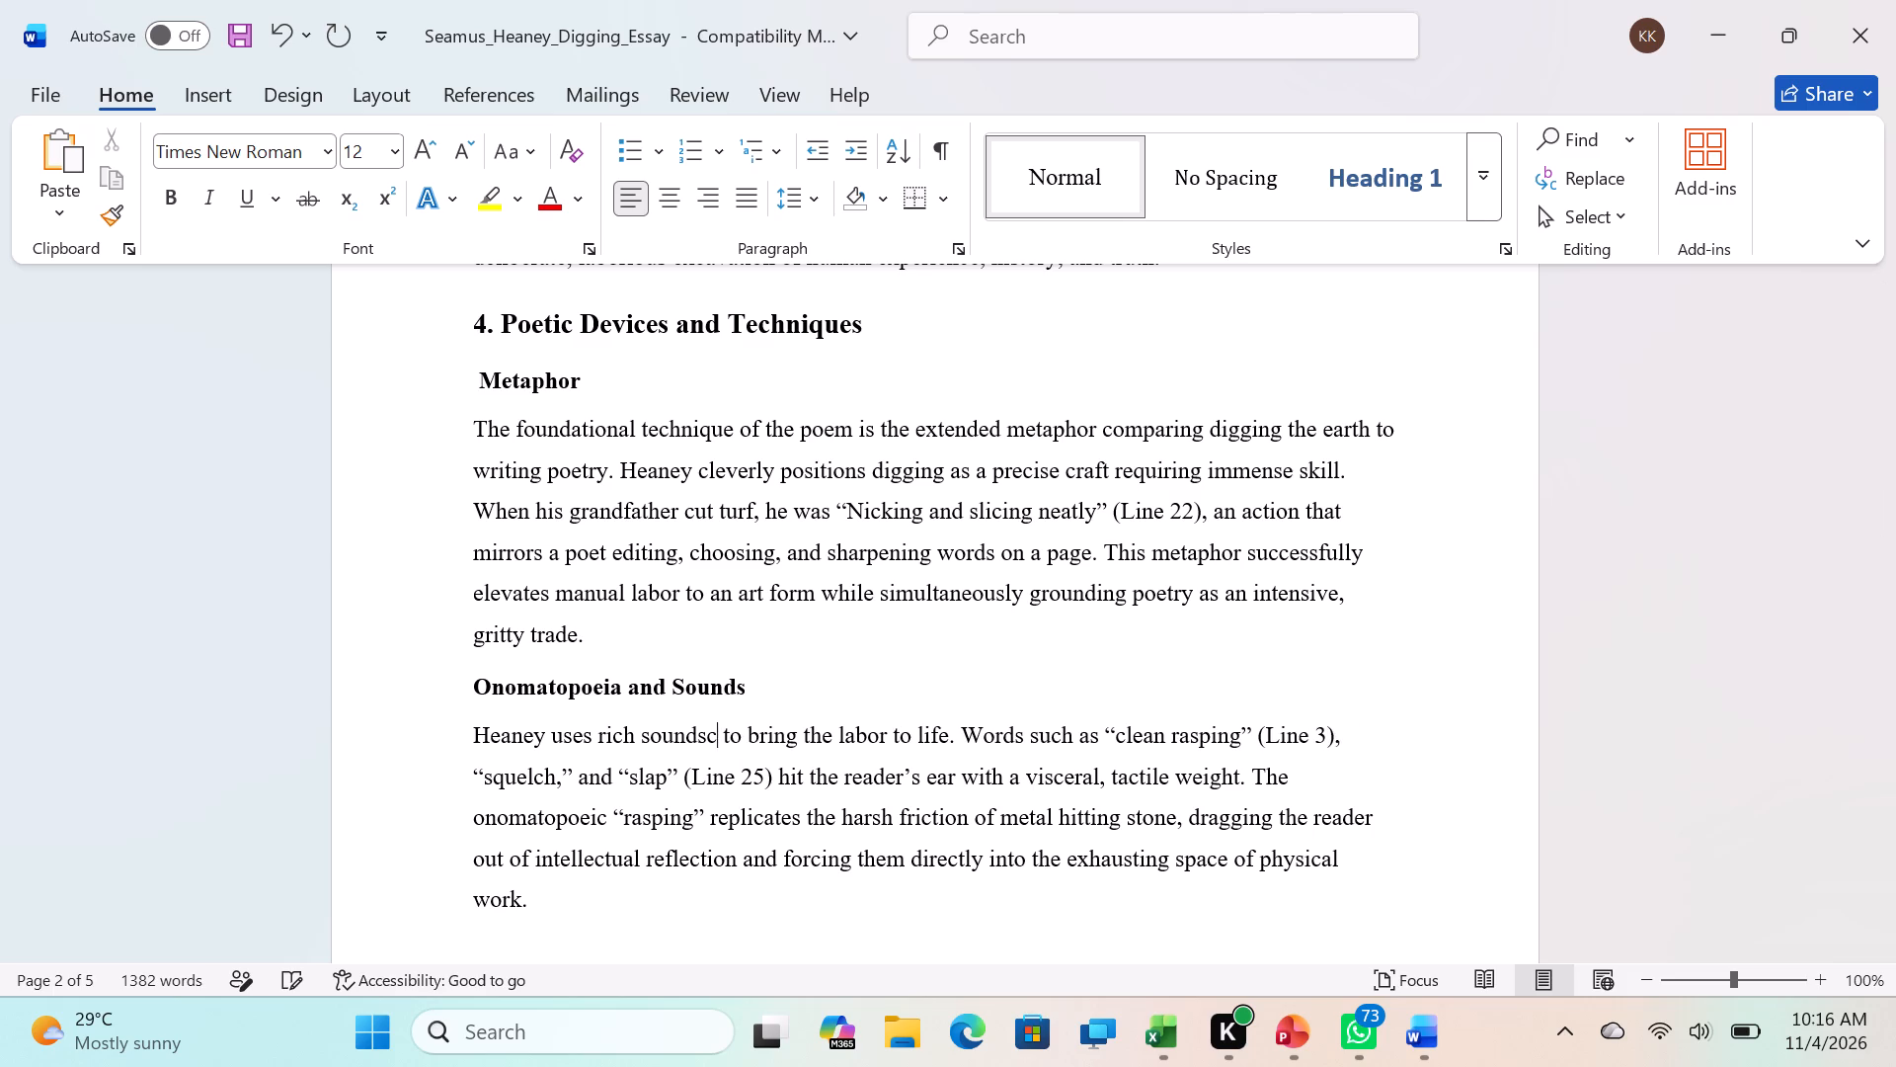
key(BackSpace)
key(BackSpace)
key(BackSpace)
key(BackSpace)
key(BackSpace)
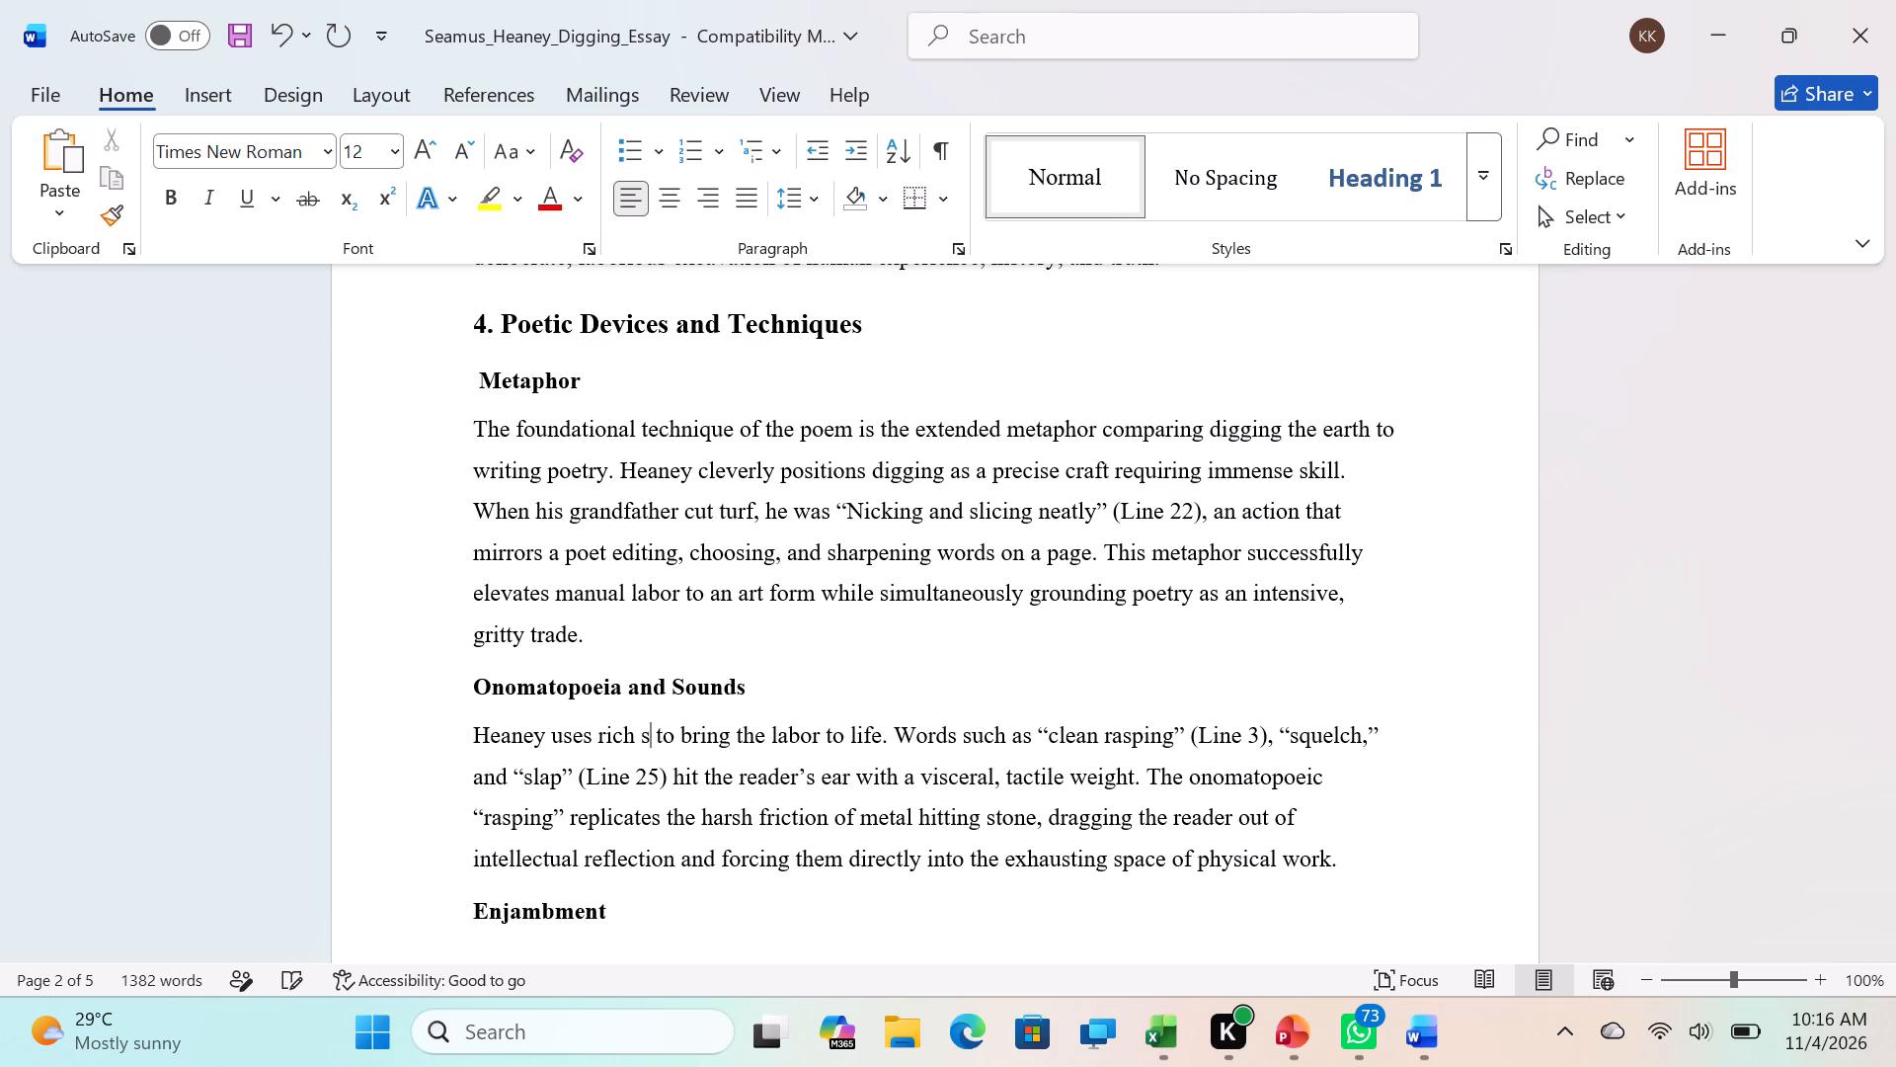
key(BackSpace)
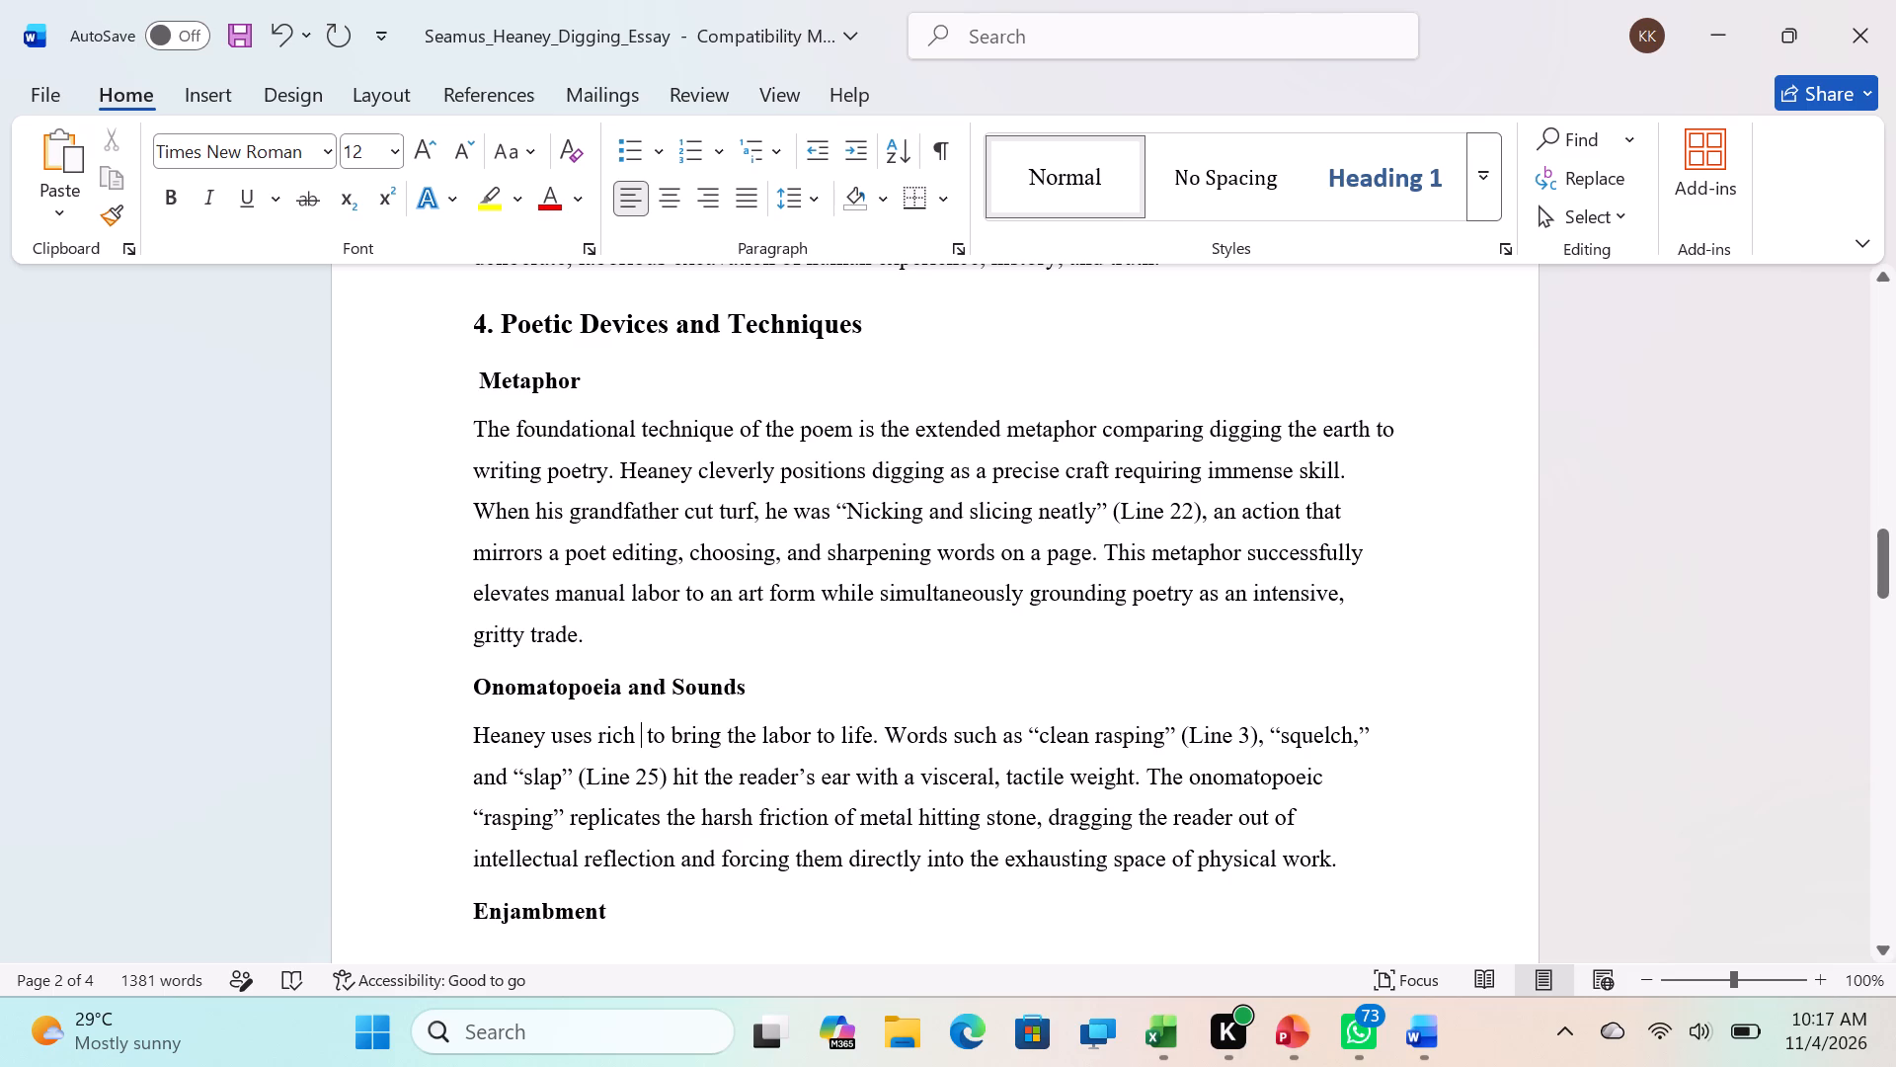
text(sund dev)
key(i)
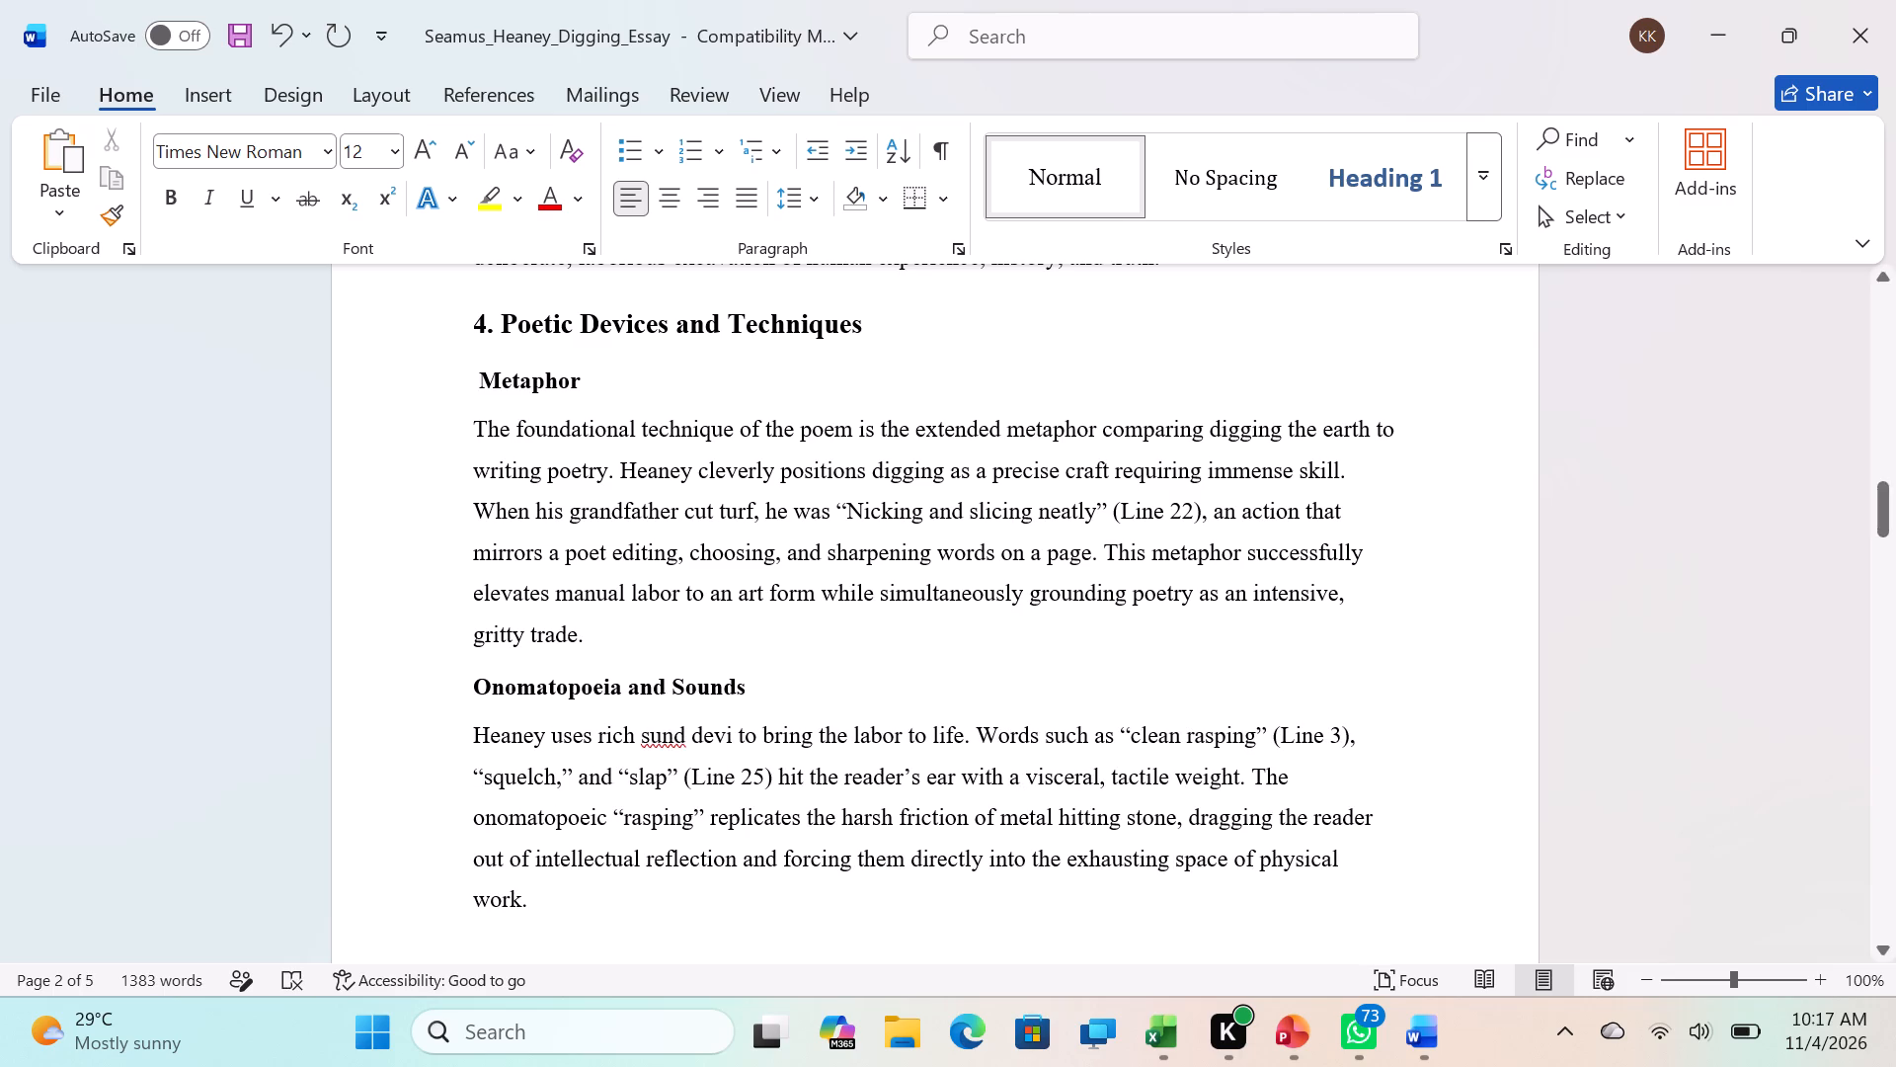
text(ces)
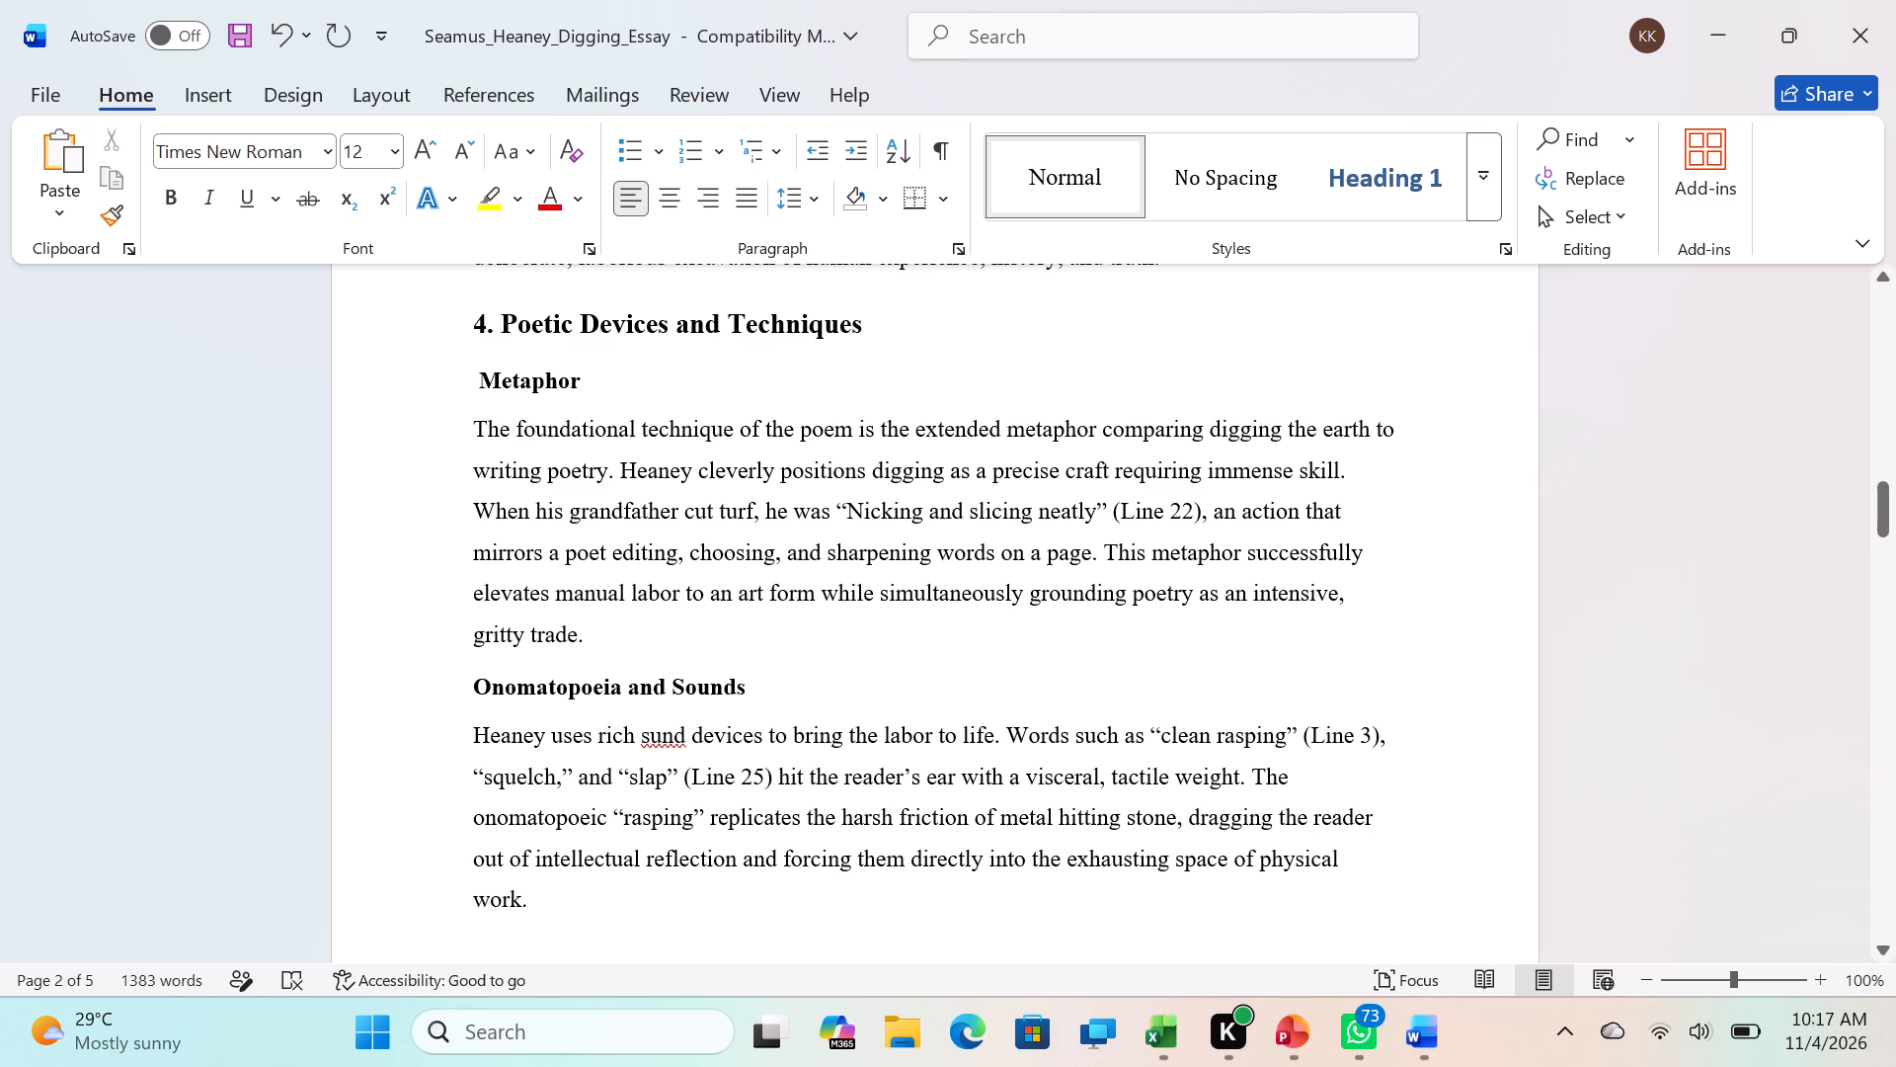
Add the word "devices" after "Sounds" in the onomatopoeia subheading, separated by a space.
click(758, 690)
key(d)
text(evice)
key(s)
click(734, 688)
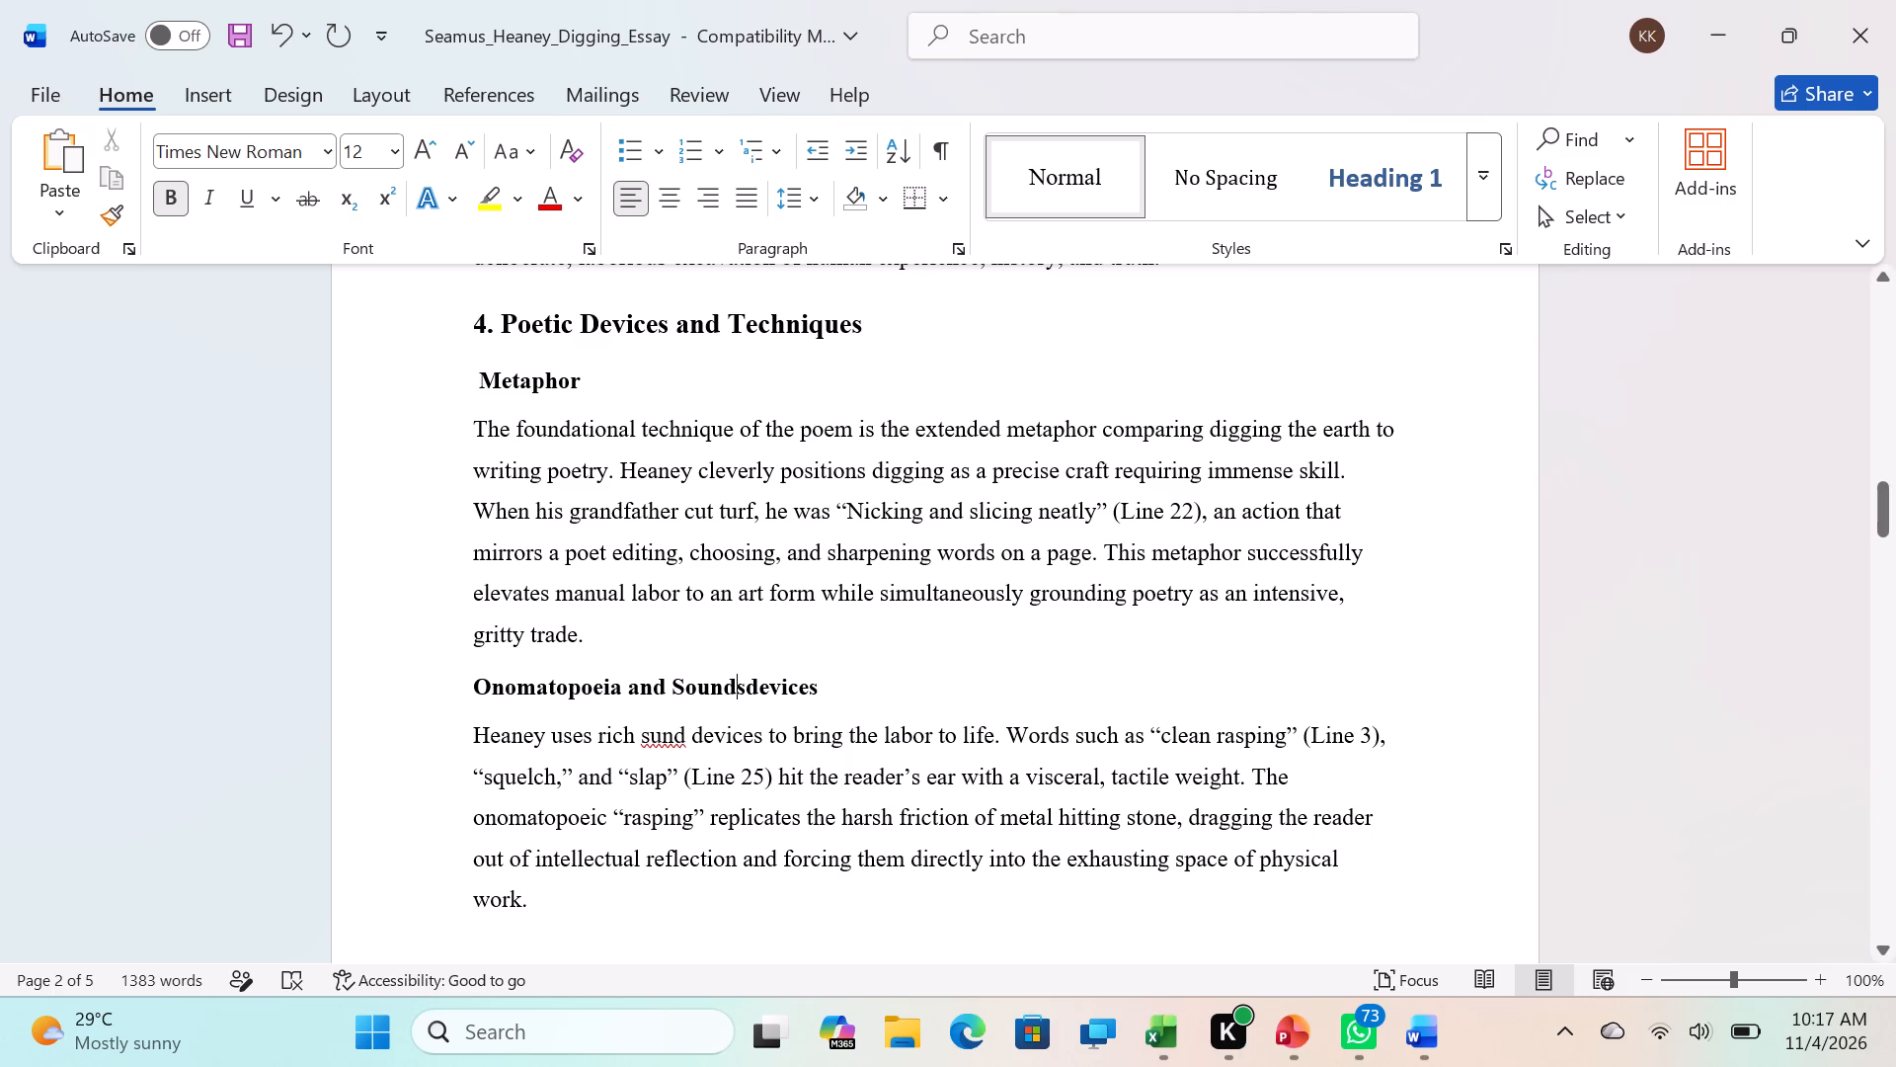
click(742, 685)
key(space)
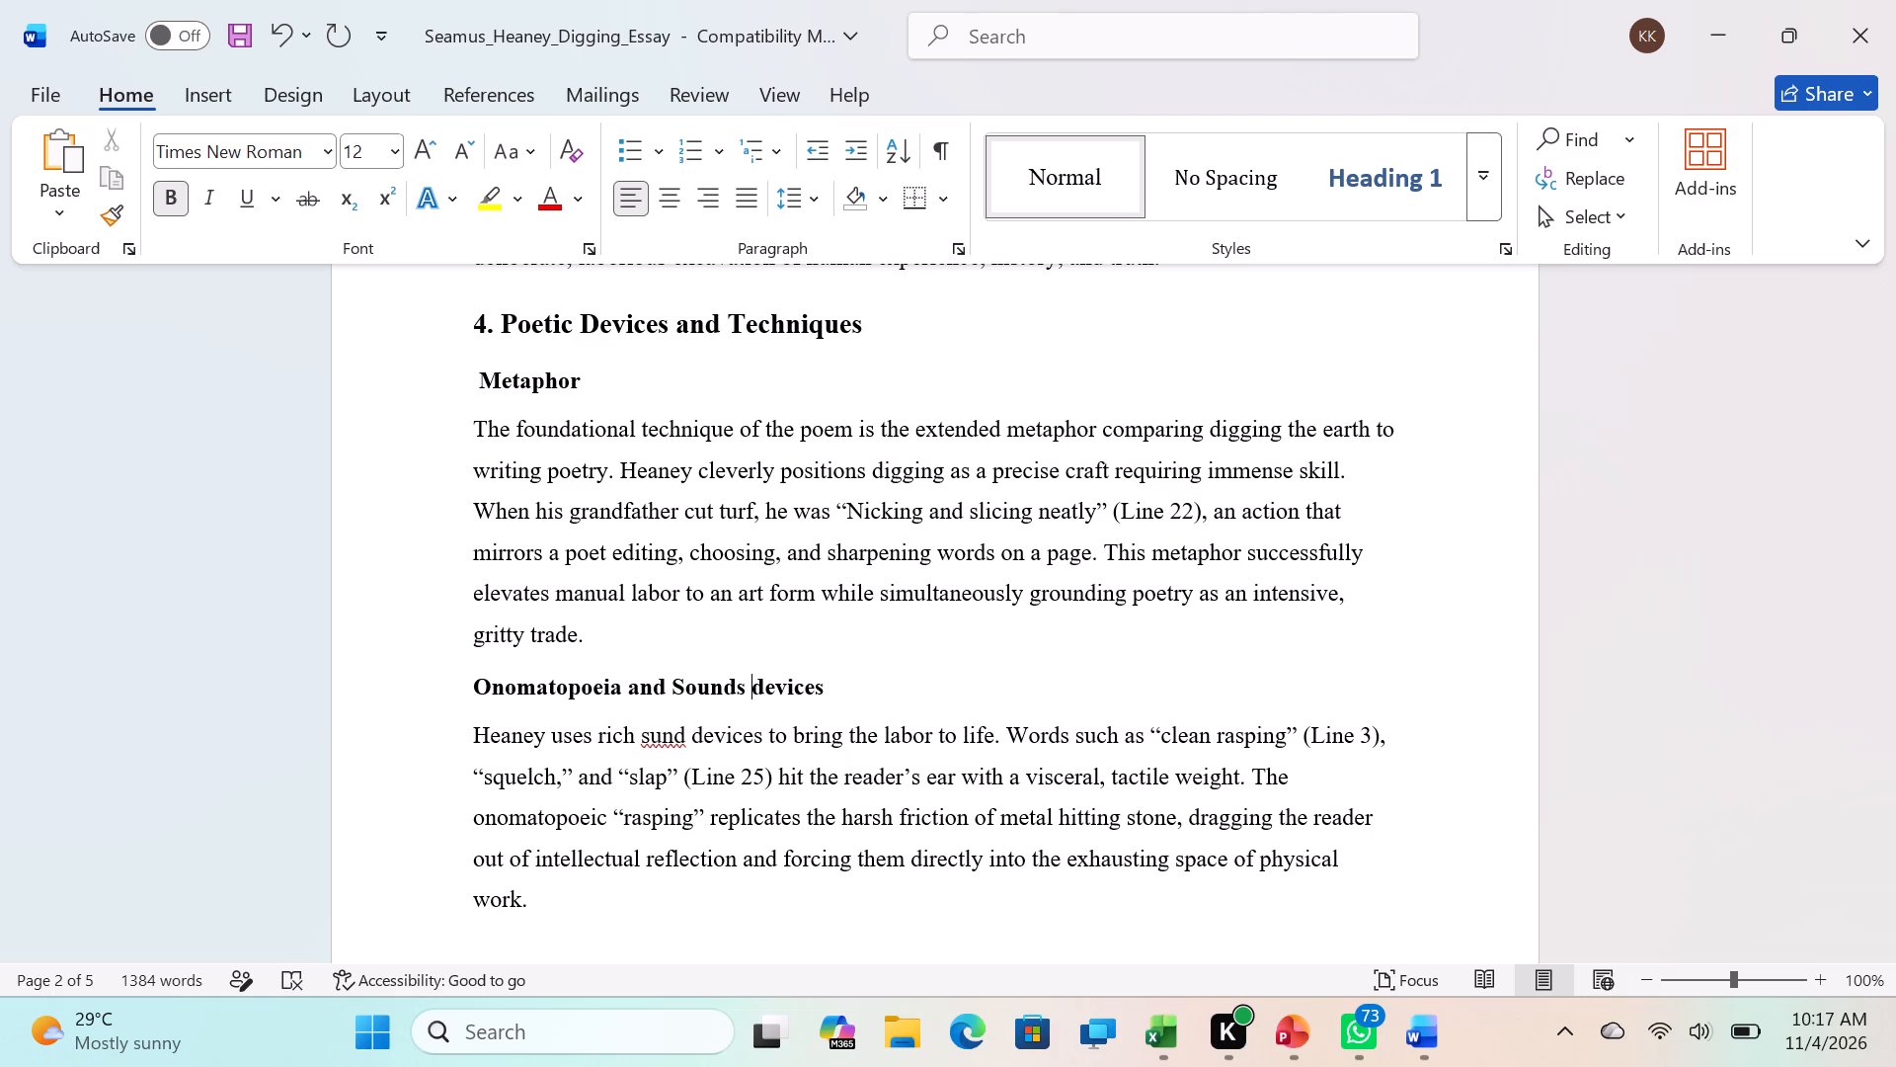
Correct the misspelled "sund" to "sound" in the first sentence of the onomatopoeia paragraph.
click(651, 728)
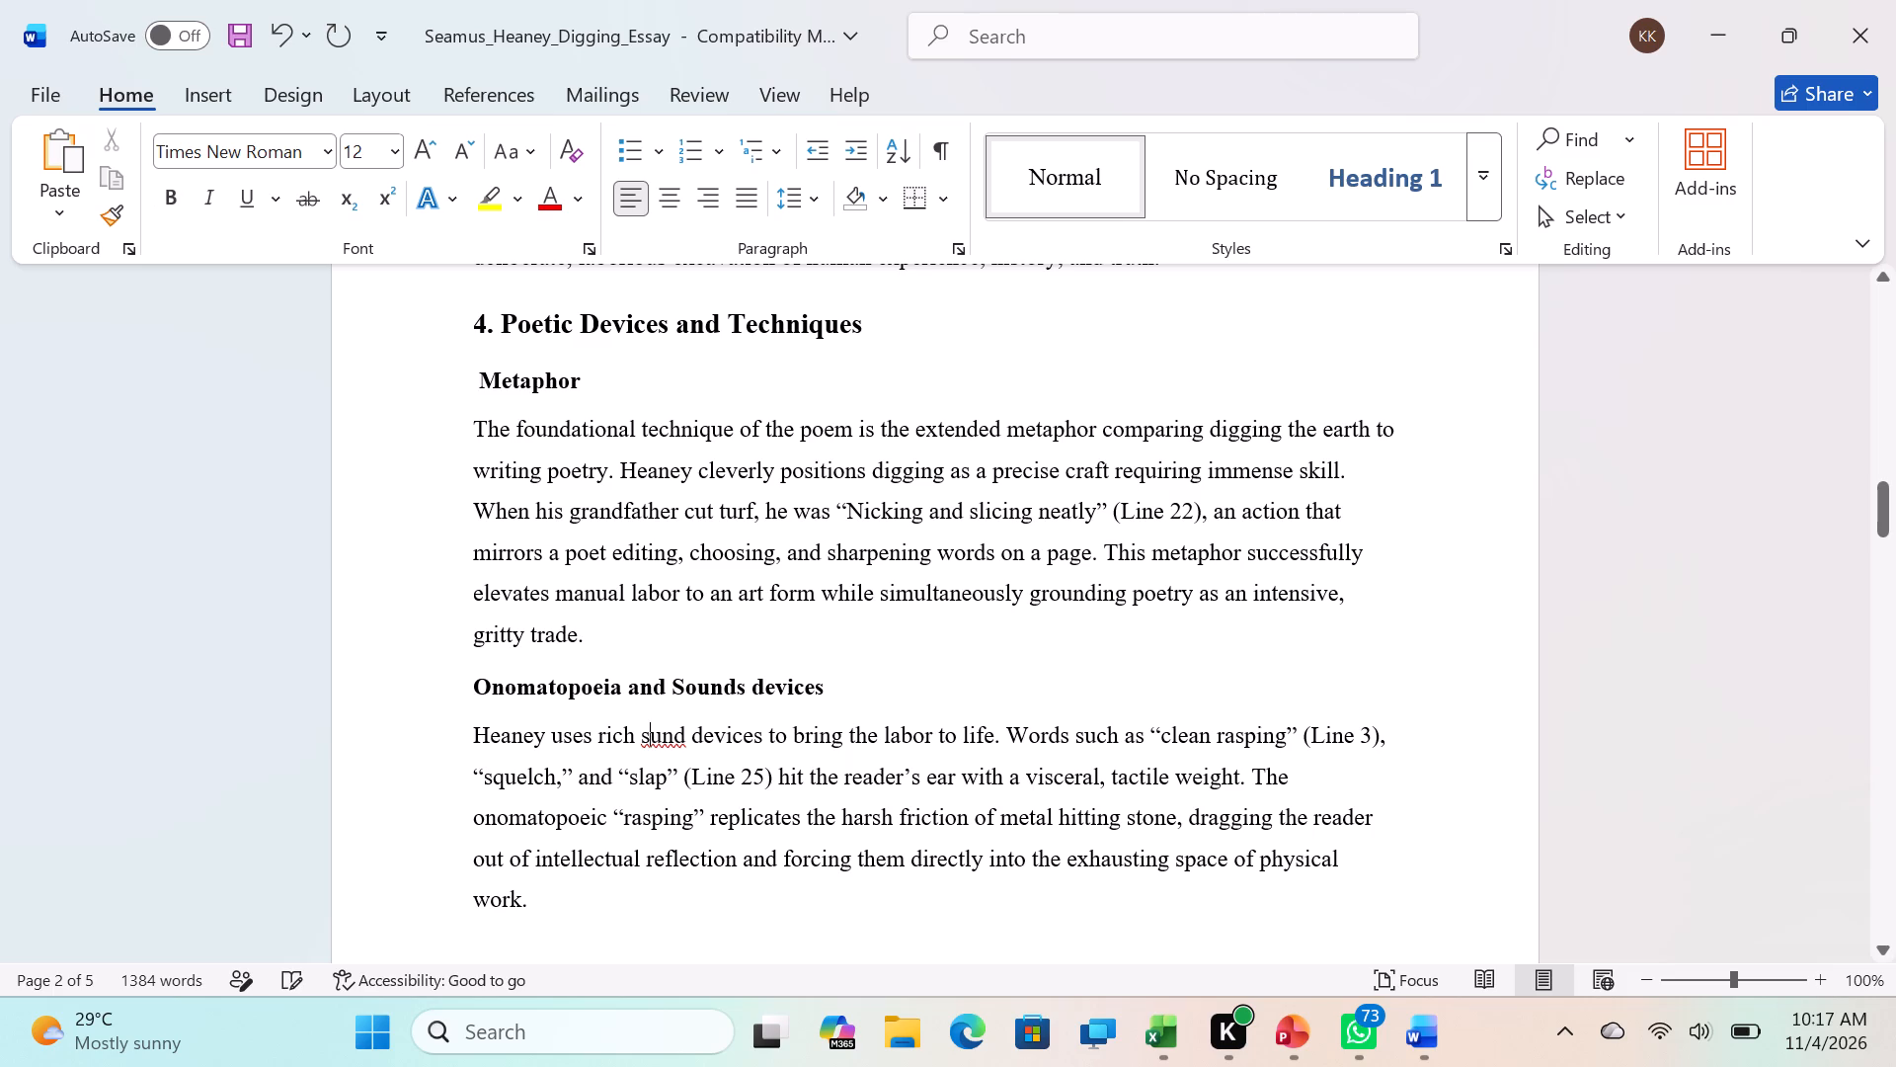
key(o)
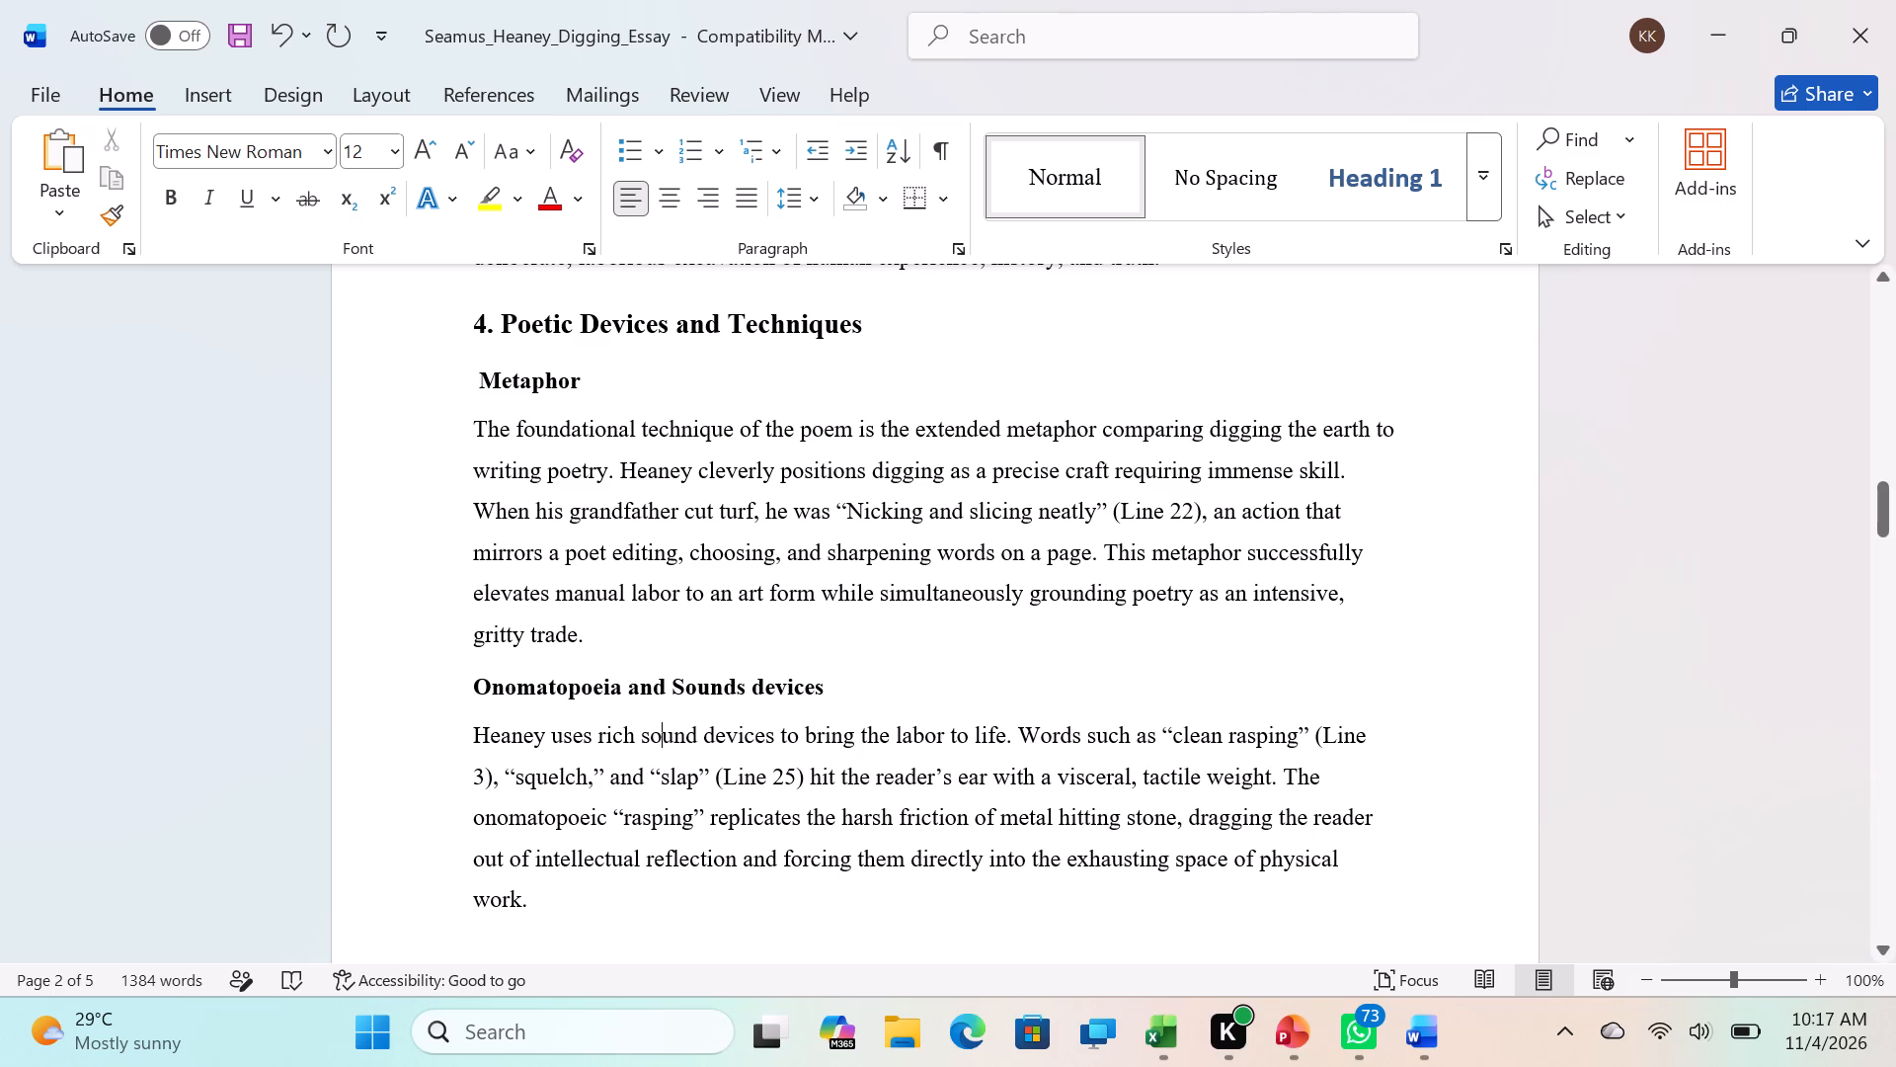
Delete the slash before "Of soggy peat" in the quotation under "5. Language, Imagery and Symbolism".
scroll(635, 728, down, 2)
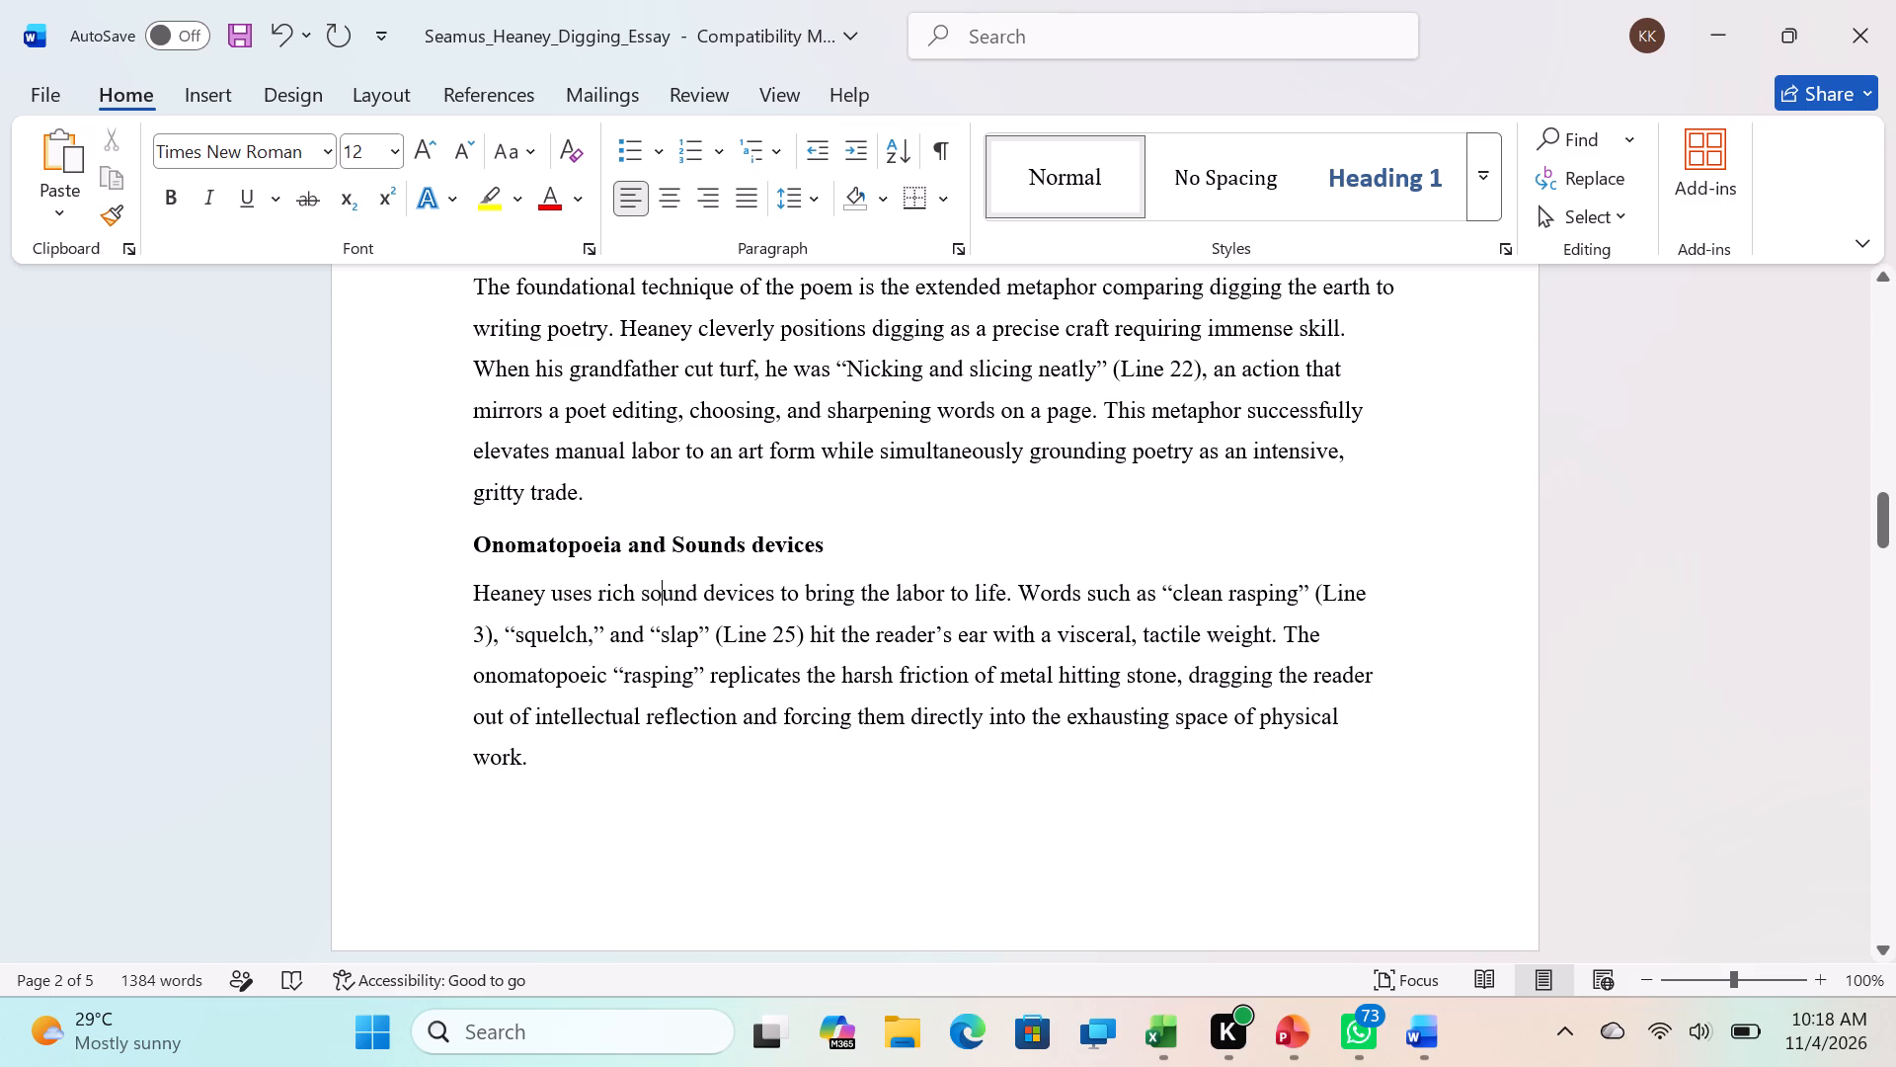
scroll(590, 687, down, 1)
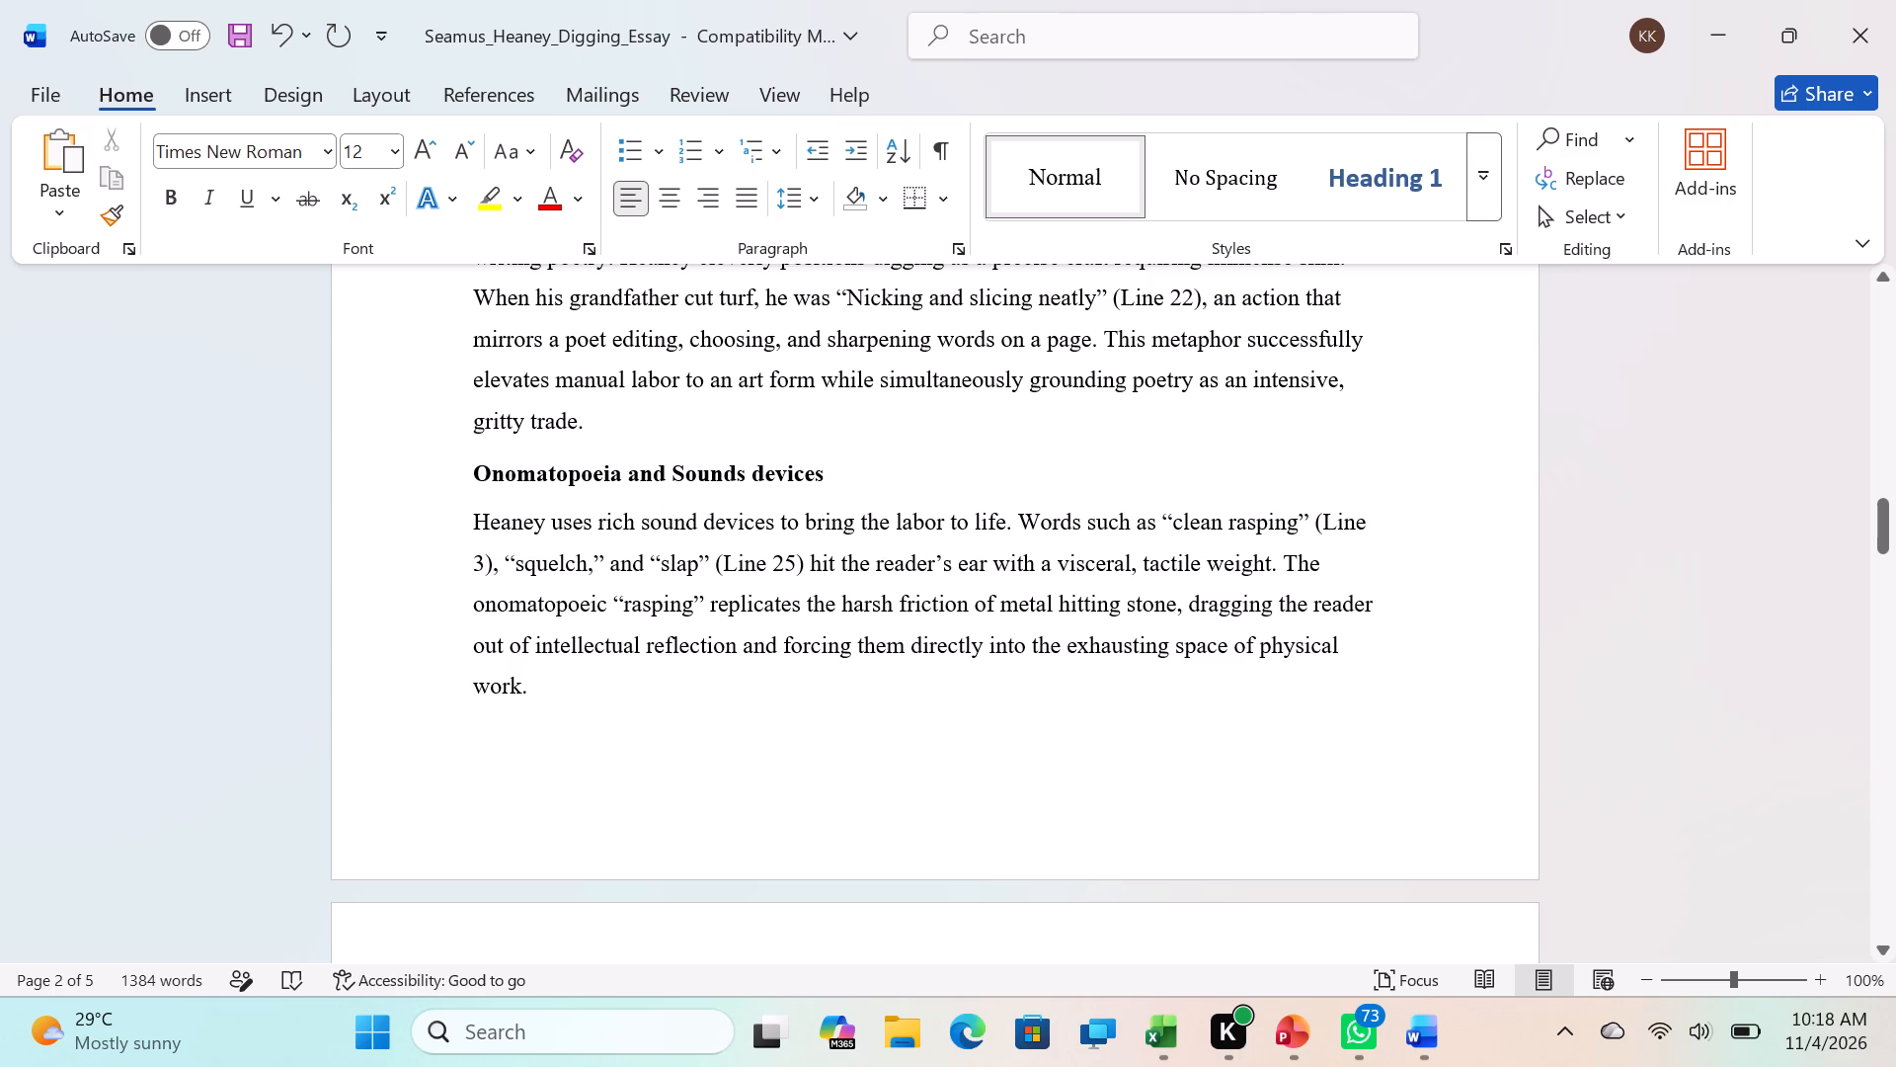
scroll(668, 690, down, 2)
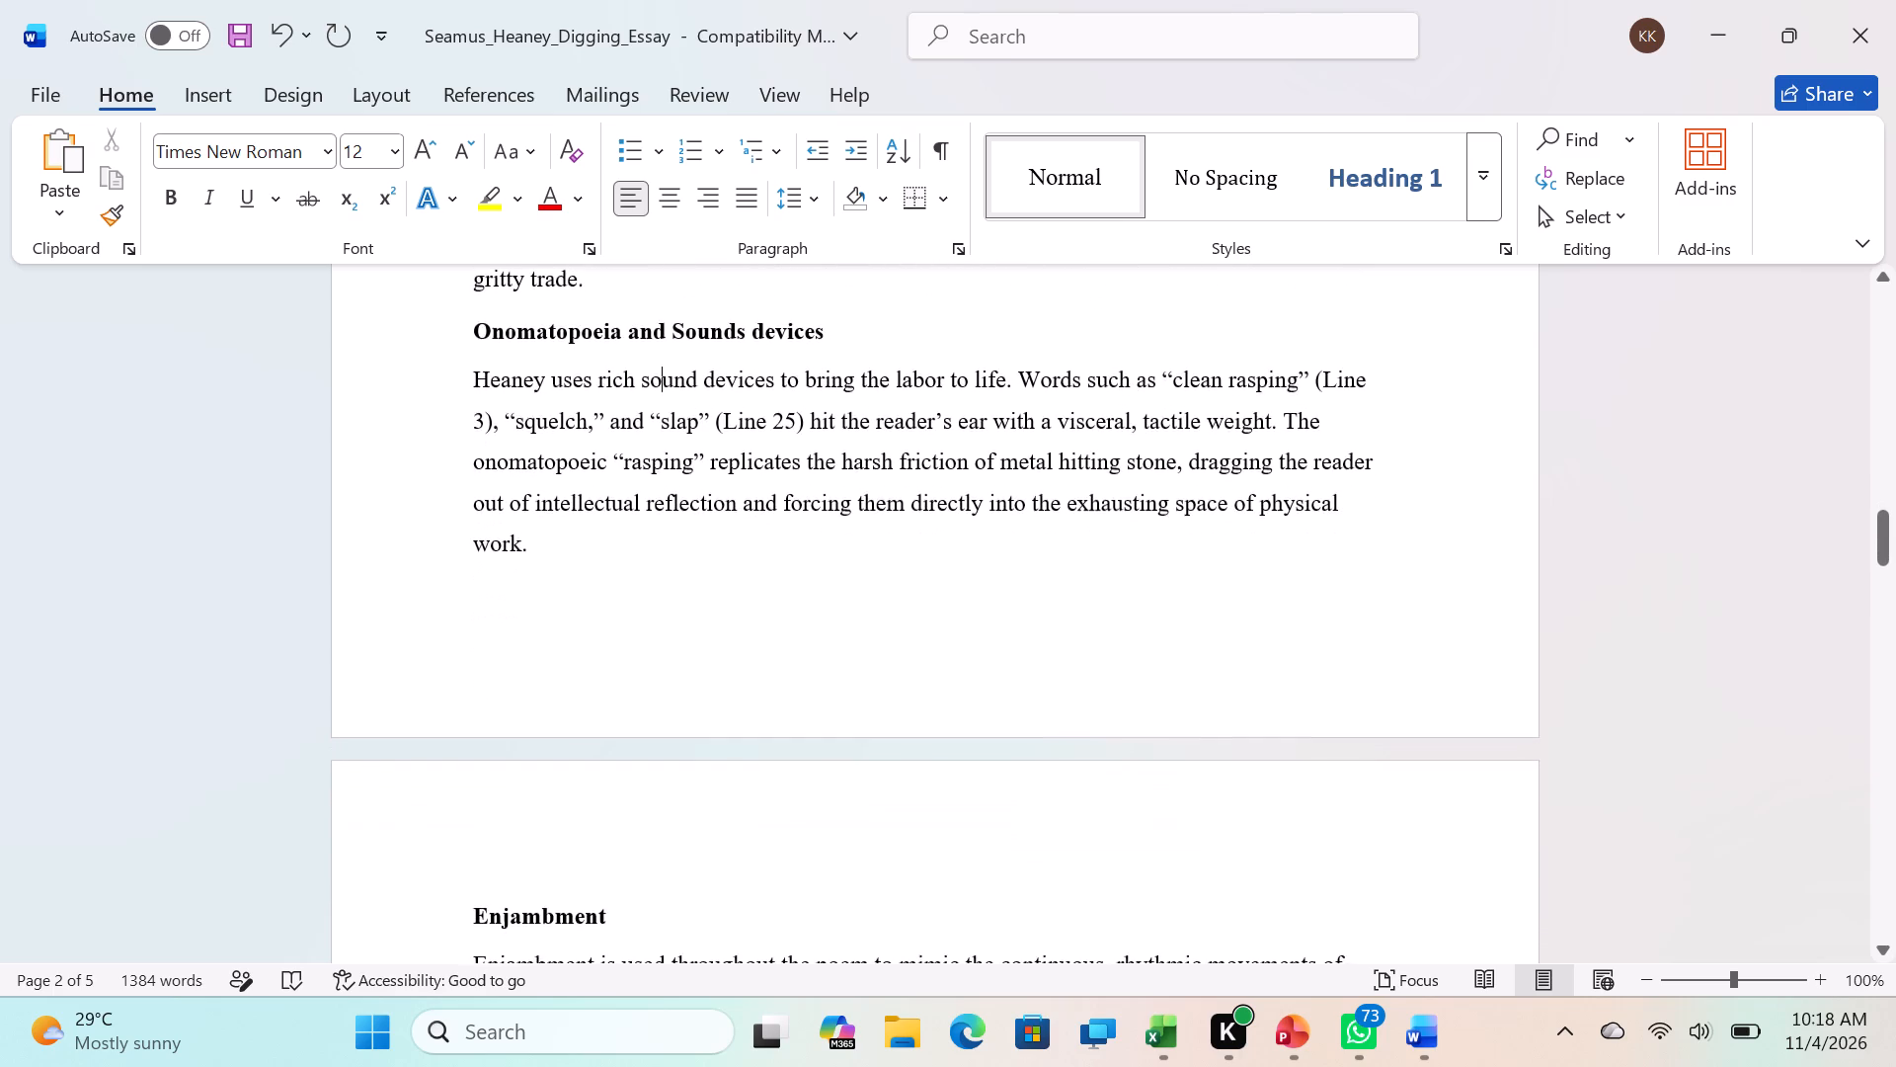
scroll(668, 690, down, 4)
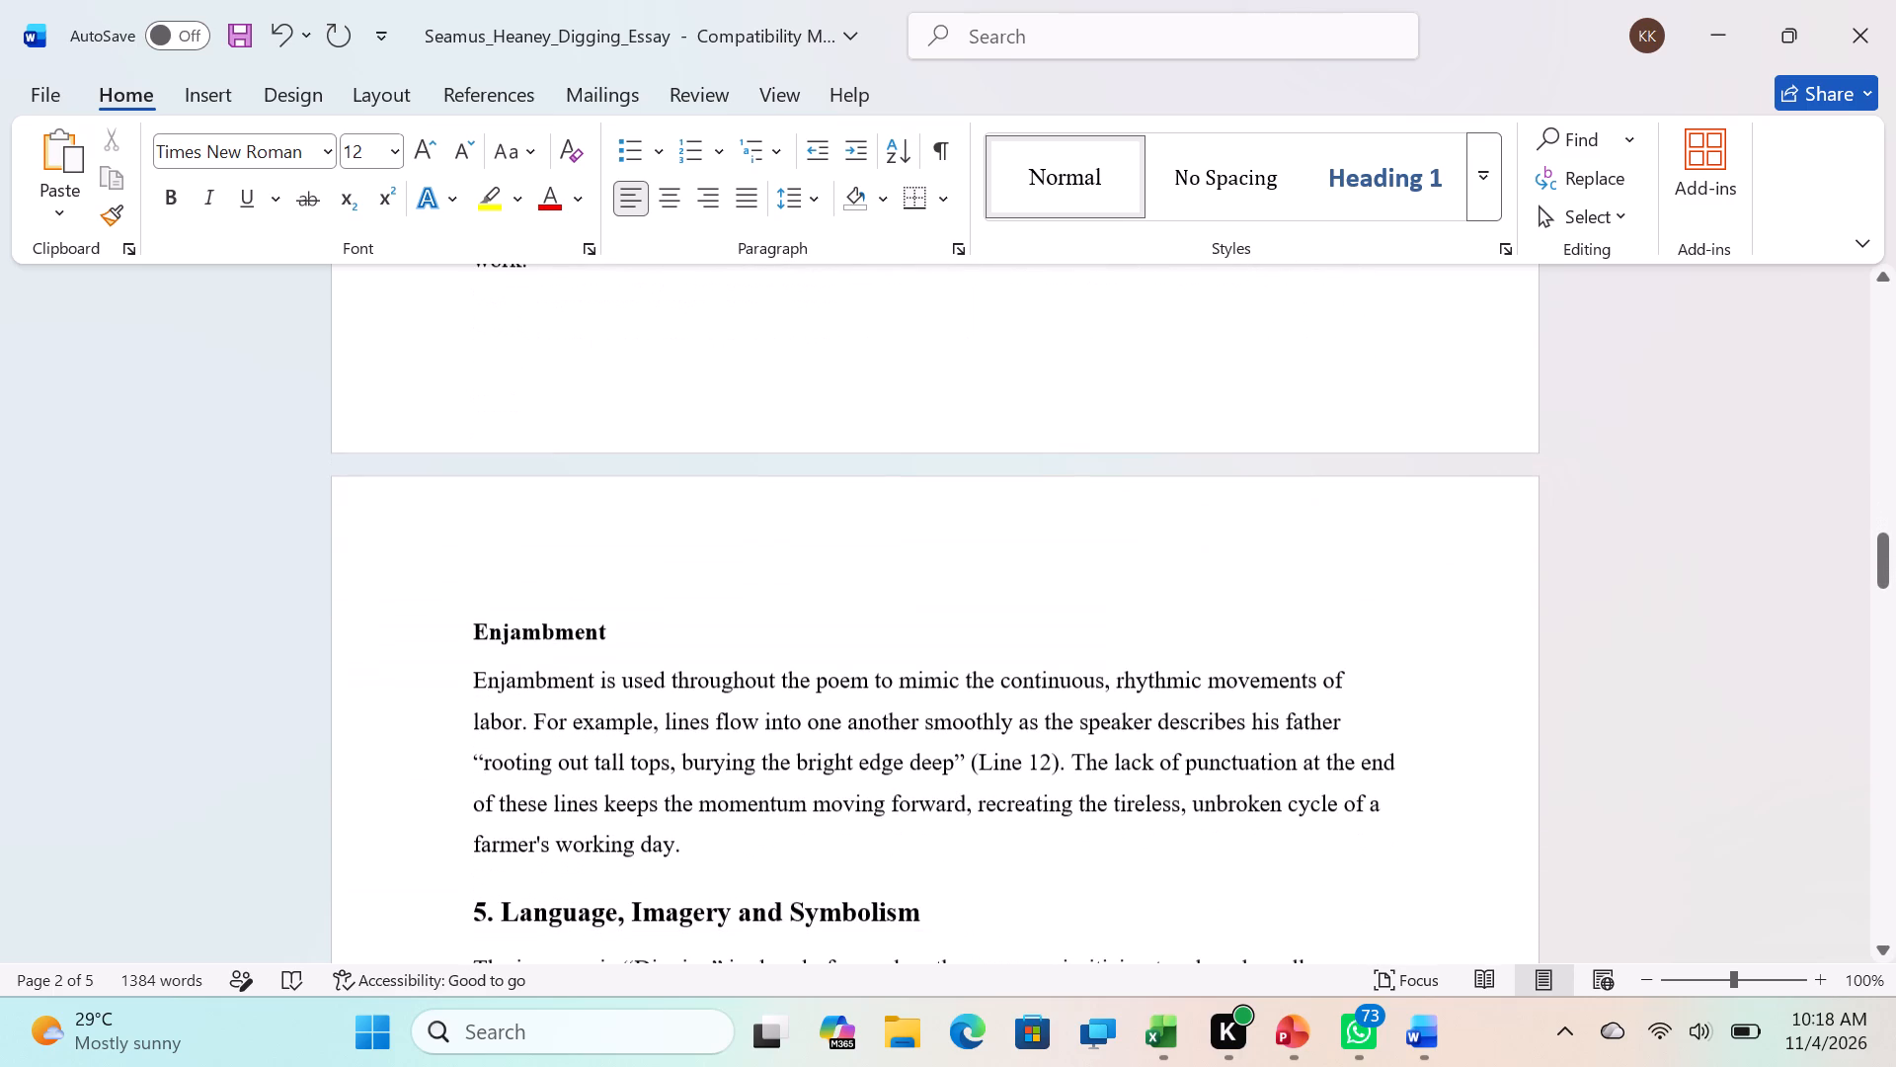
scroll(668, 690, down, 3)
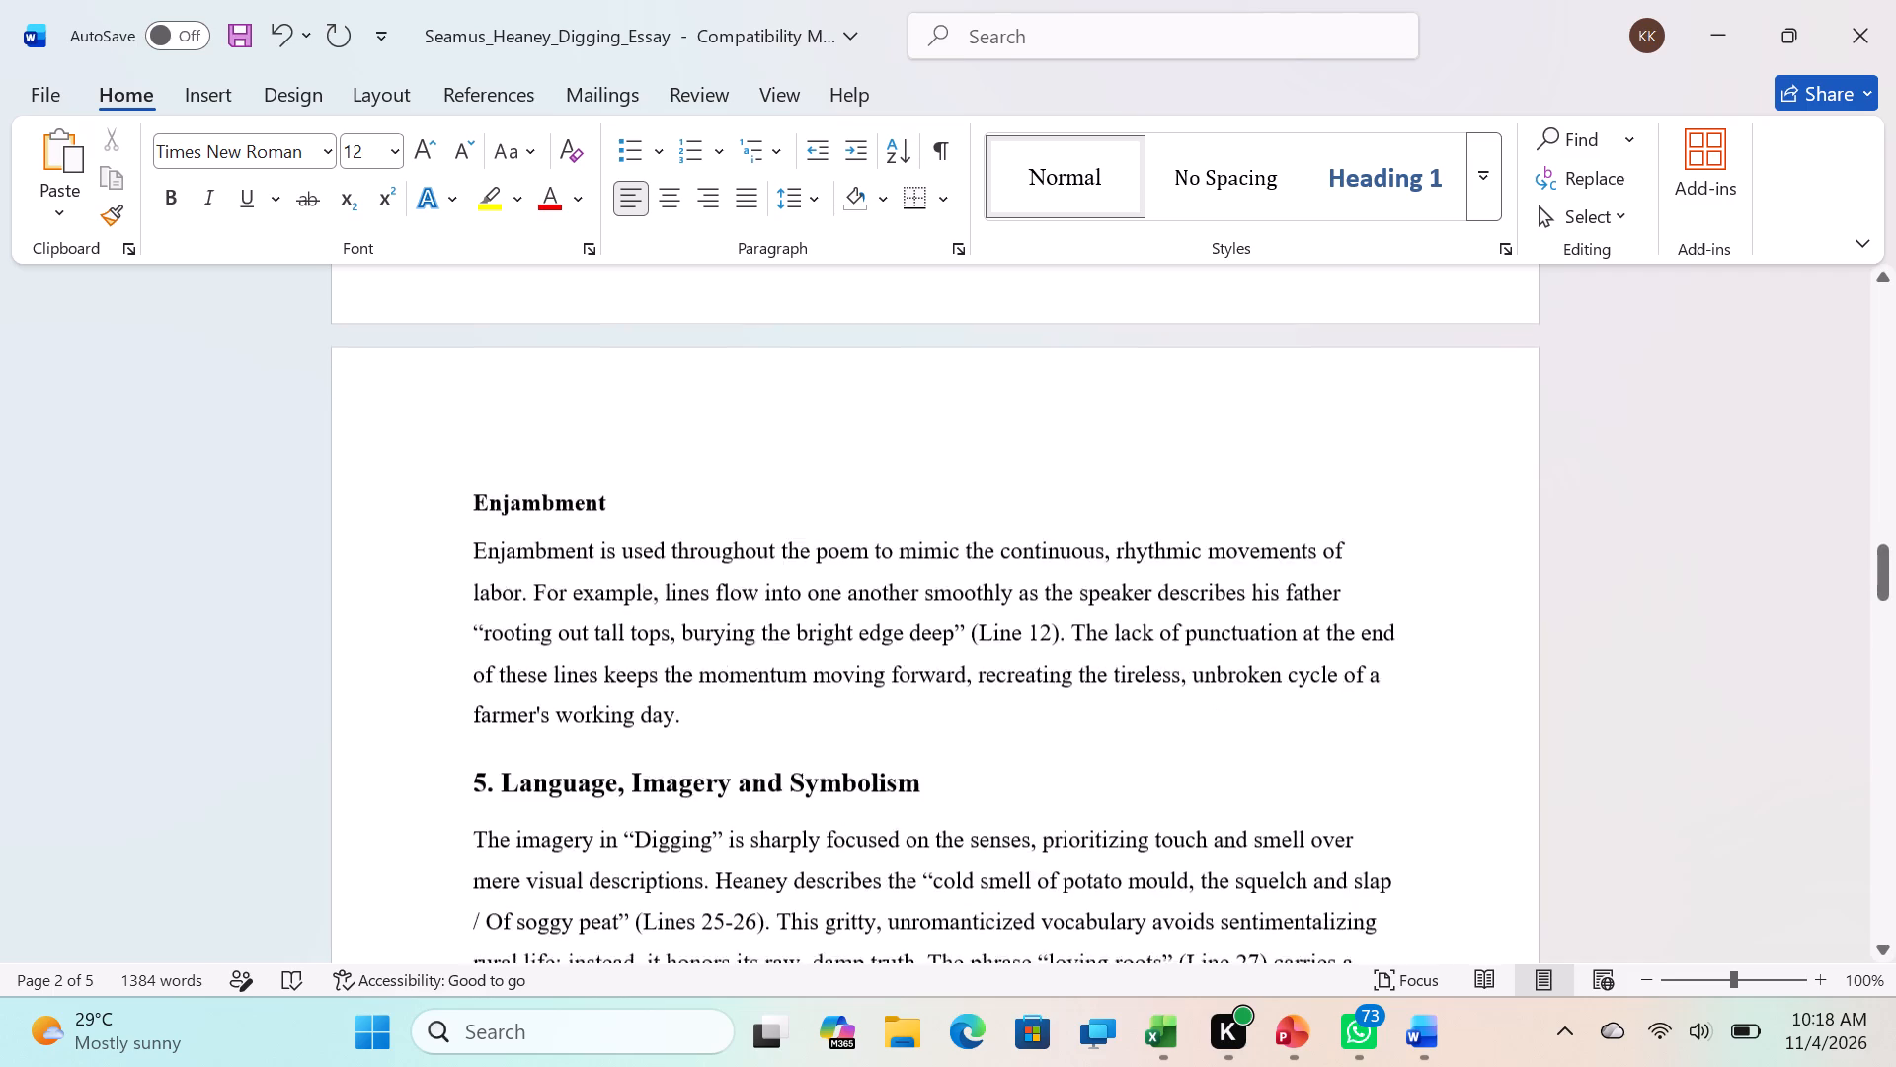
scroll(668, 690, down, 3)
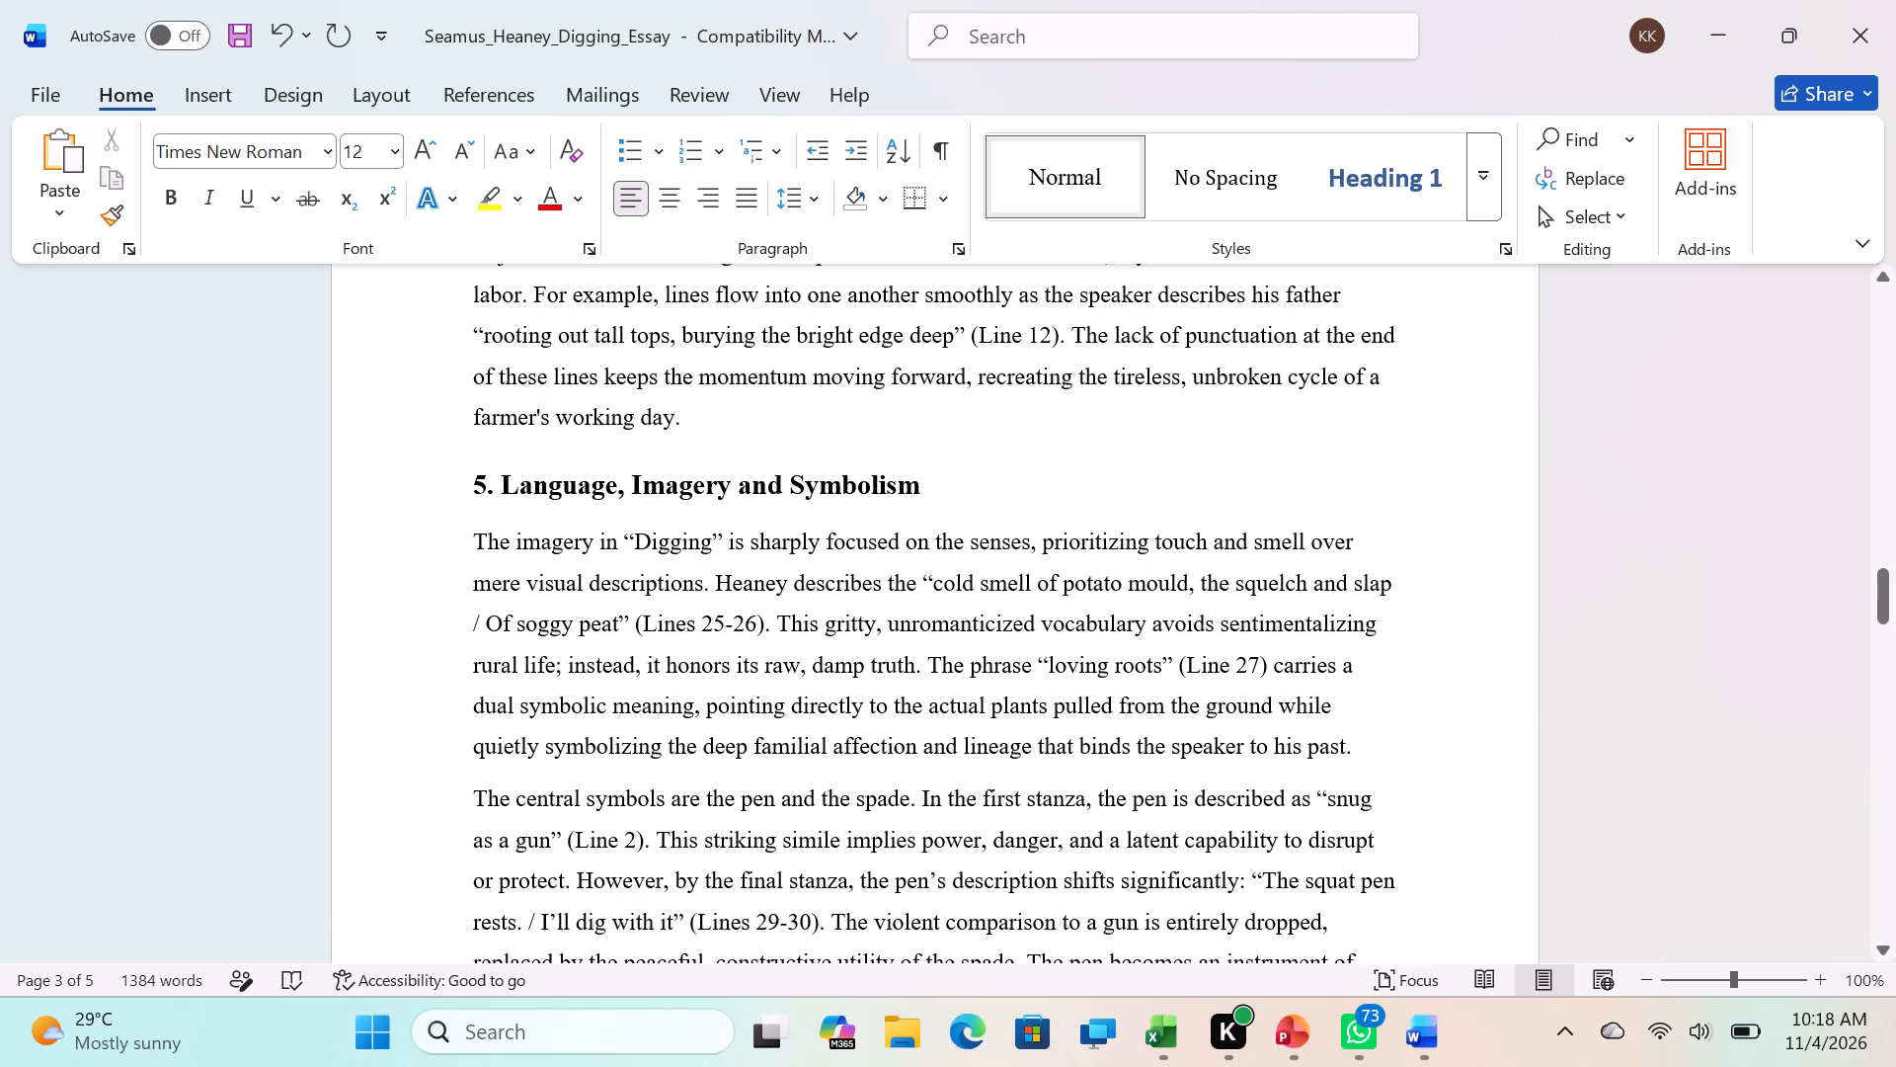
click(484, 615)
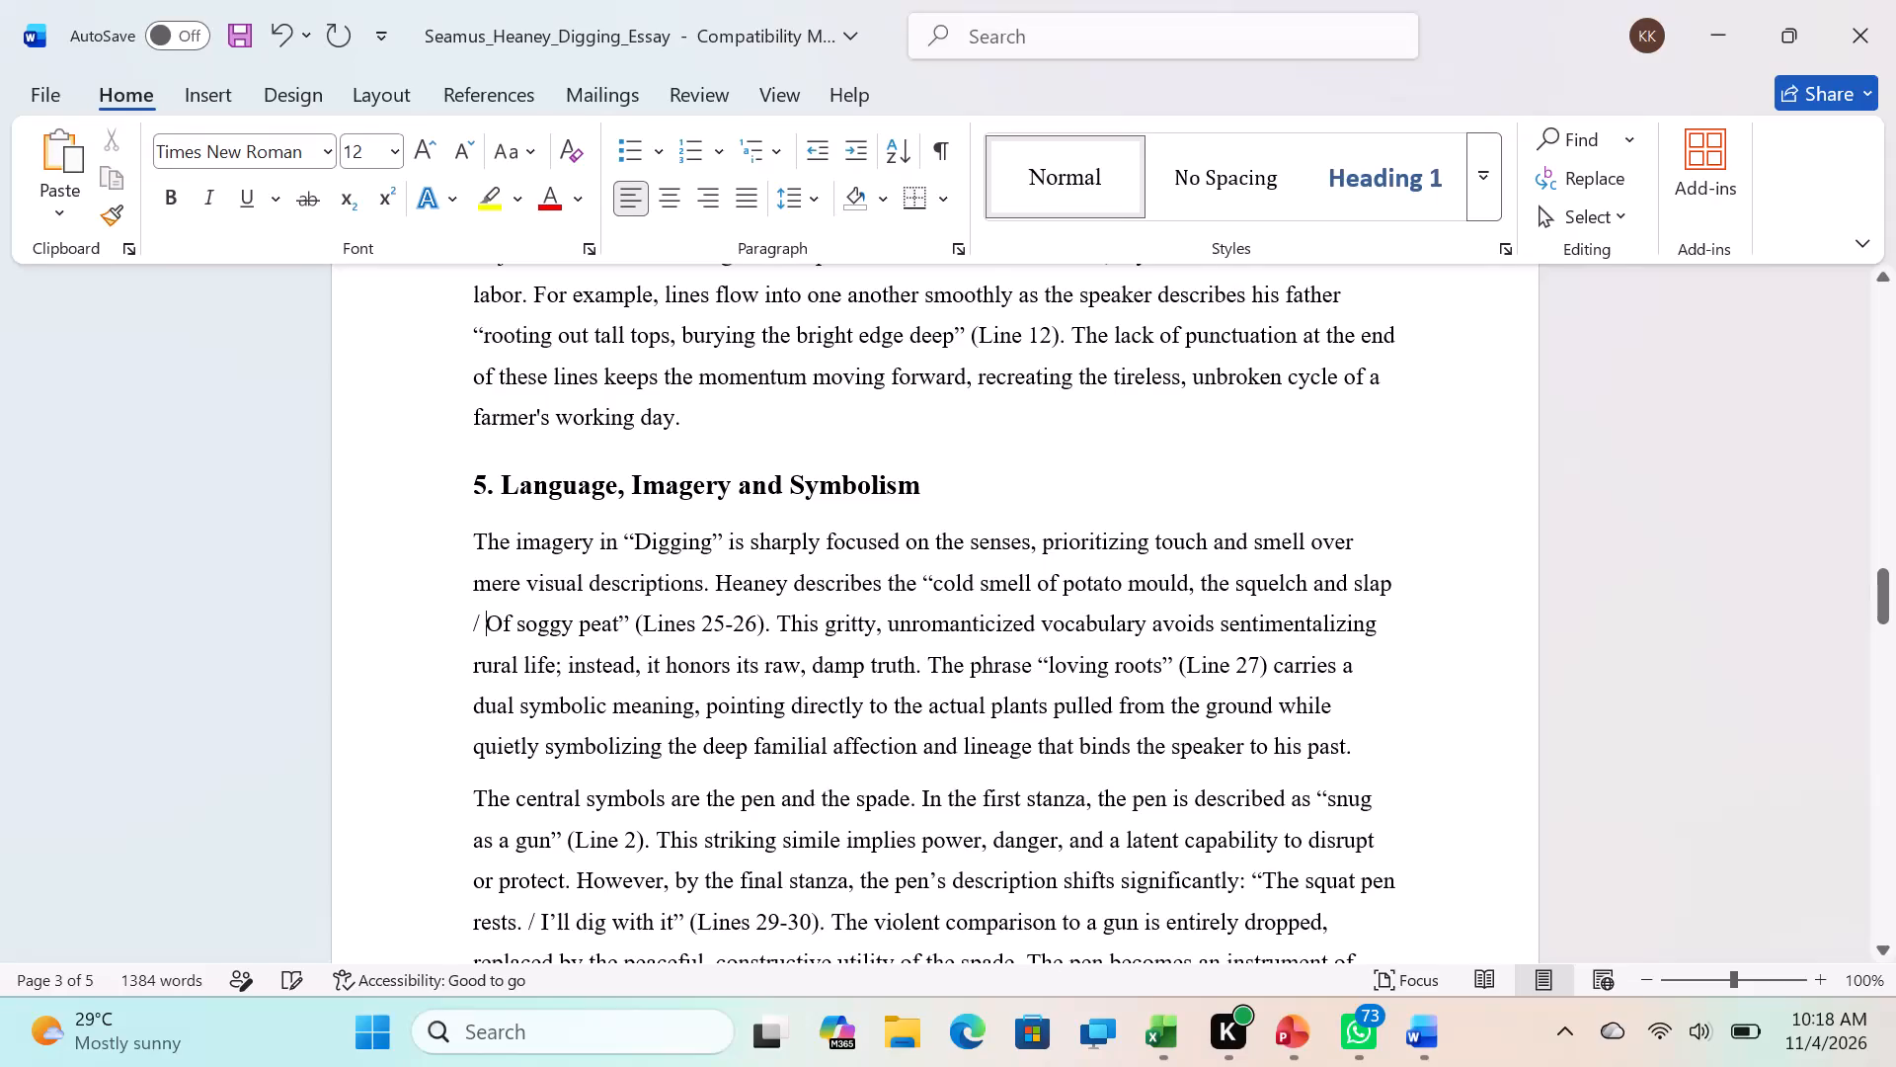
key(BackSpace)
key(BackSpace)
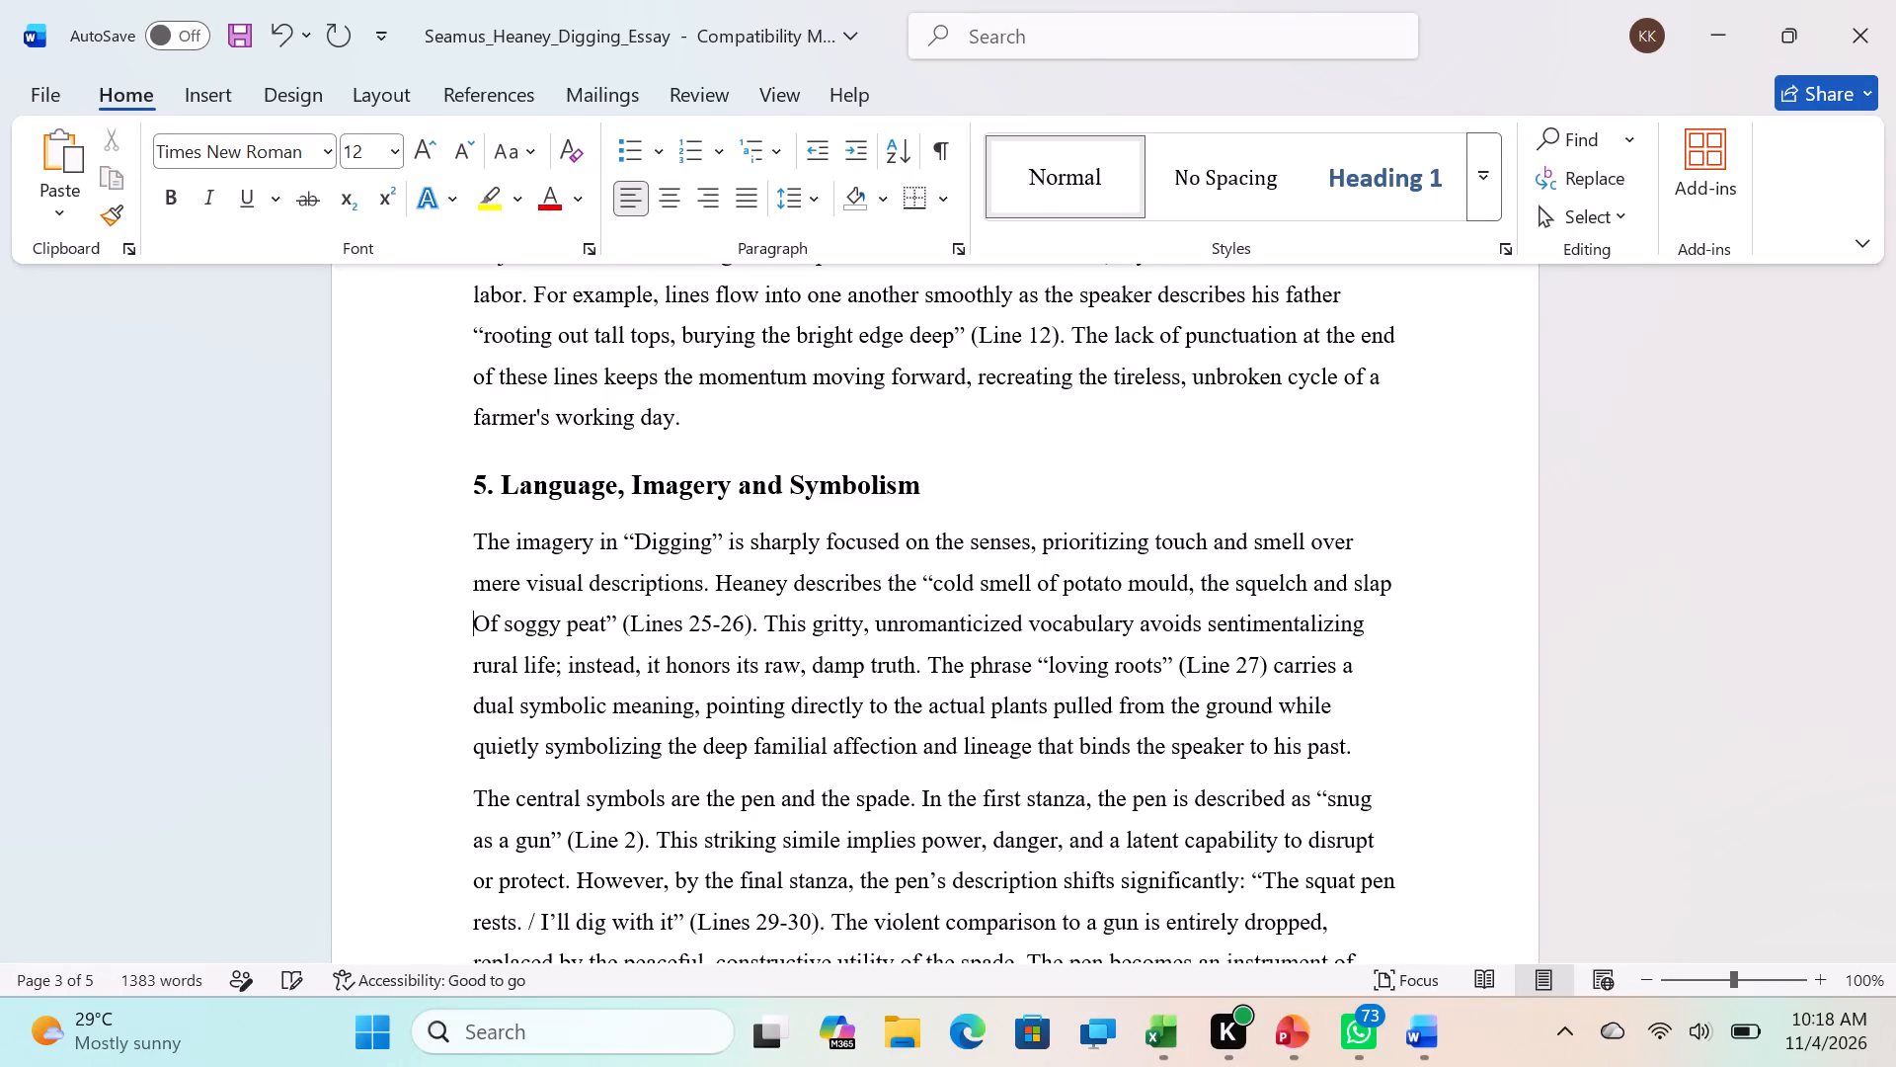
Look through the rest of the essay, from the symbolism paragraphs to the end of the references.
scroll(465, 610, down, 4)
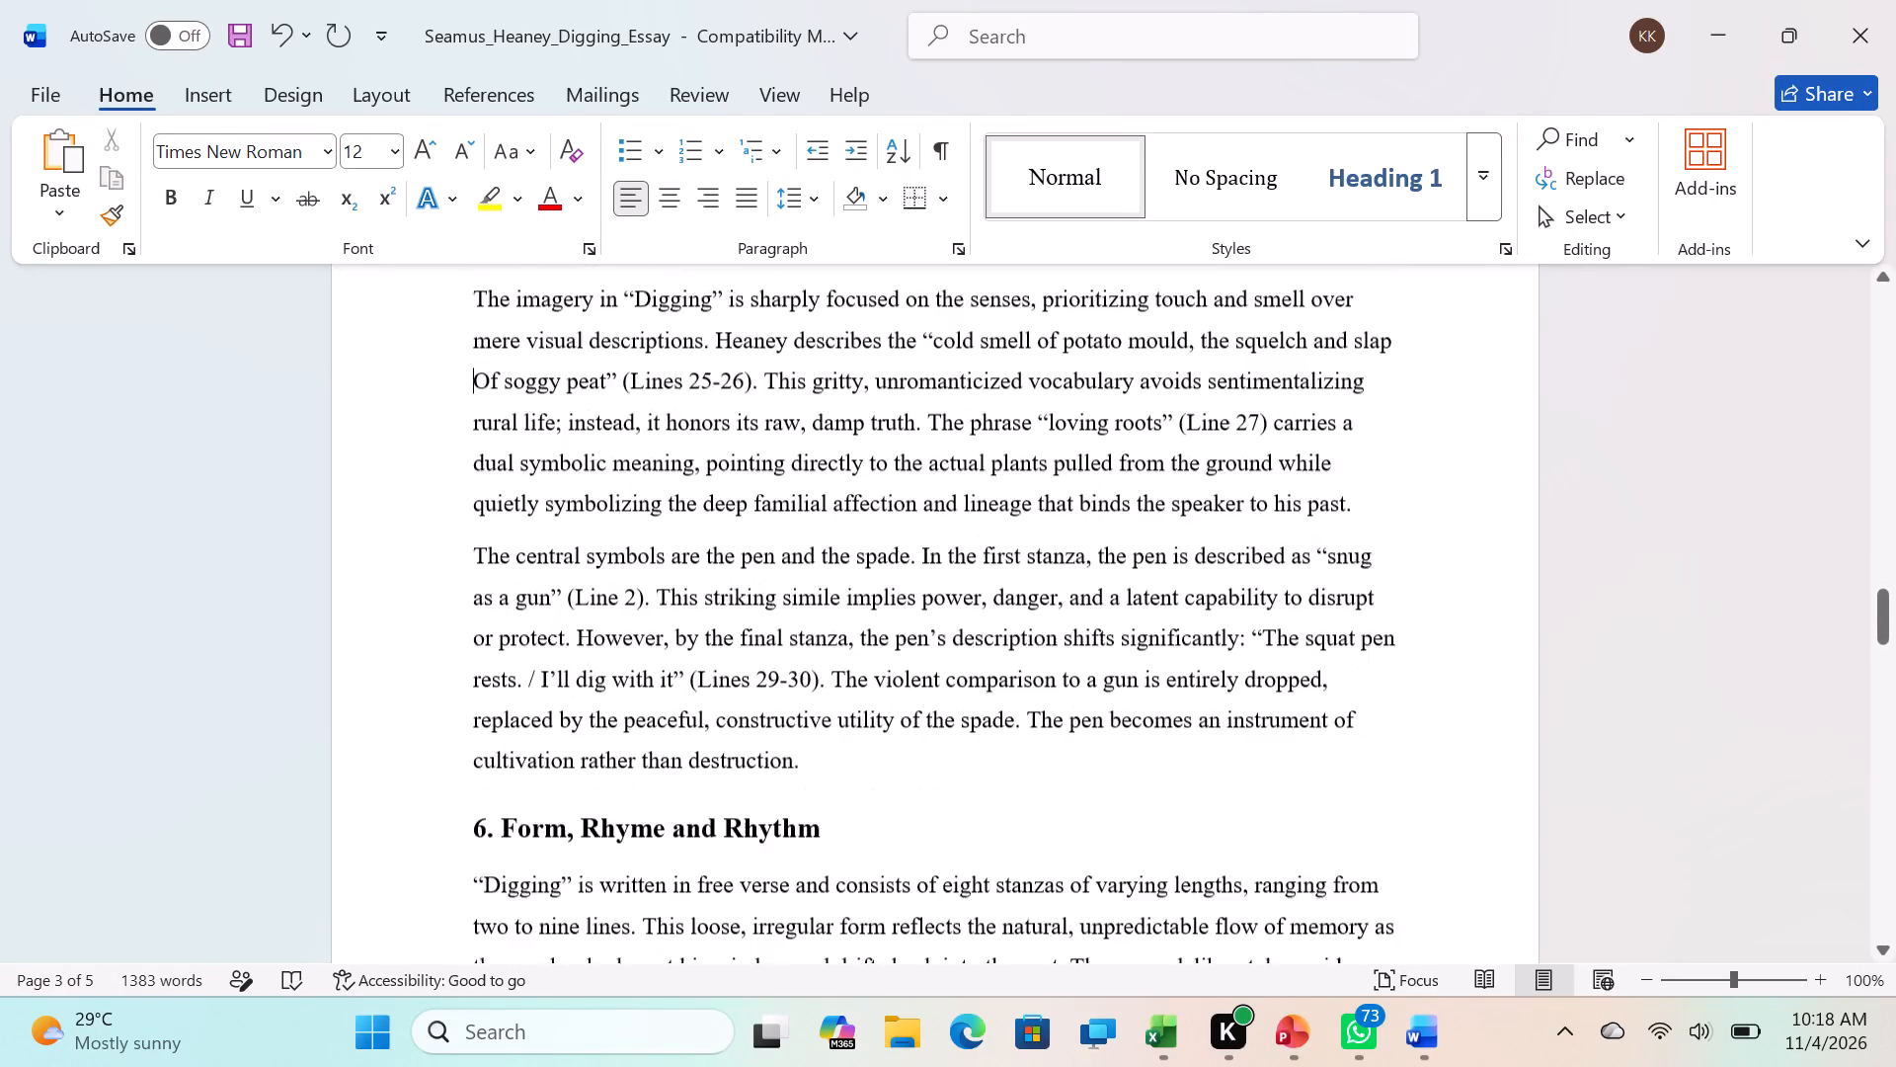
scroll(496, 659, down, 14)
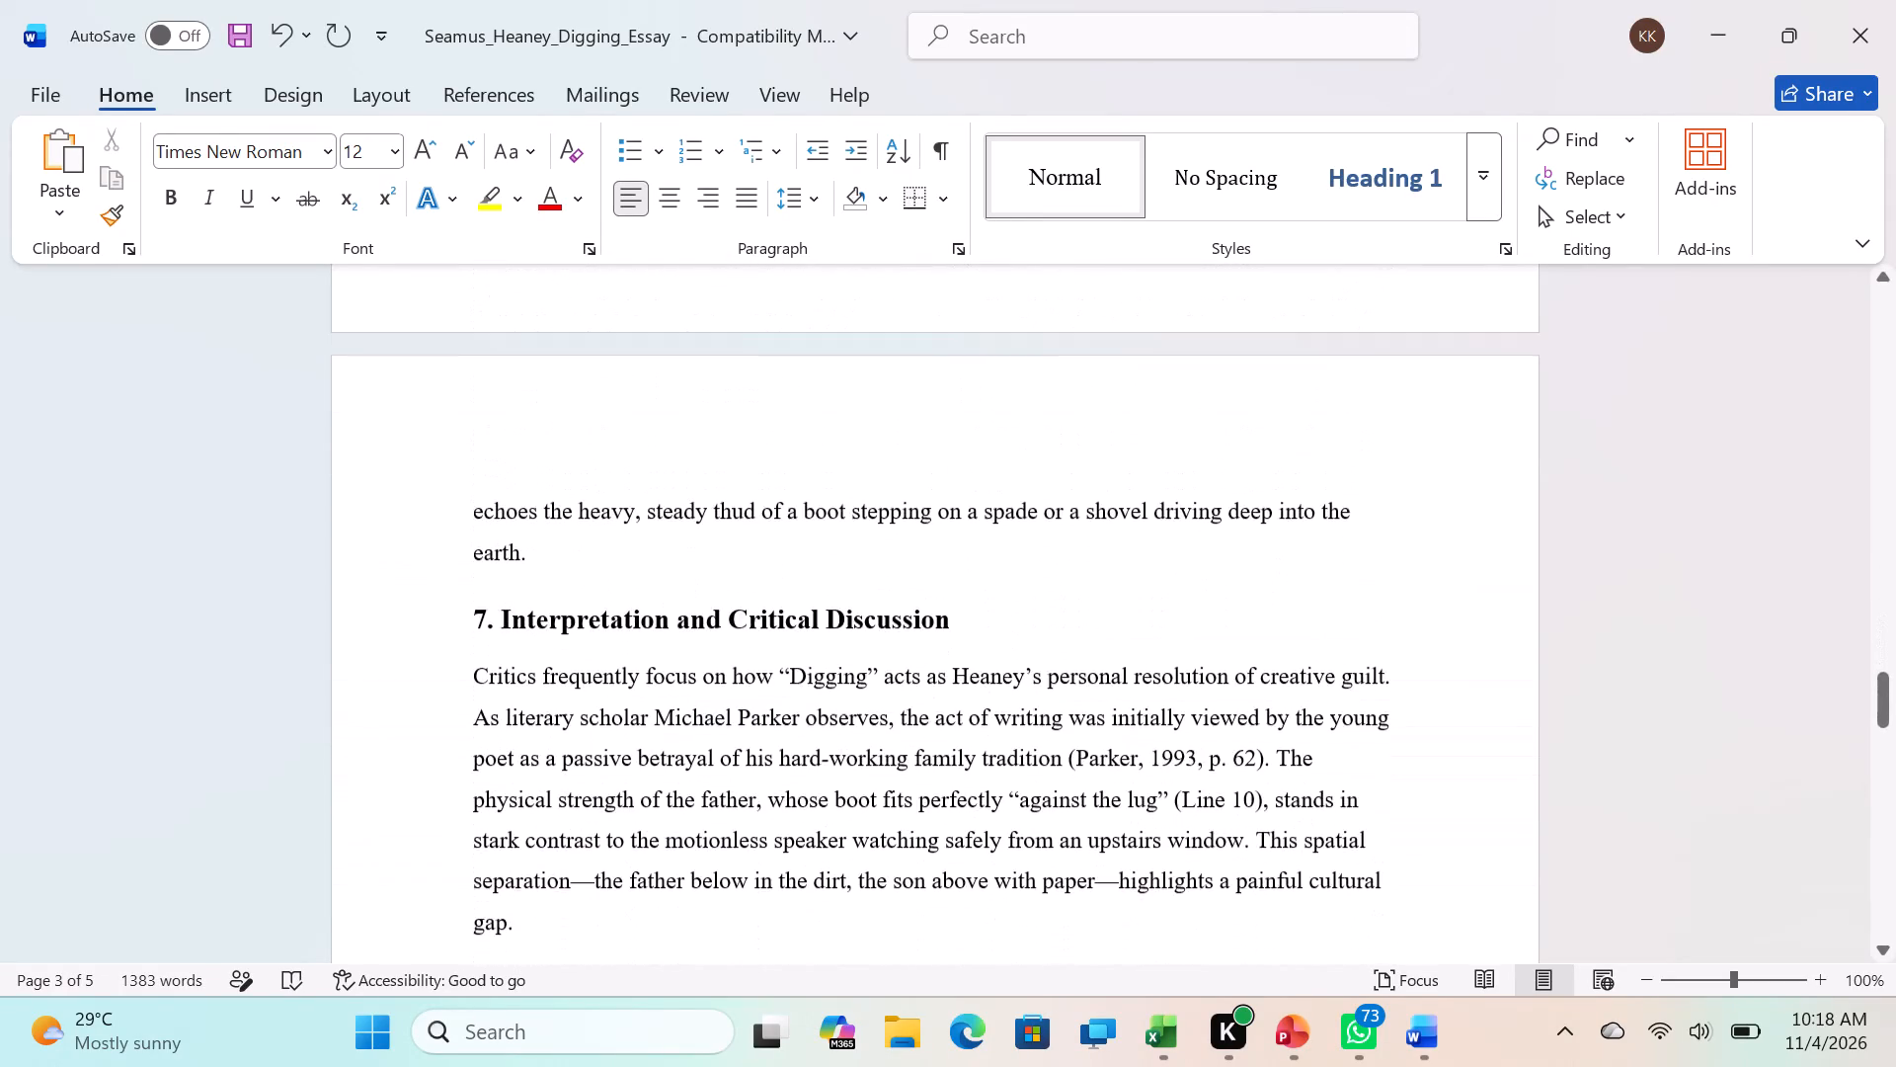
scroll(496, 652, down, 19)
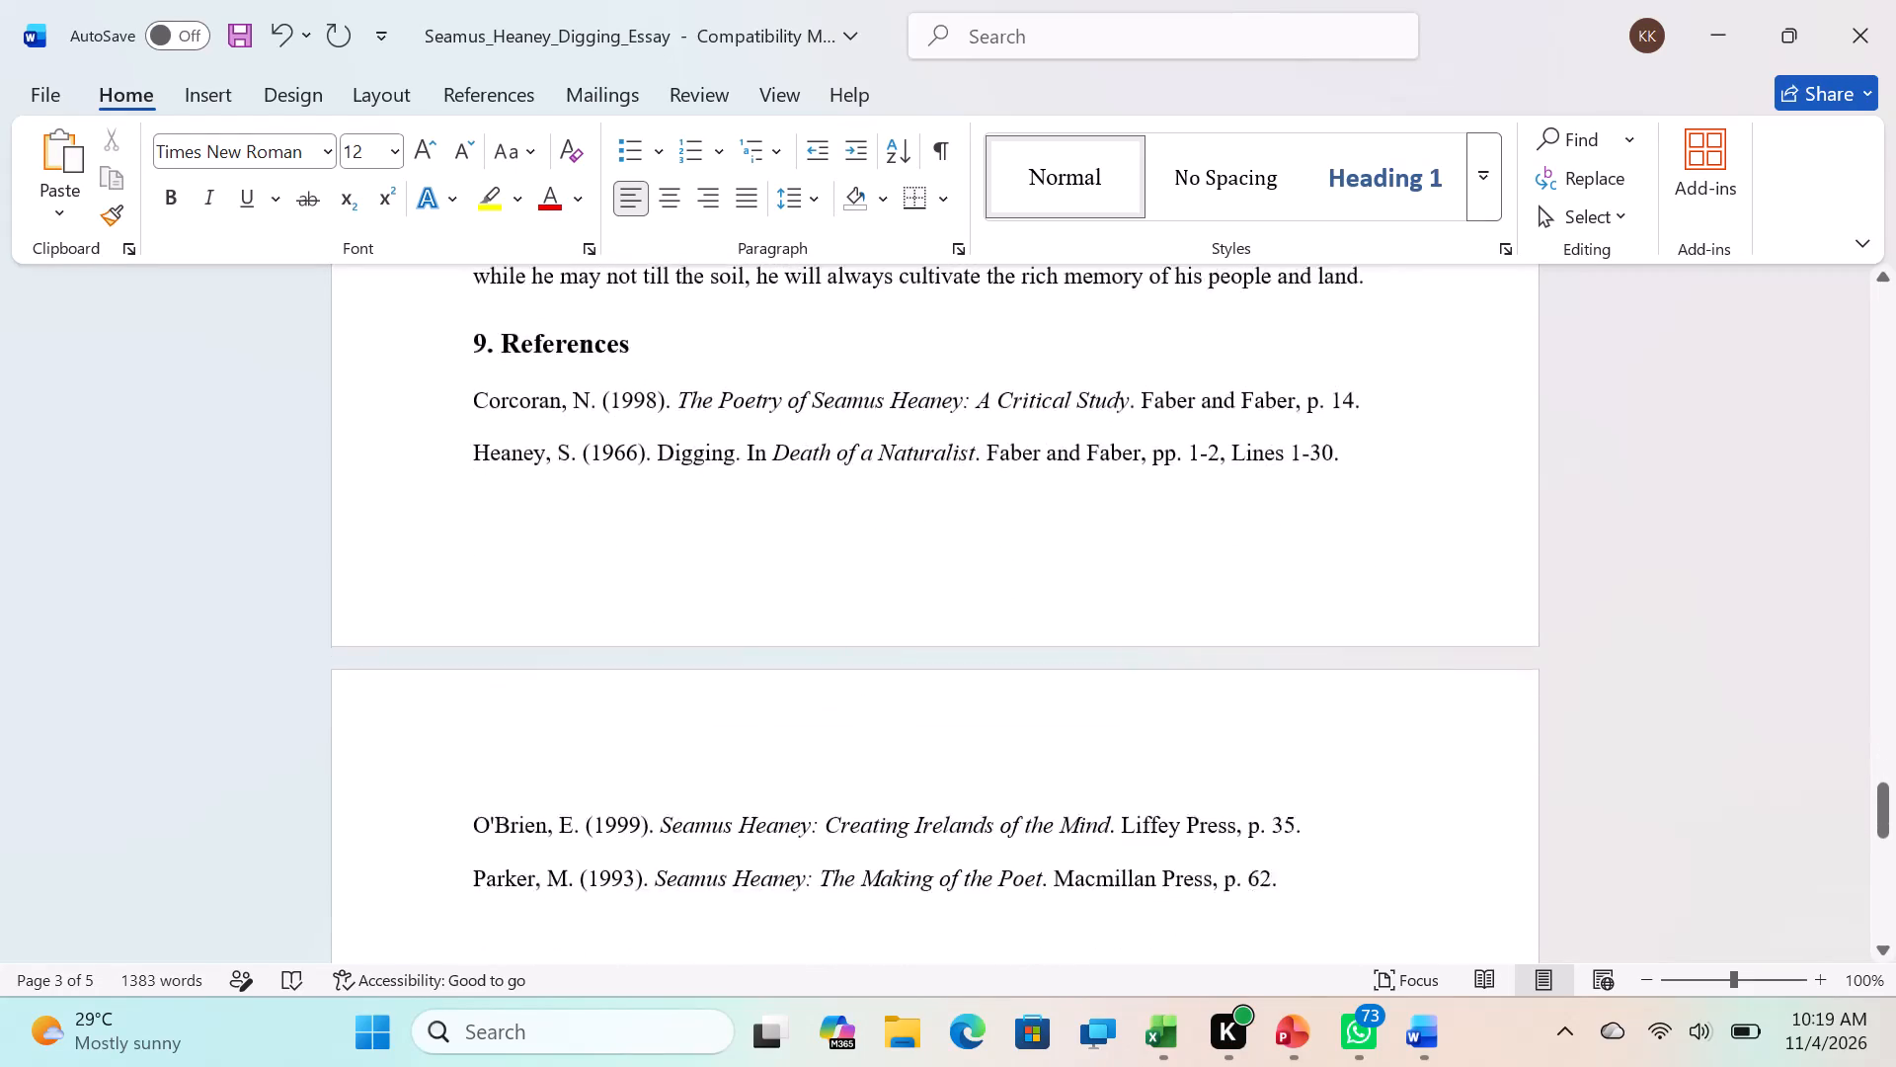
scroll(496, 653, down, 6)
scroll(496, 653, up, 5)
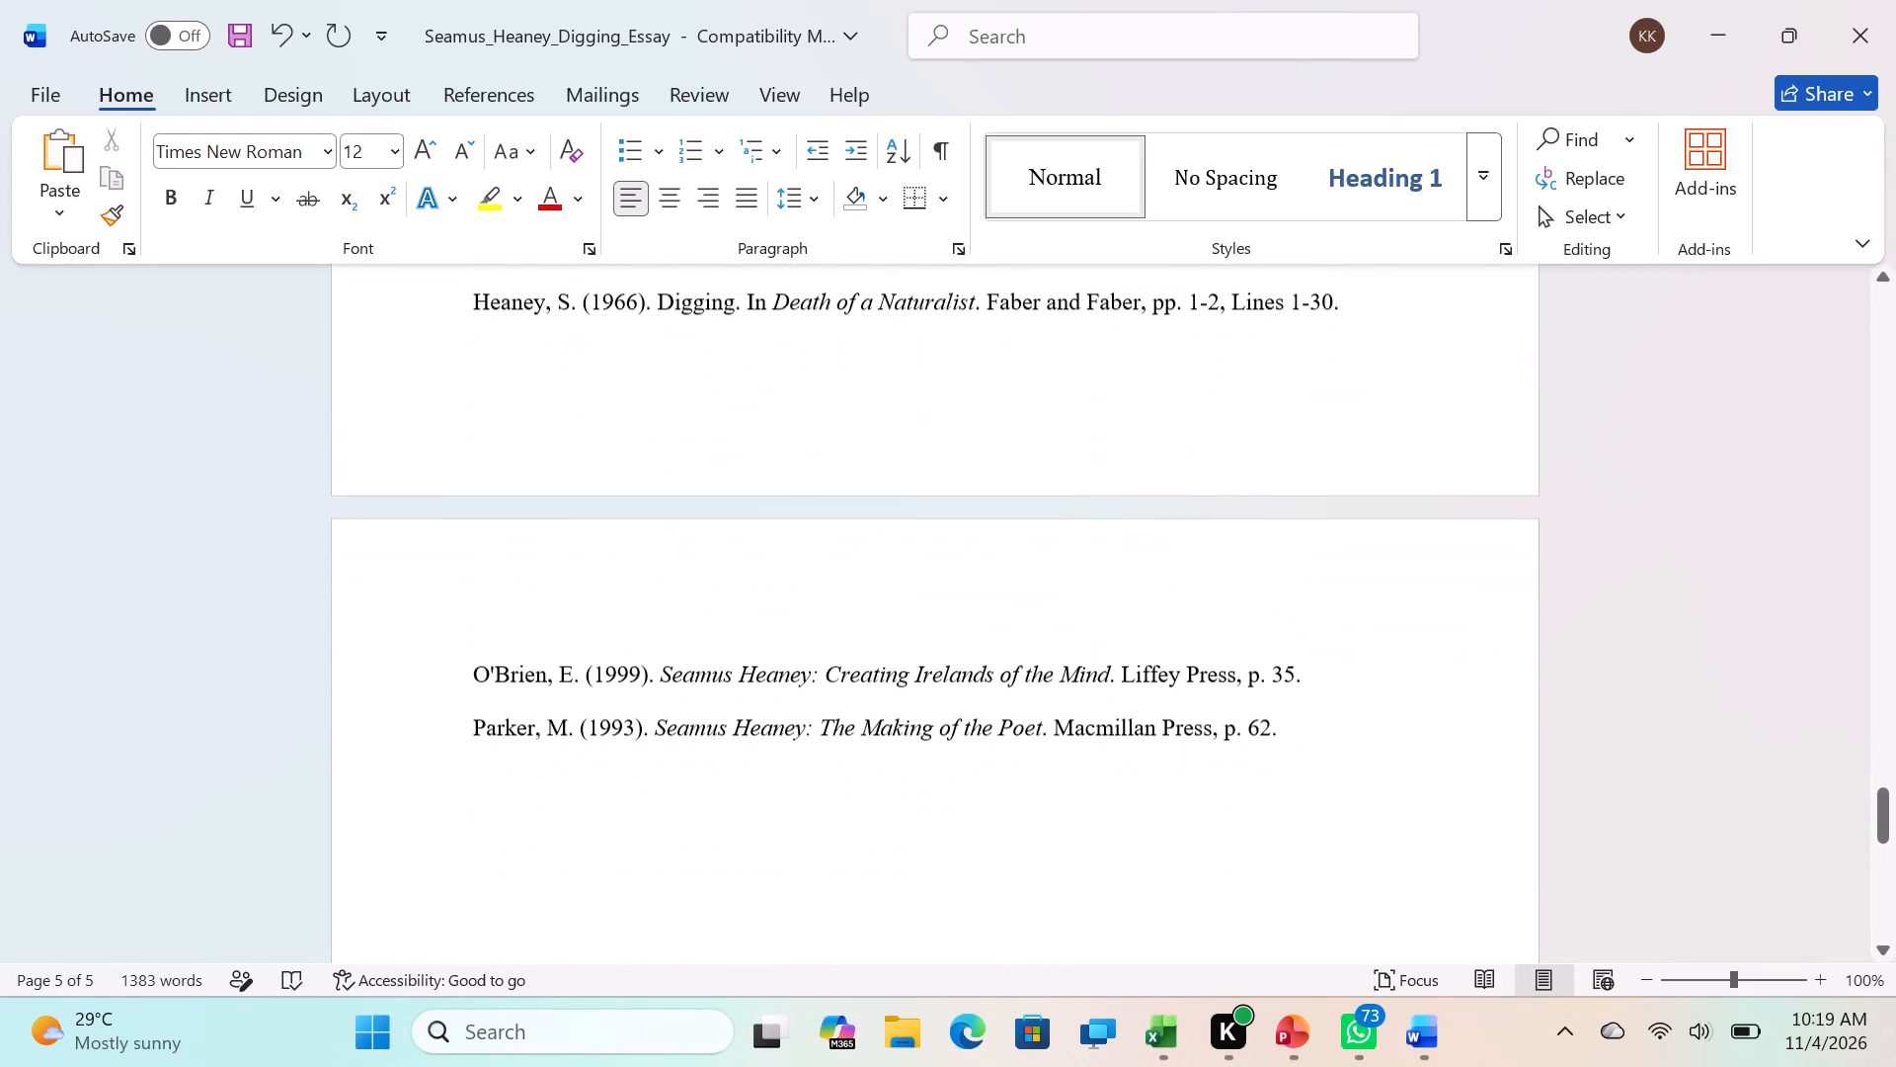
scroll(496, 653, up, 2)
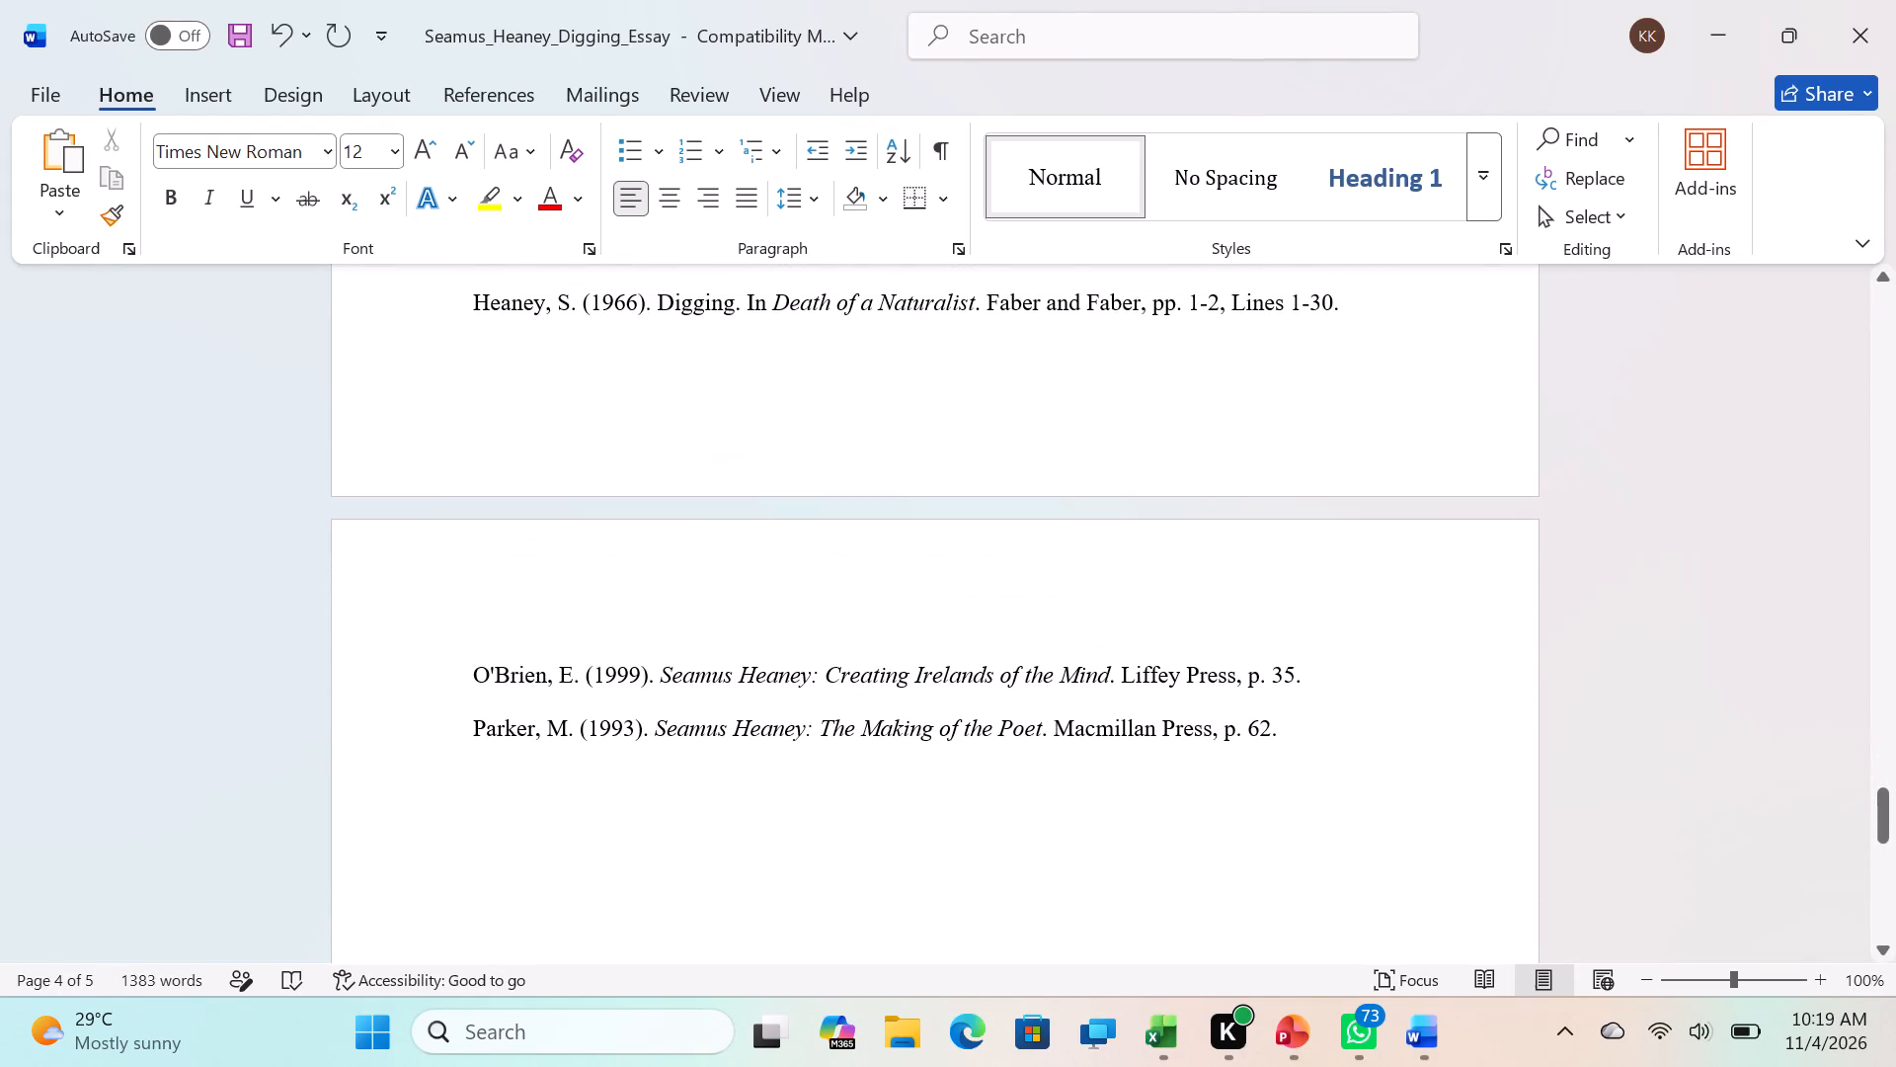
Look back through the essay from the references up to the Enjambment subsection.
scroll(496, 653, up, 2)
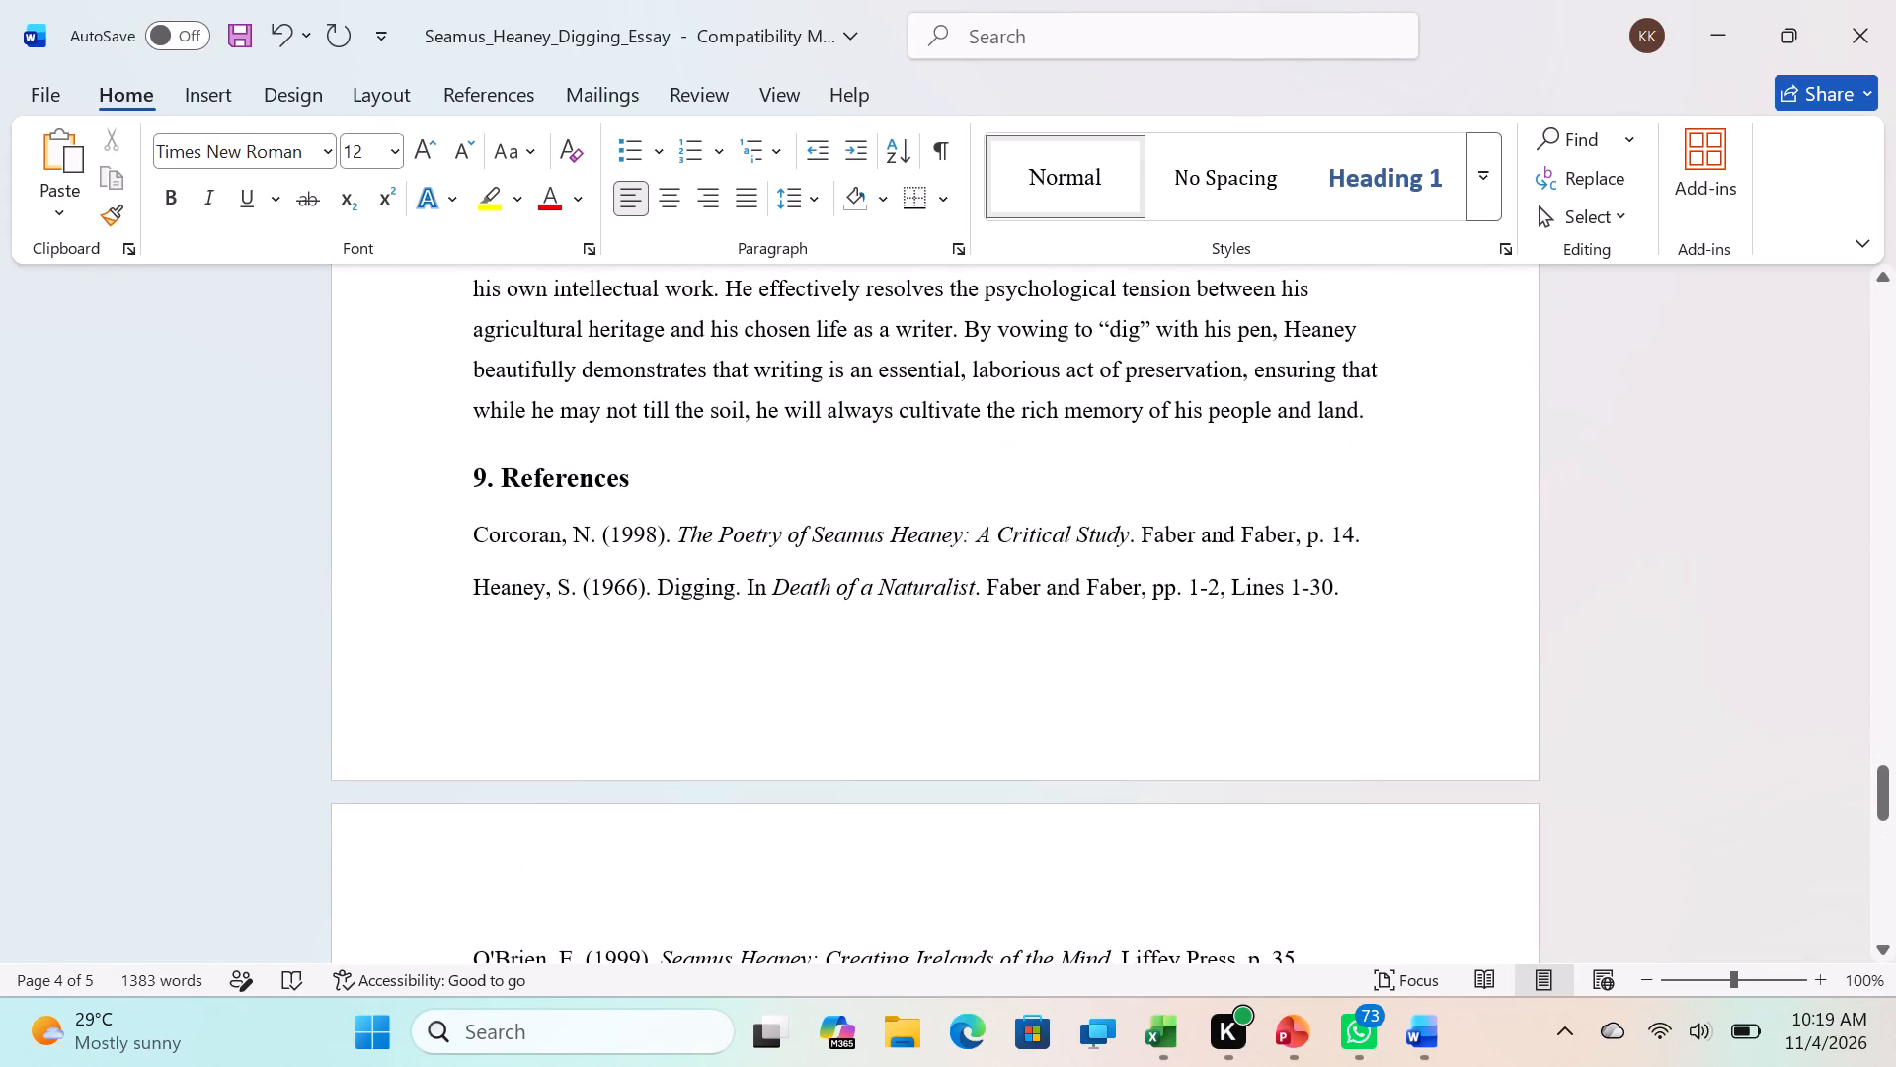
scroll(496, 653, up, 2)
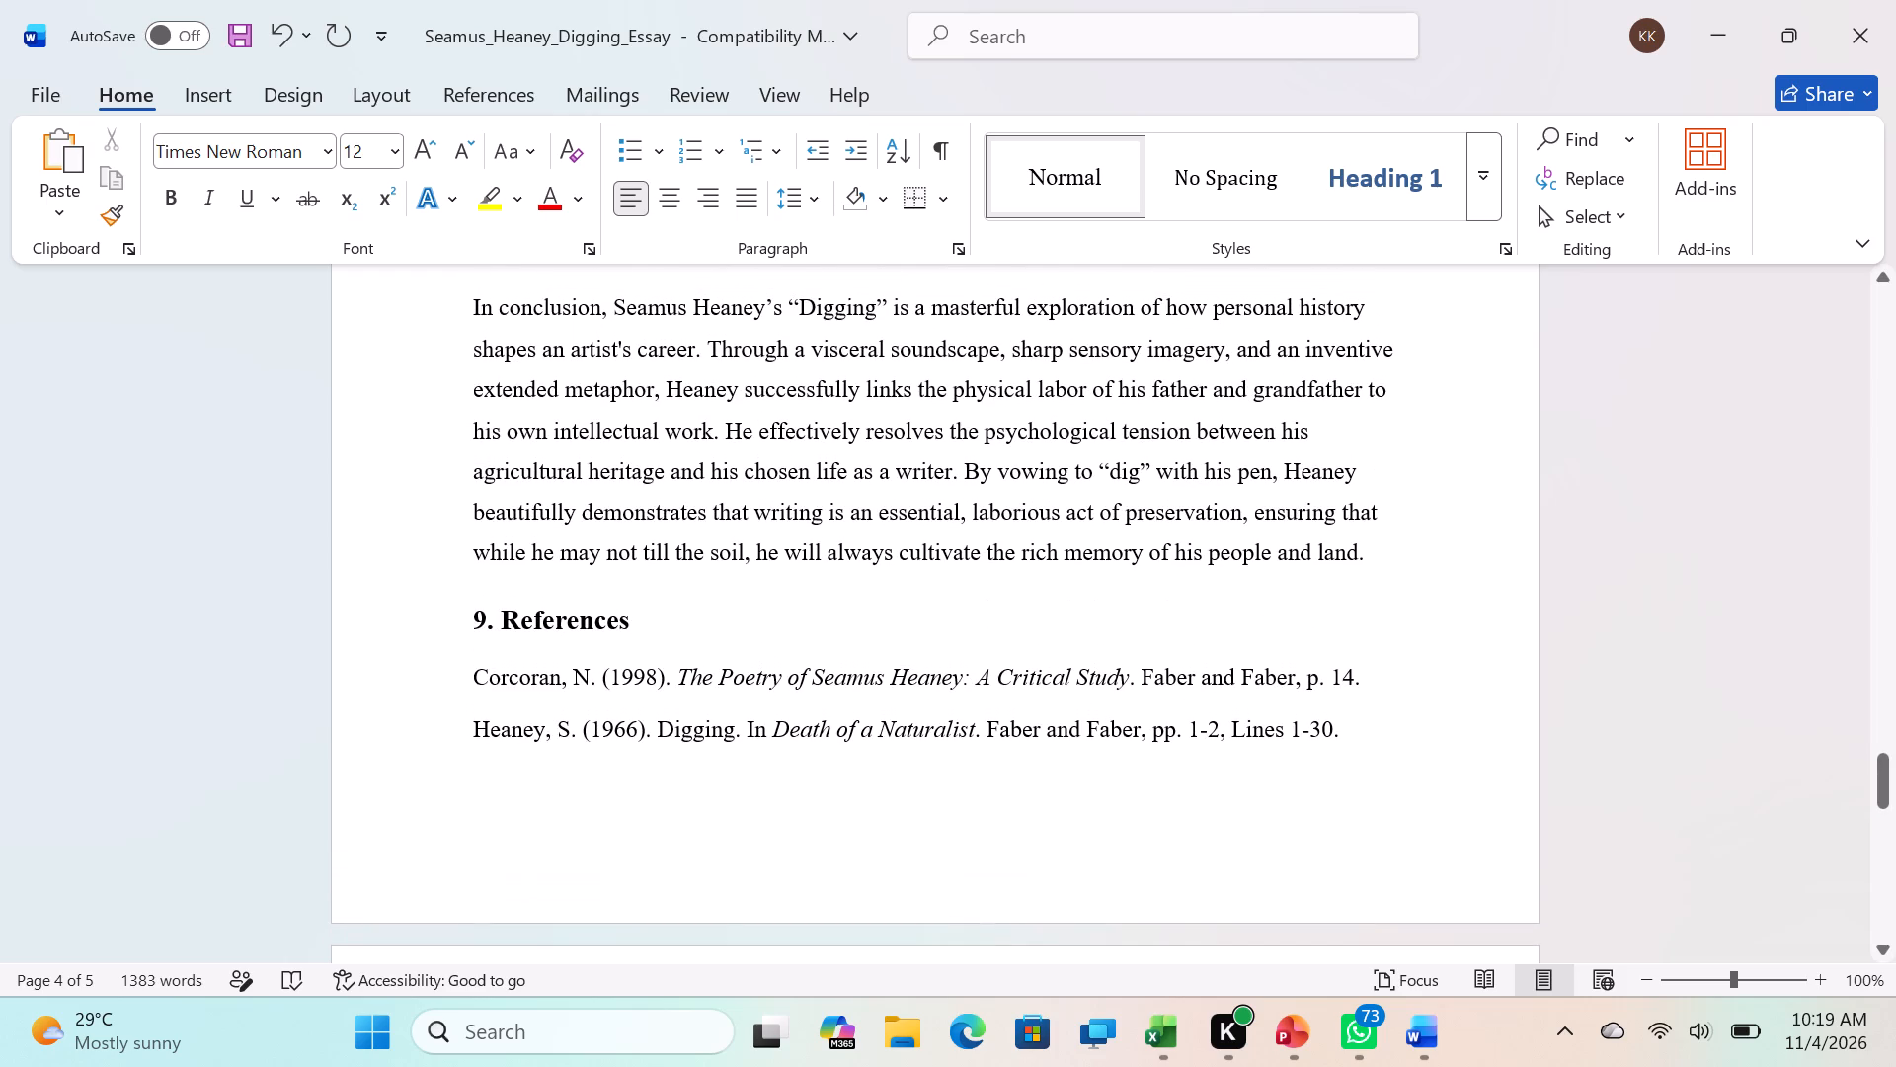
scroll(496, 653, up, 1)
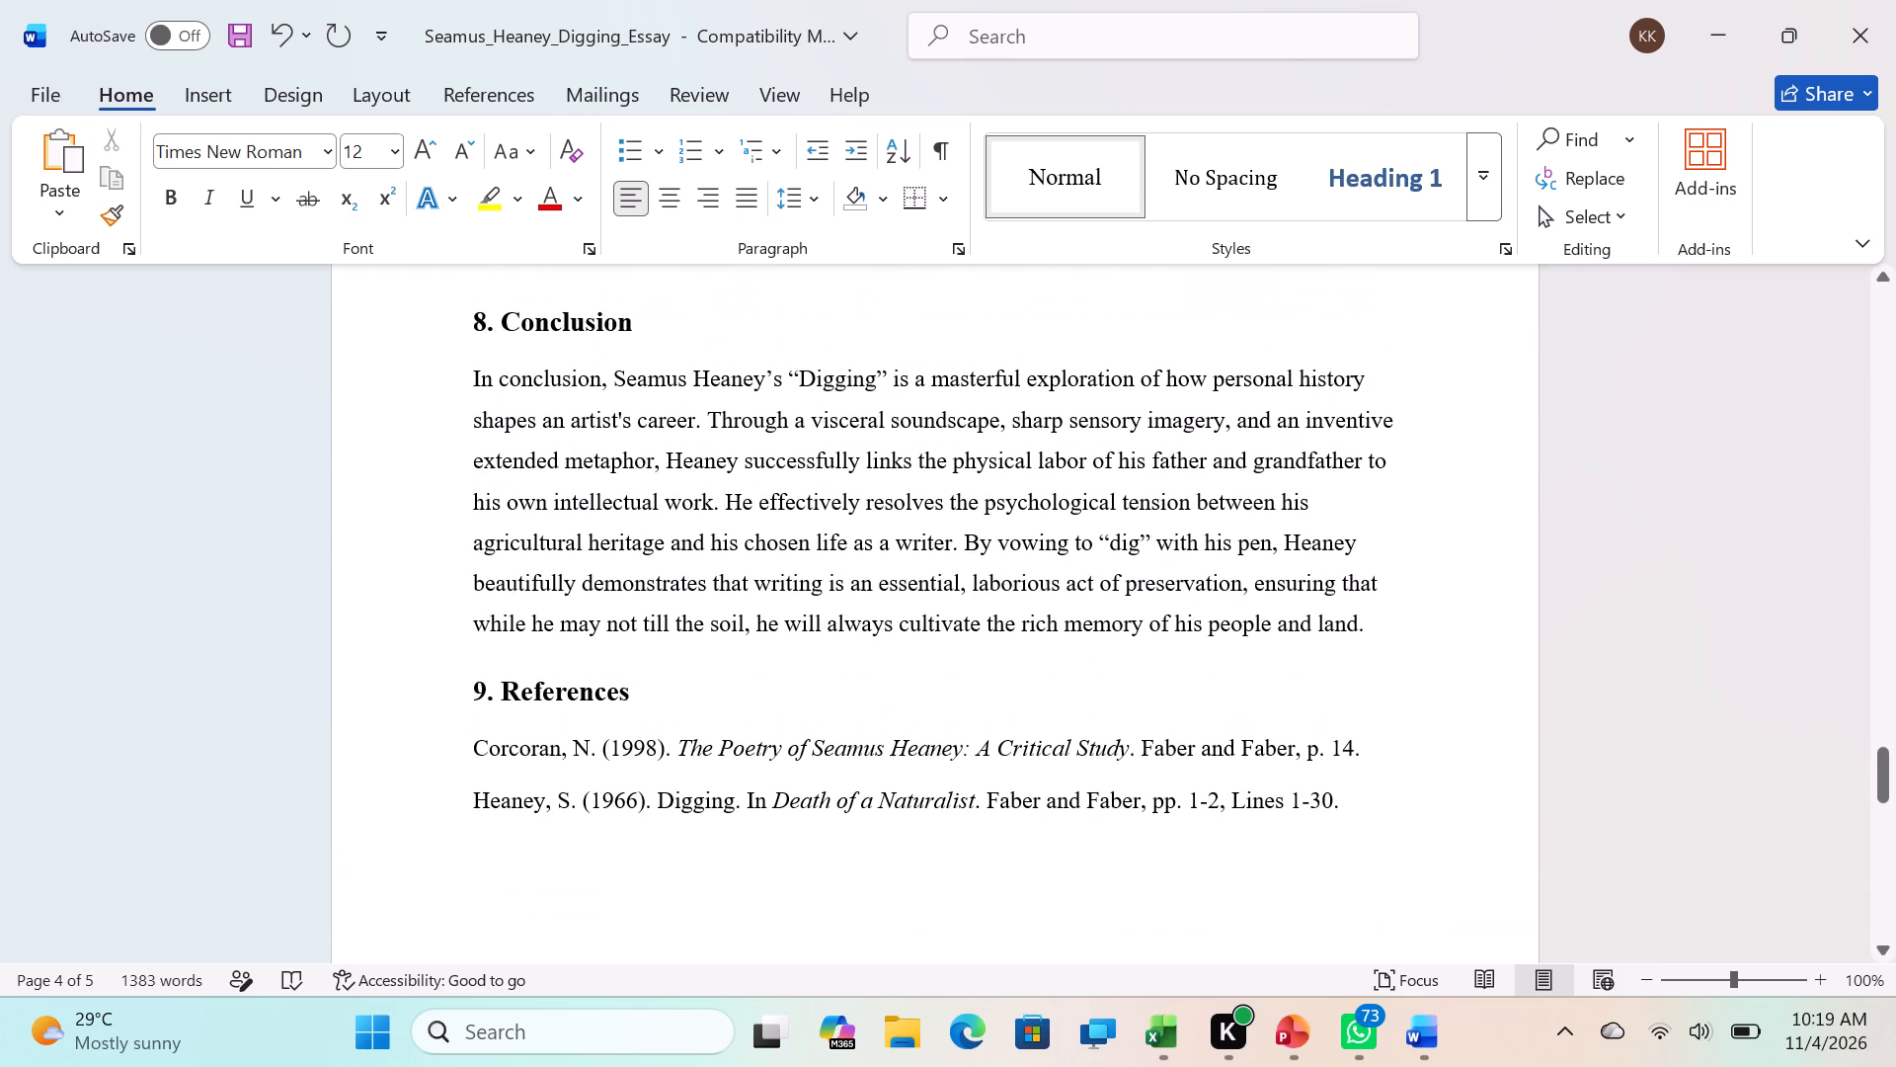
scroll(496, 653, up, 4)
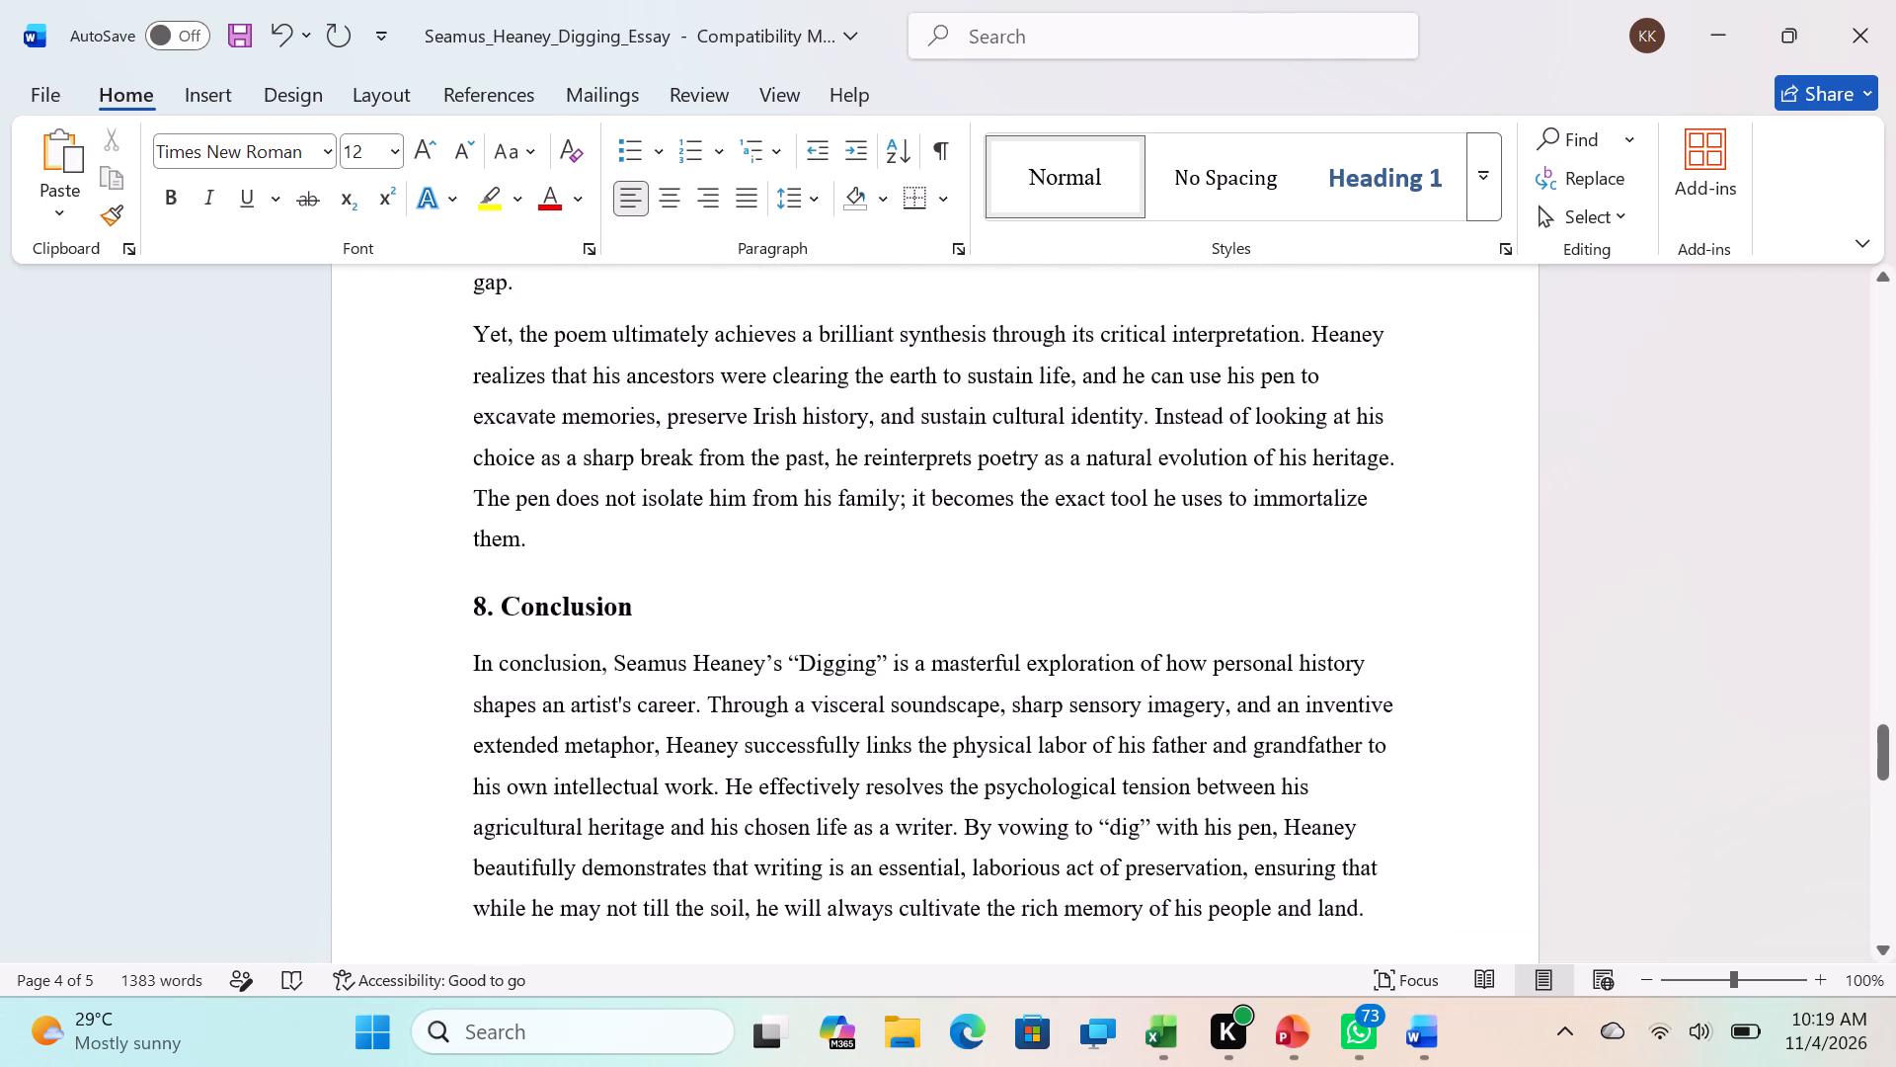
scroll(496, 653, up, 5)
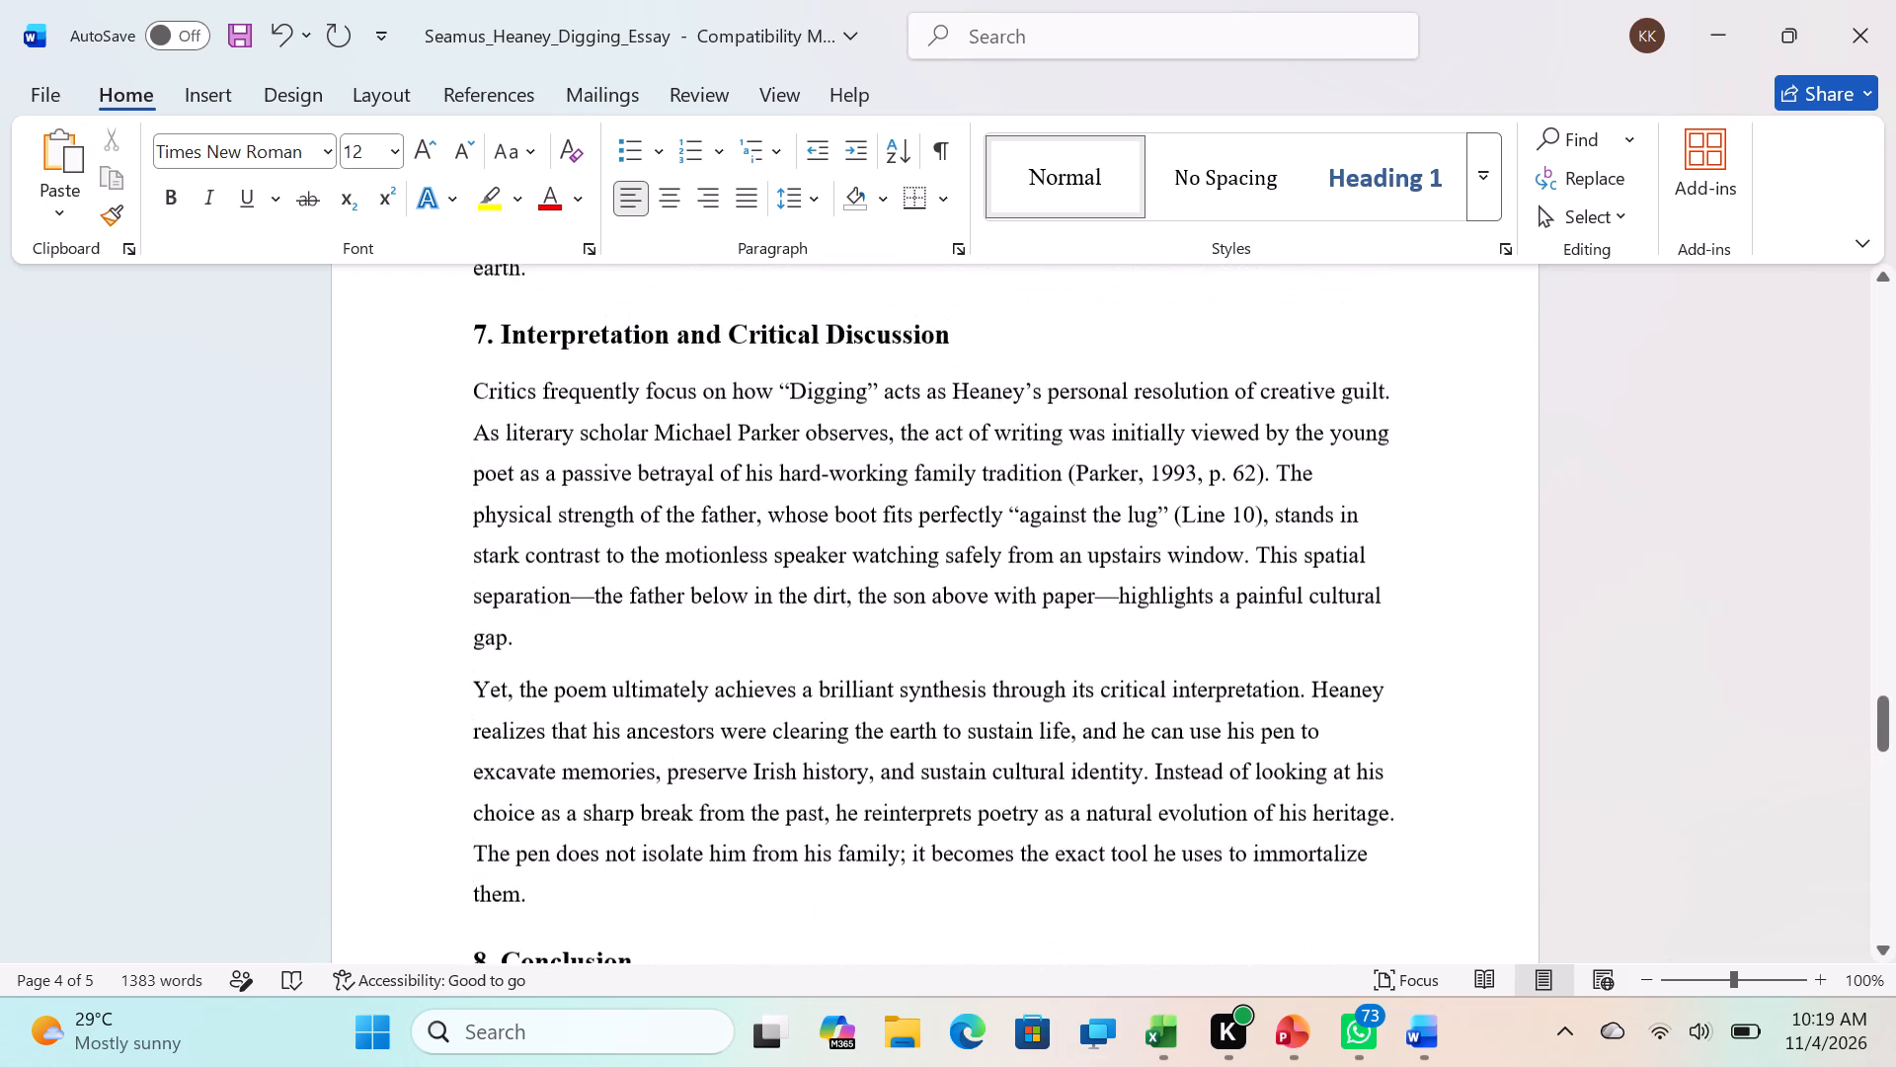
scroll(495, 653, up, 14)
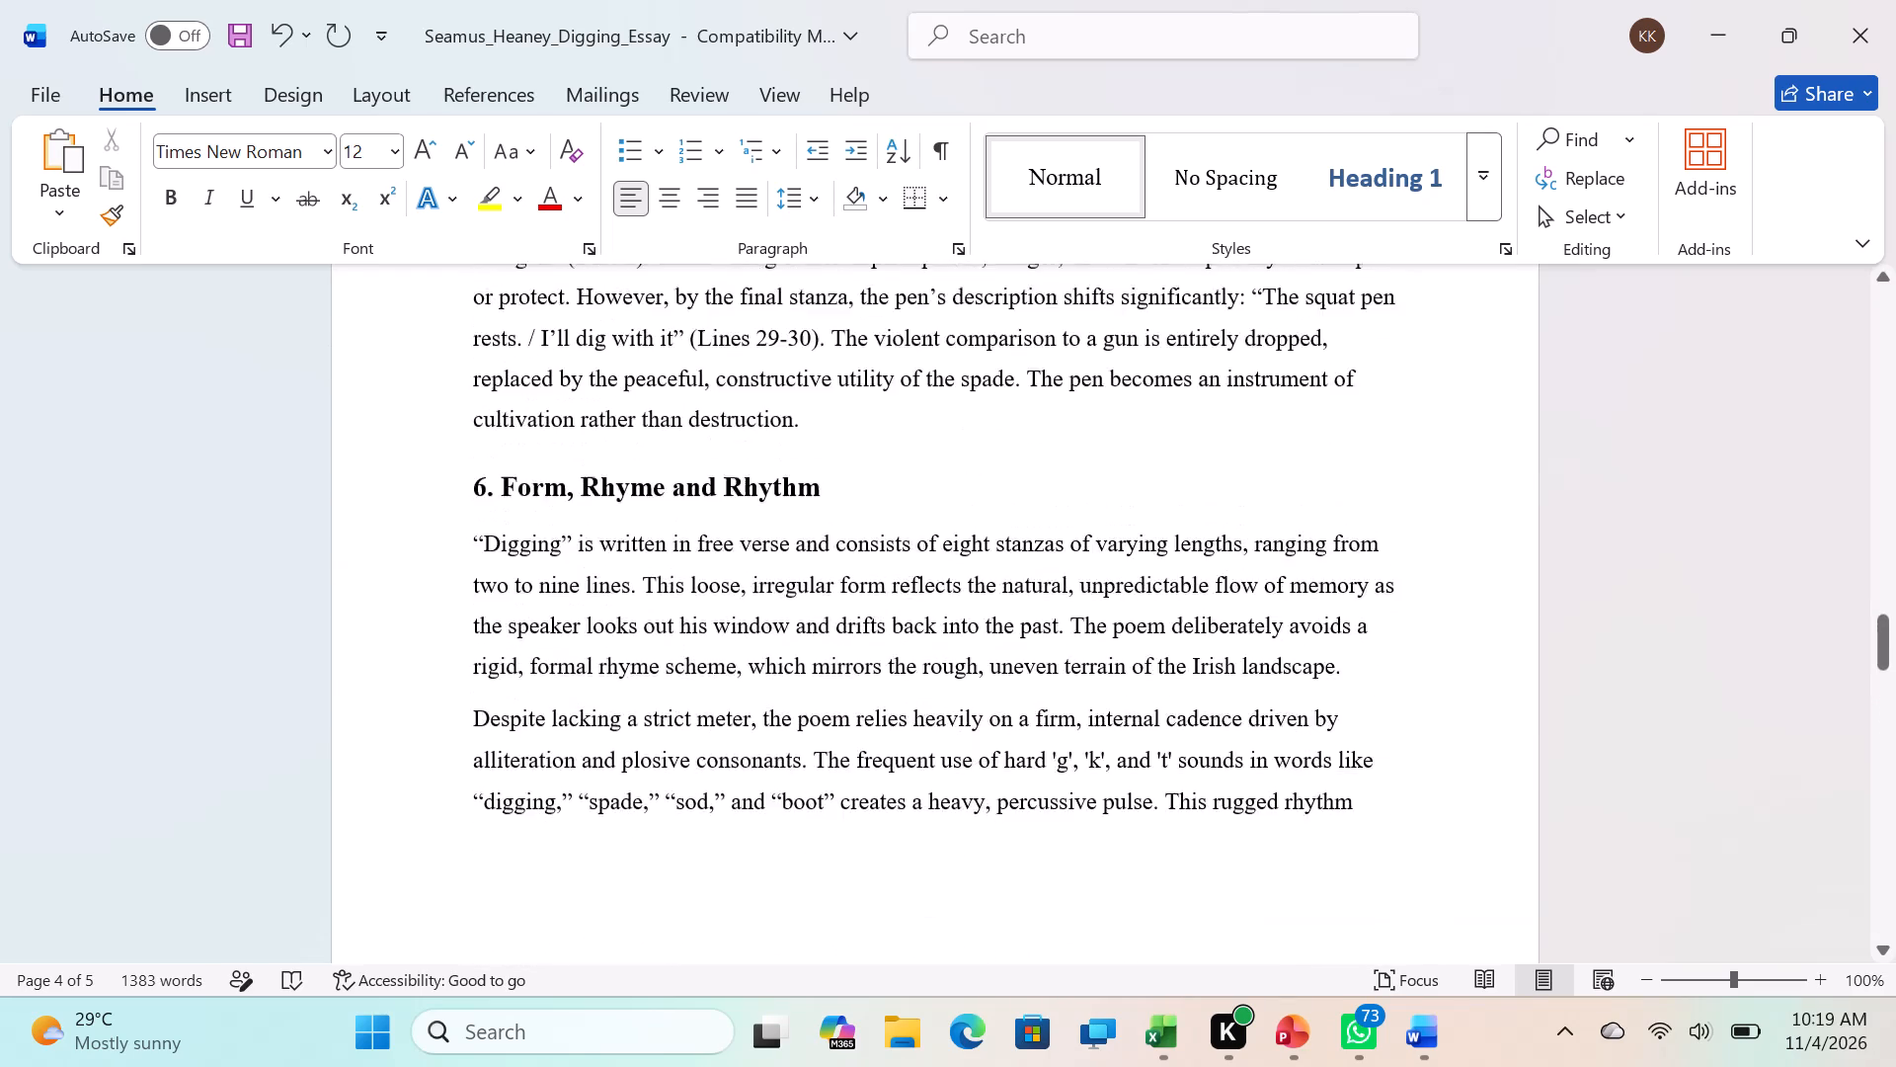
scroll(493, 653, up, 14)
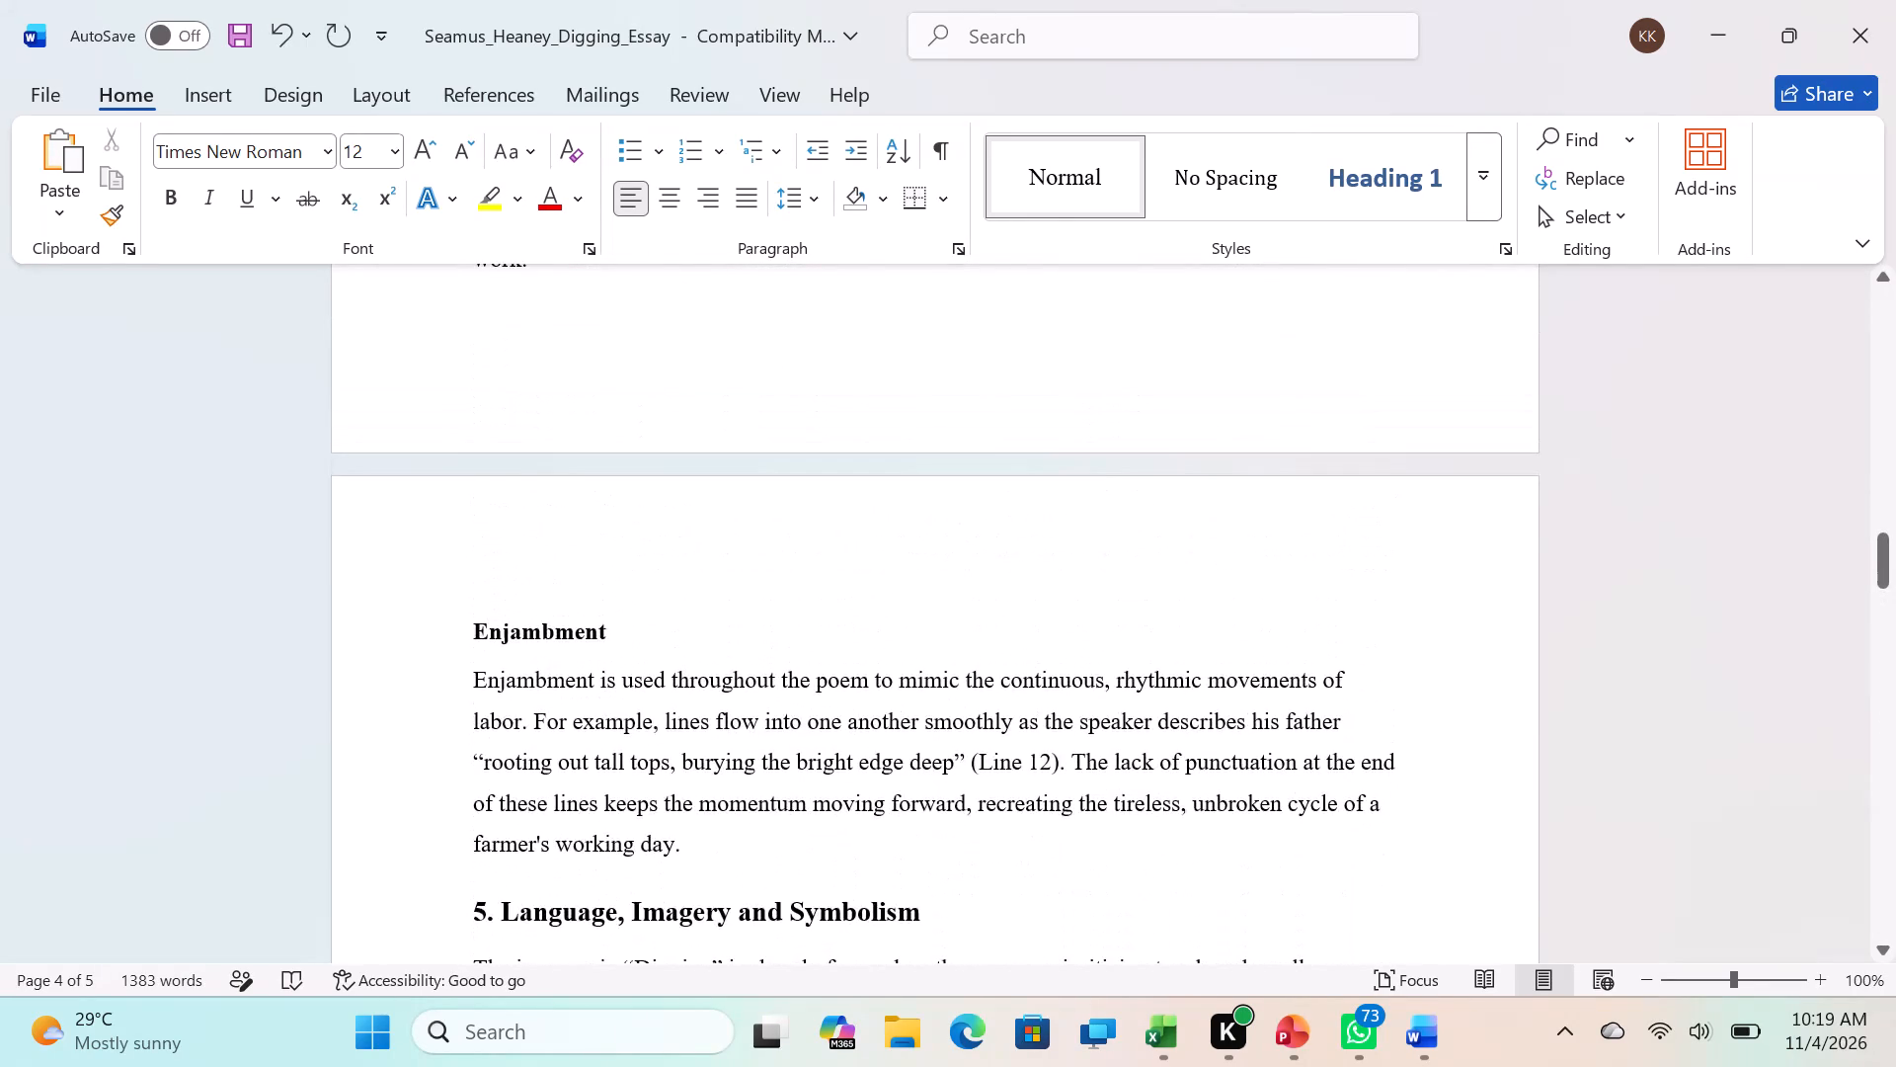
scroll(491, 652, up, 1)
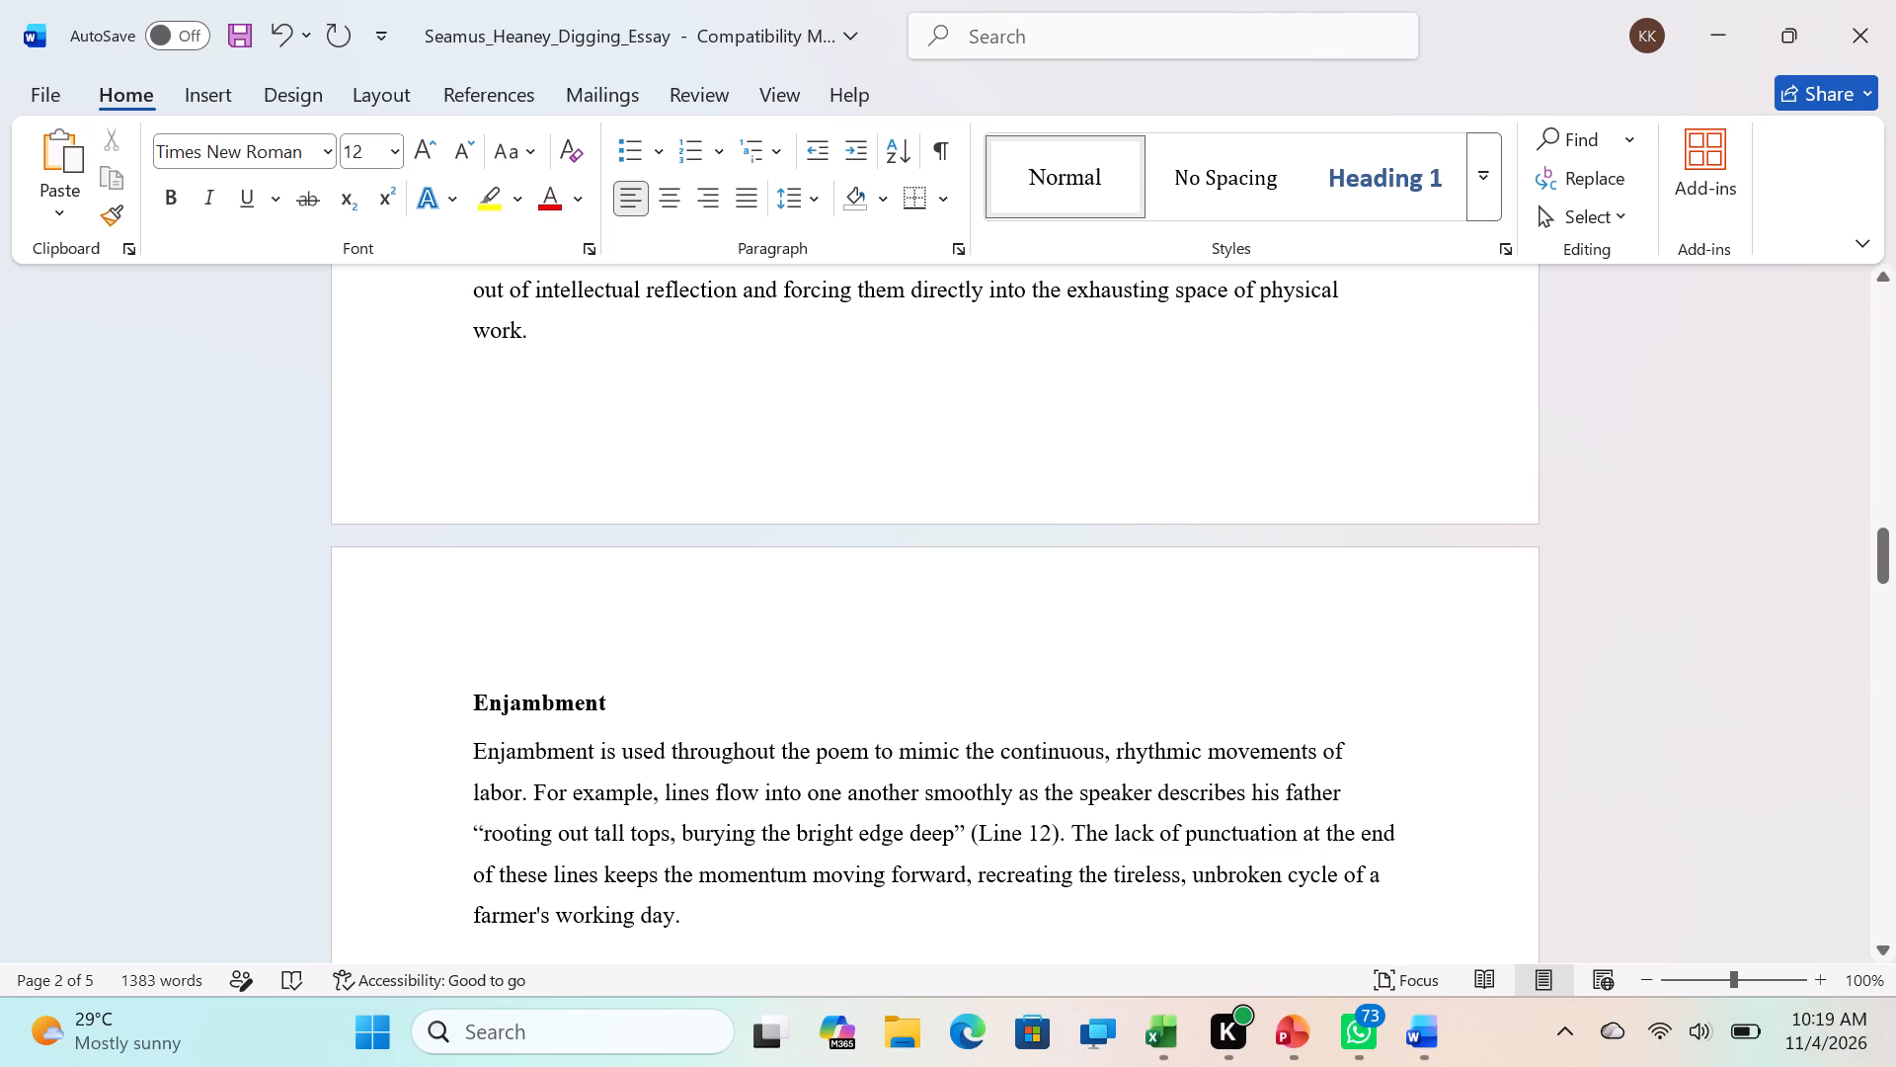
Reread the Enjambment paragraph and the paragraphs under "5. Language, Imagery and Symbolism" for wording that needs correction.
scroll(1139, 761, down, 1)
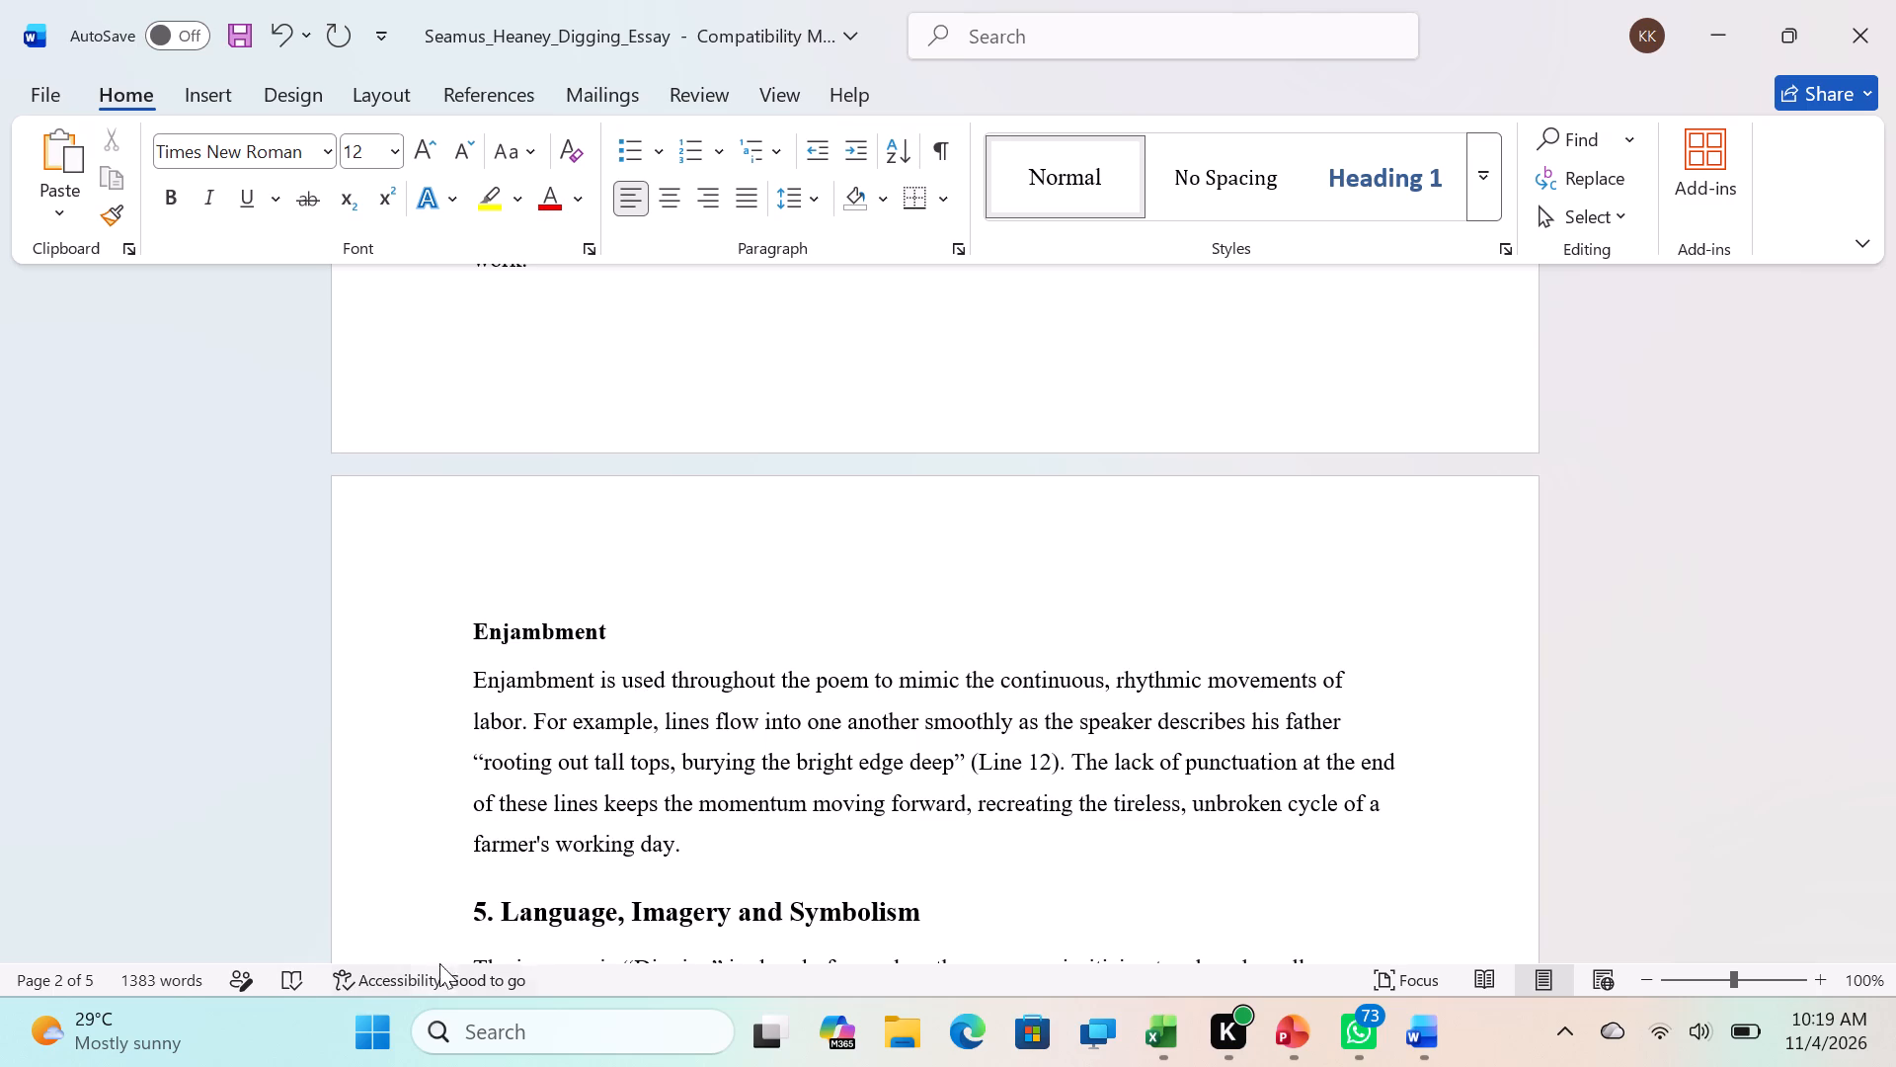
scroll(685, 911, down, 1)
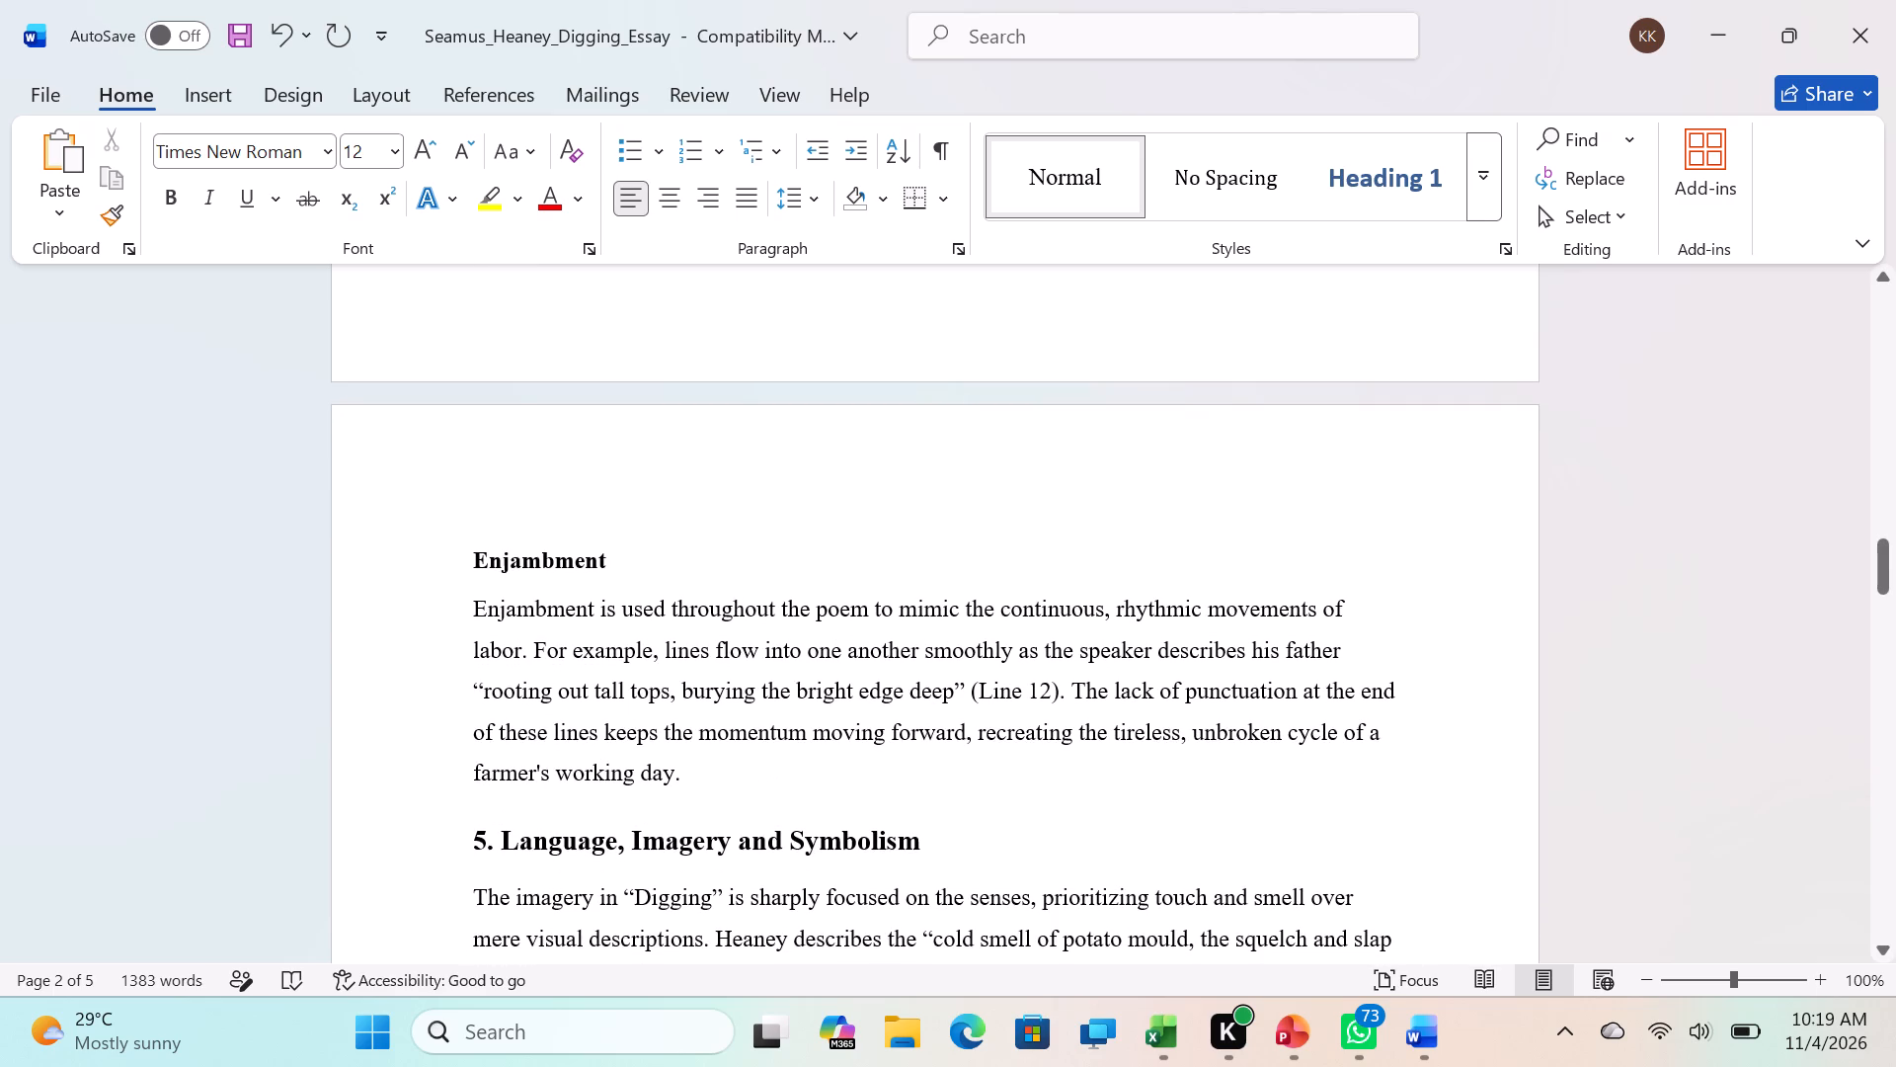
scroll(678, 871, down, 1)
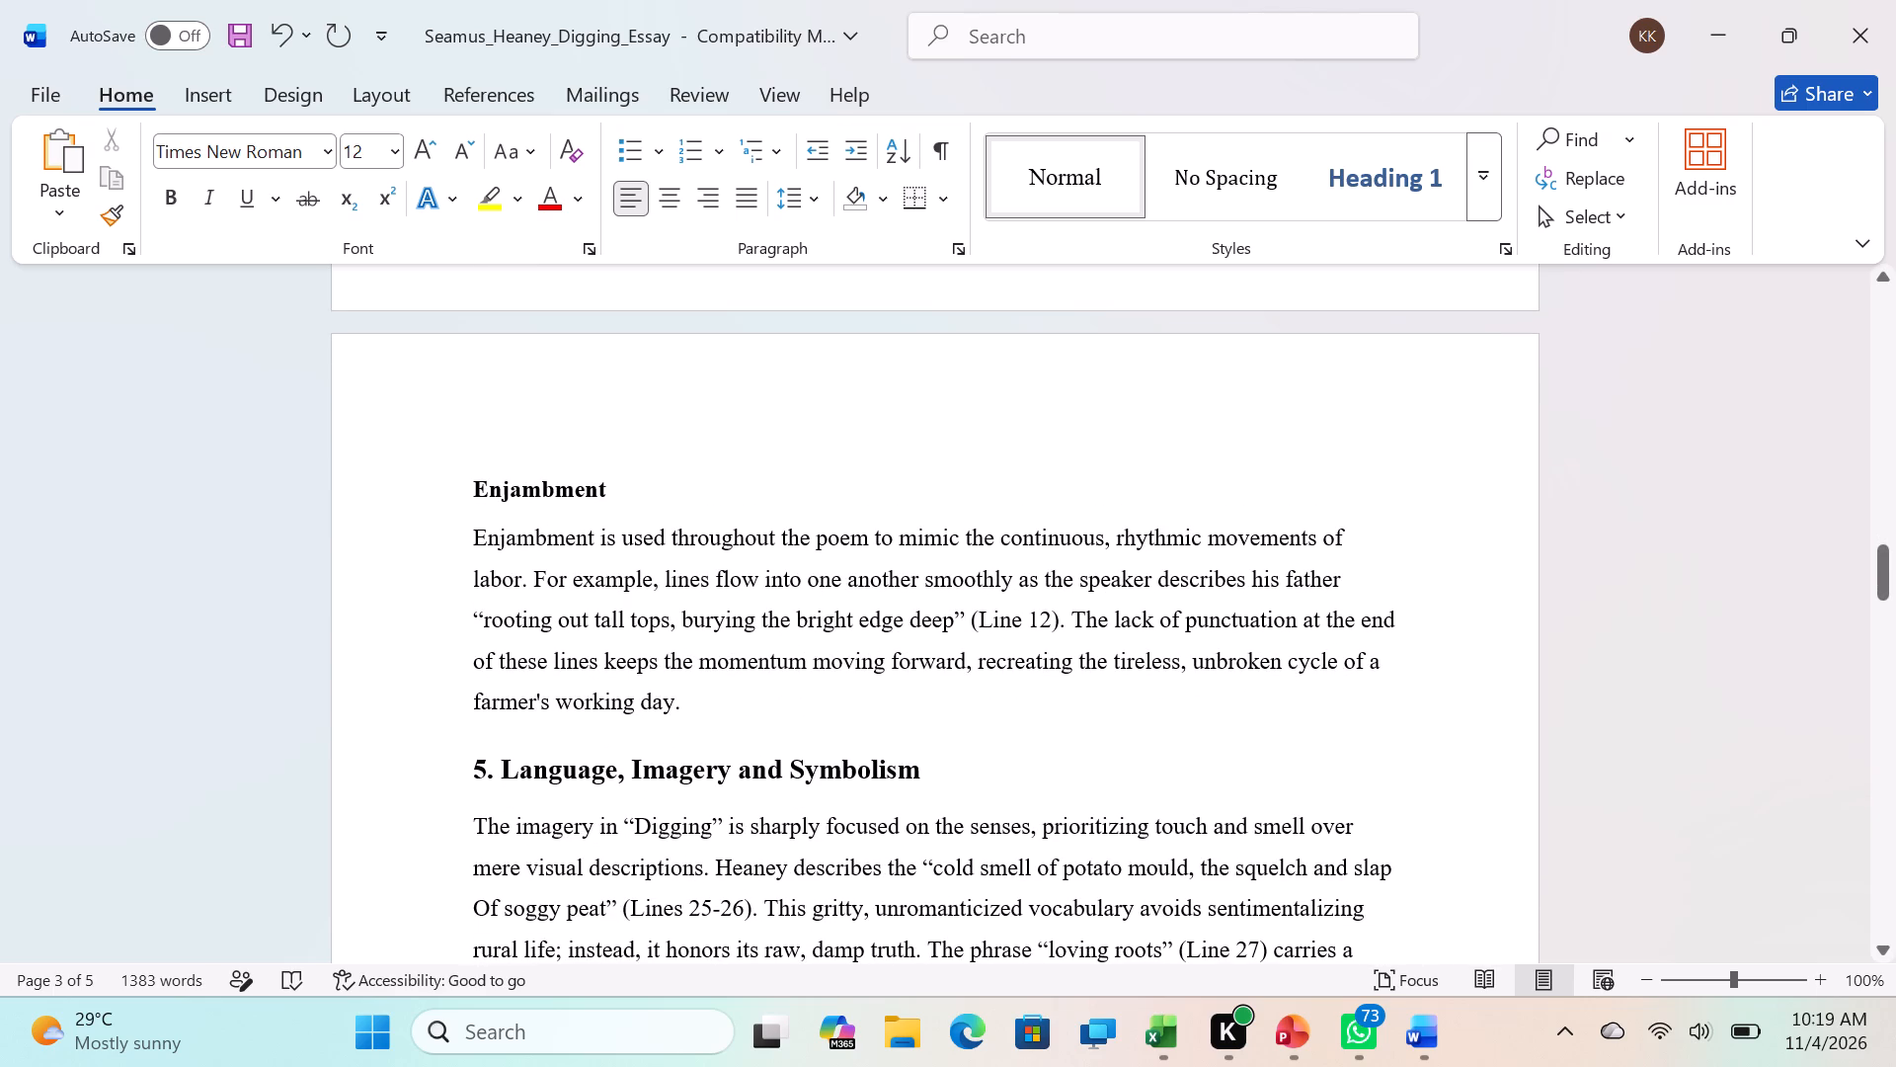
scroll(611, 868, down, 1)
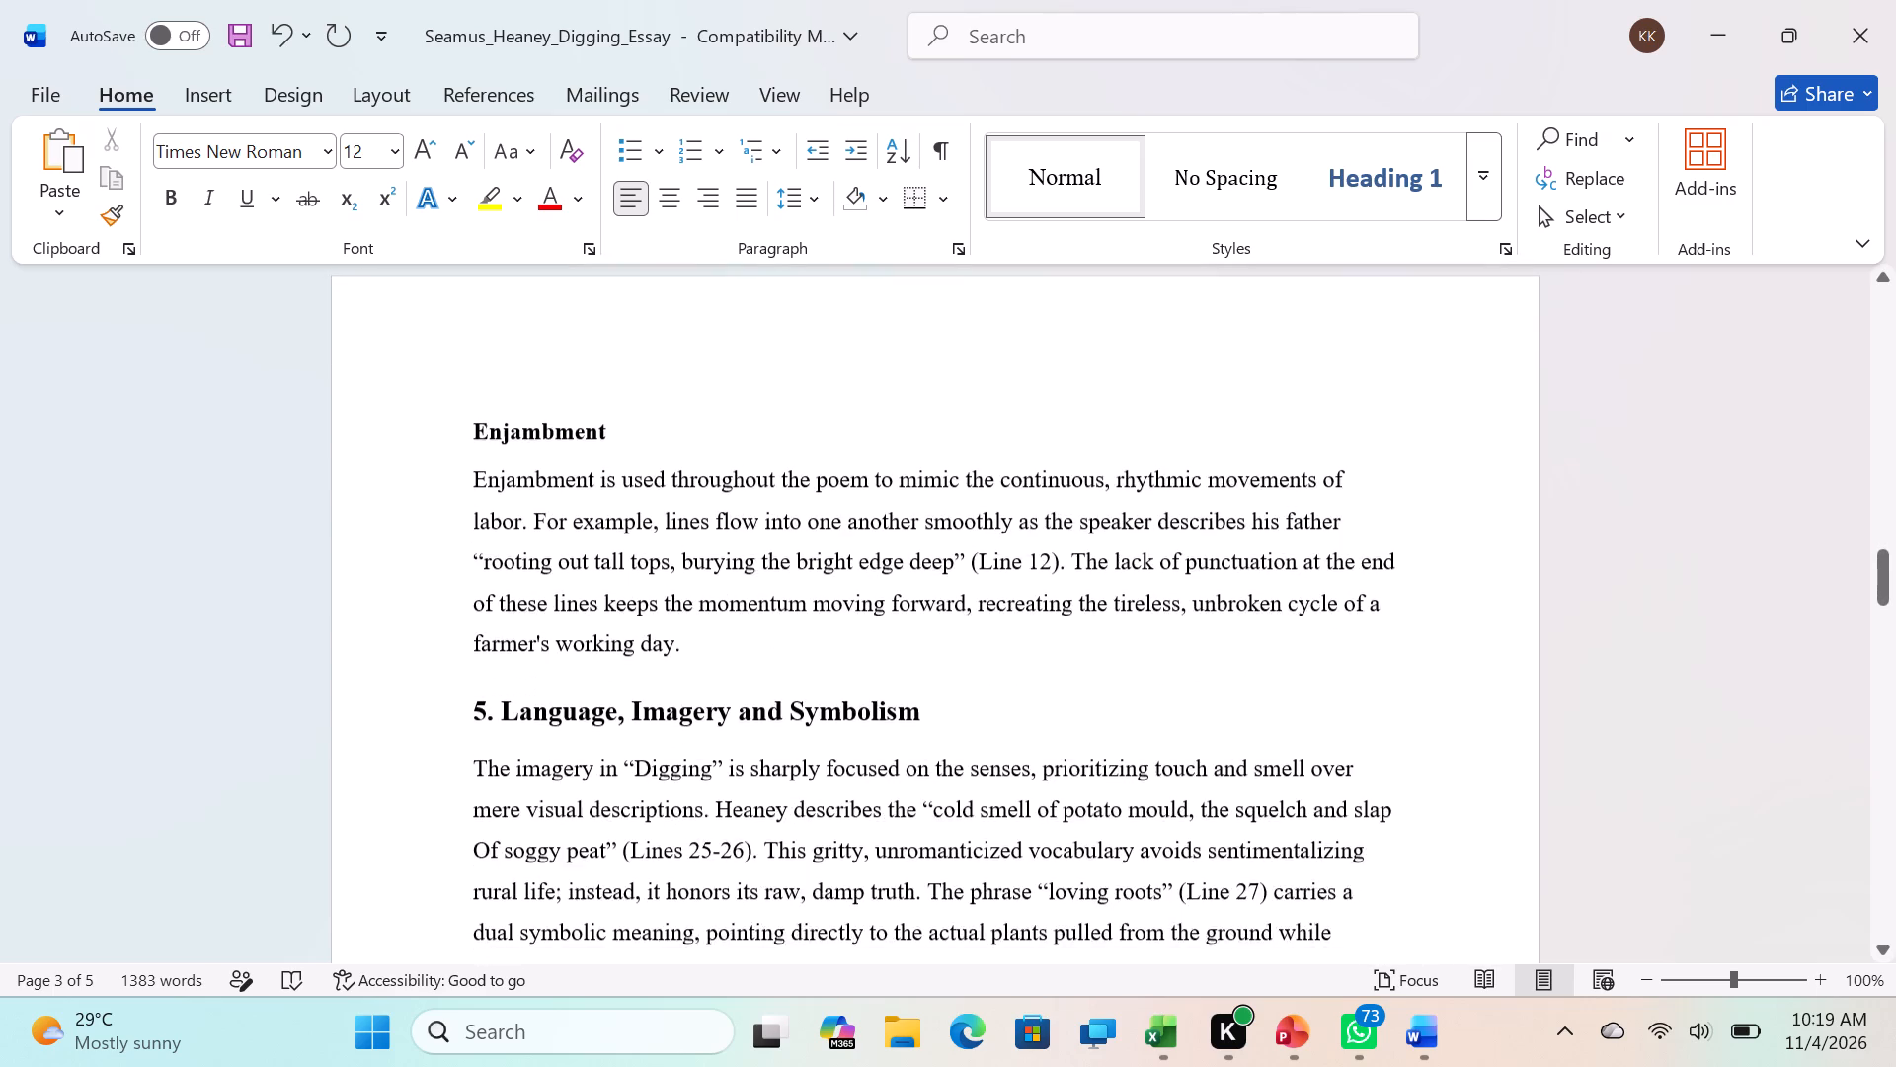
scroll(608, 870, down, 1)
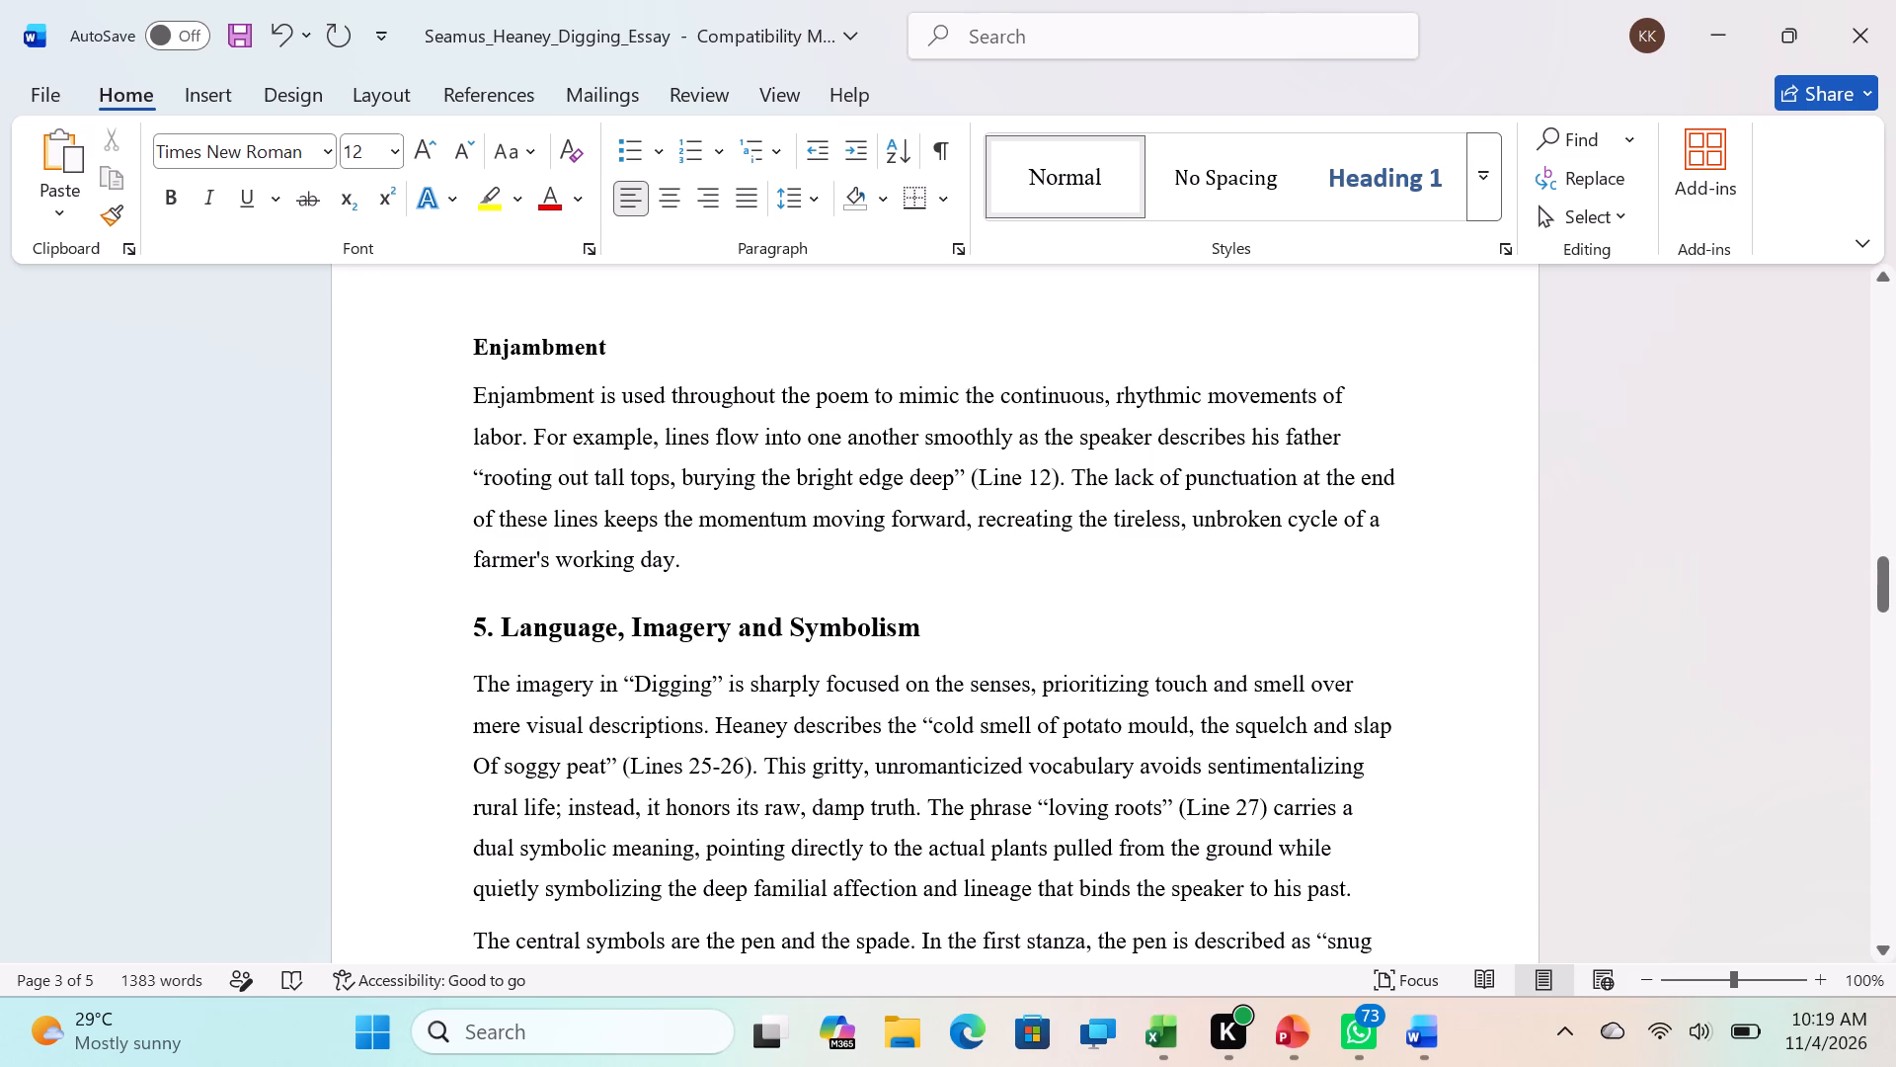
scroll(722, 777, down, 3)
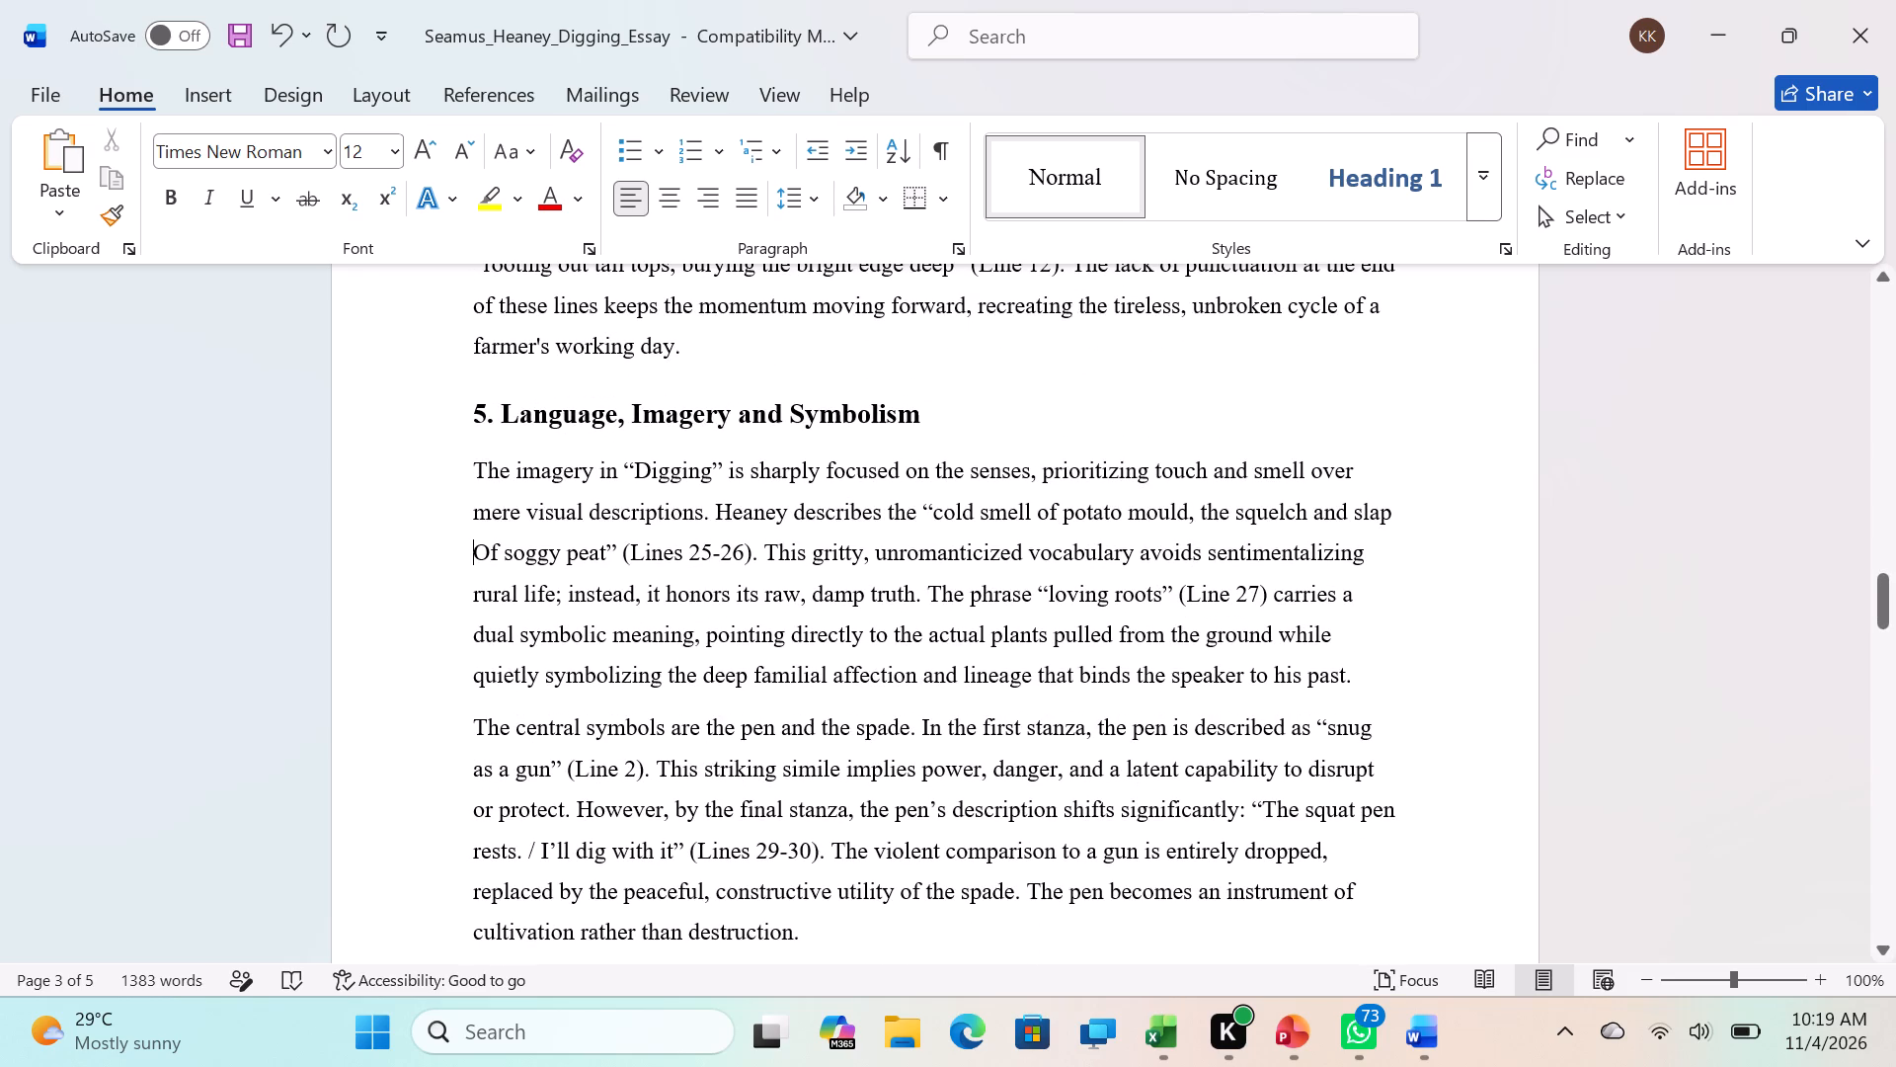
scroll(667, 787, down, 1)
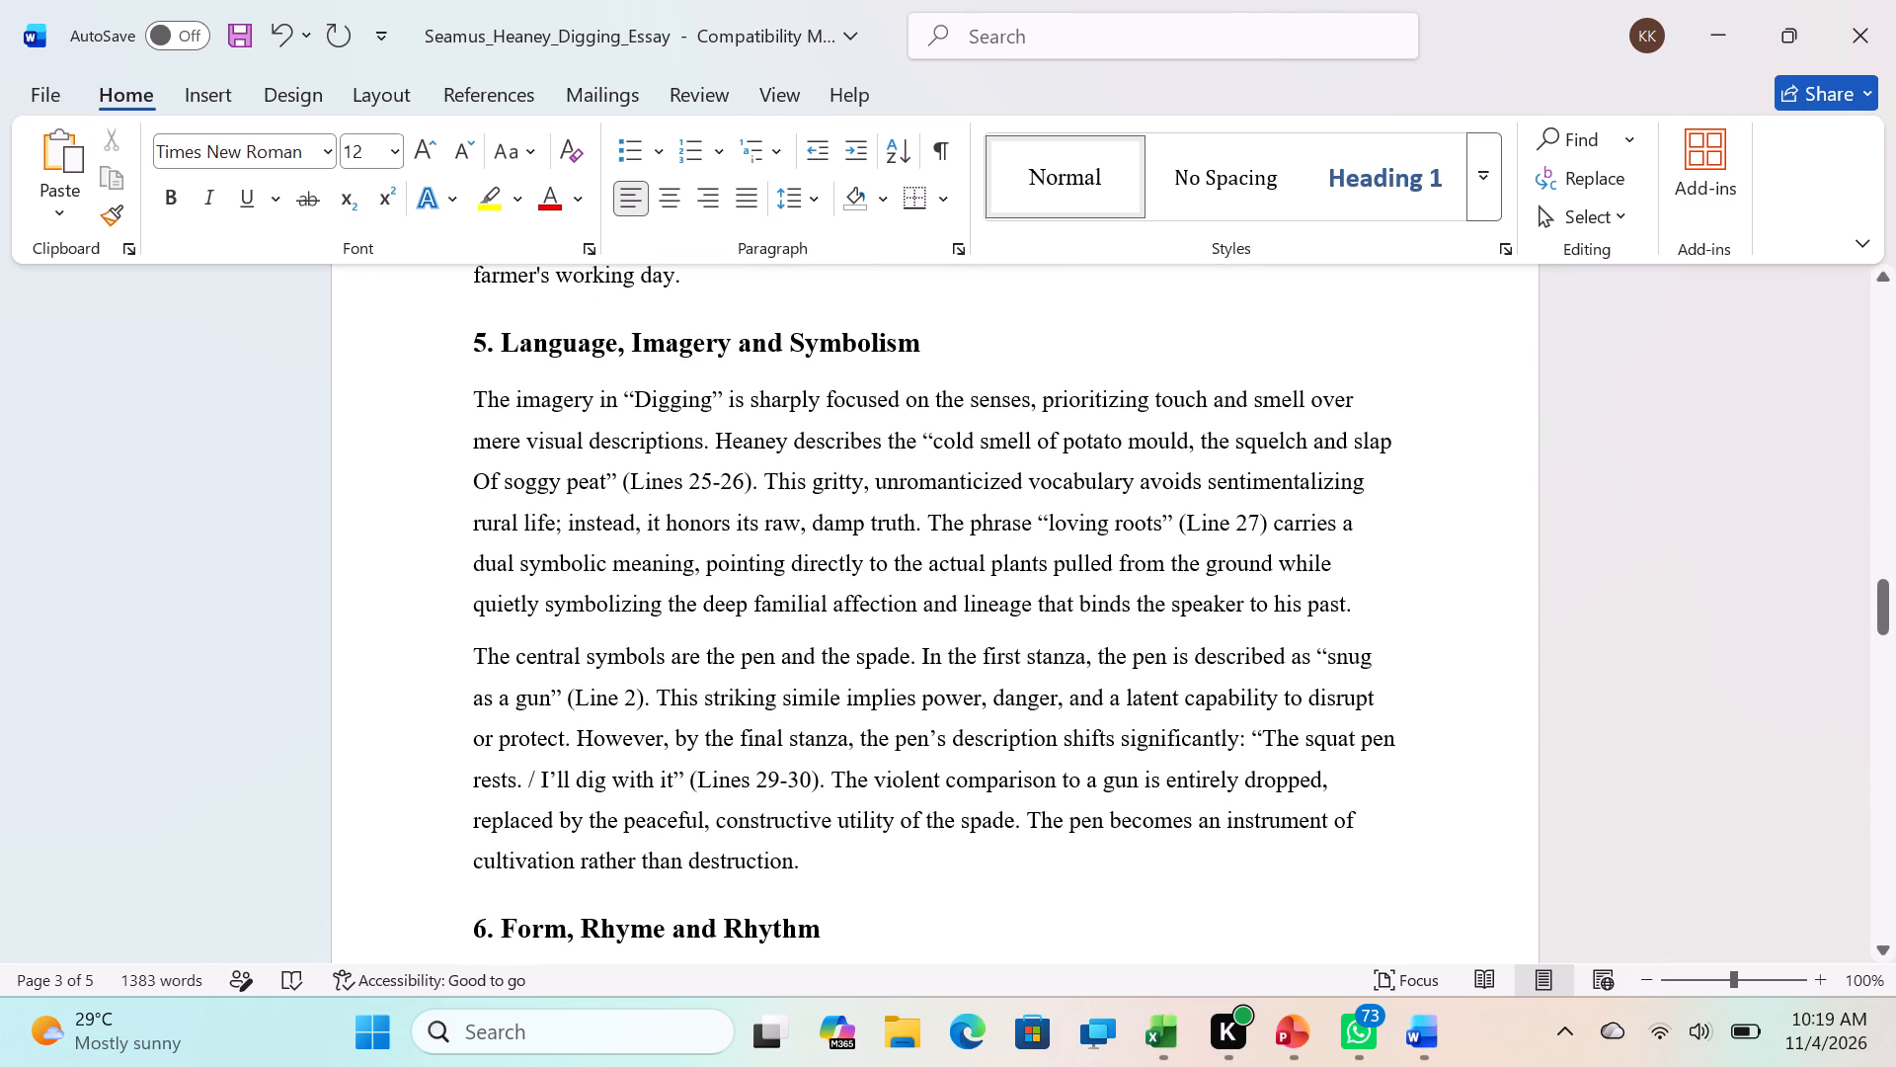
scroll(637, 780, down, 1)
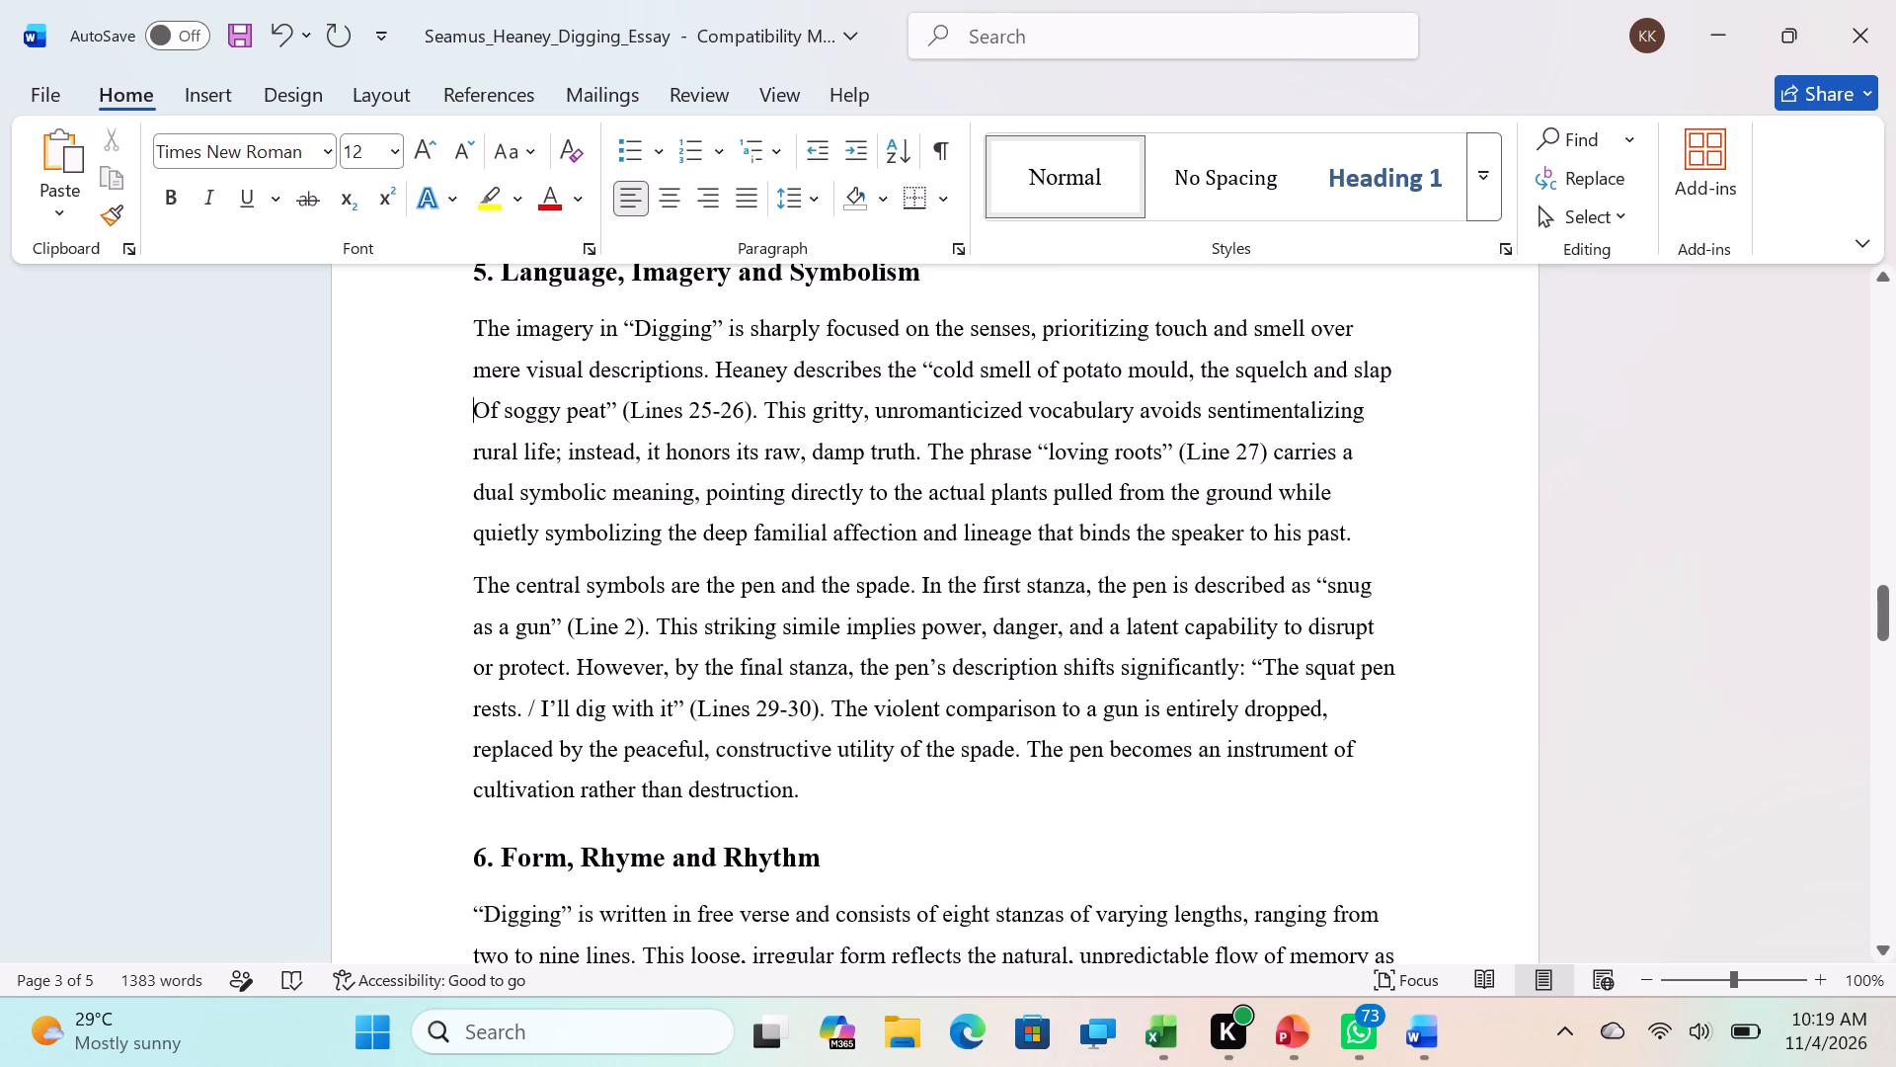
scroll(623, 787, down, 1)
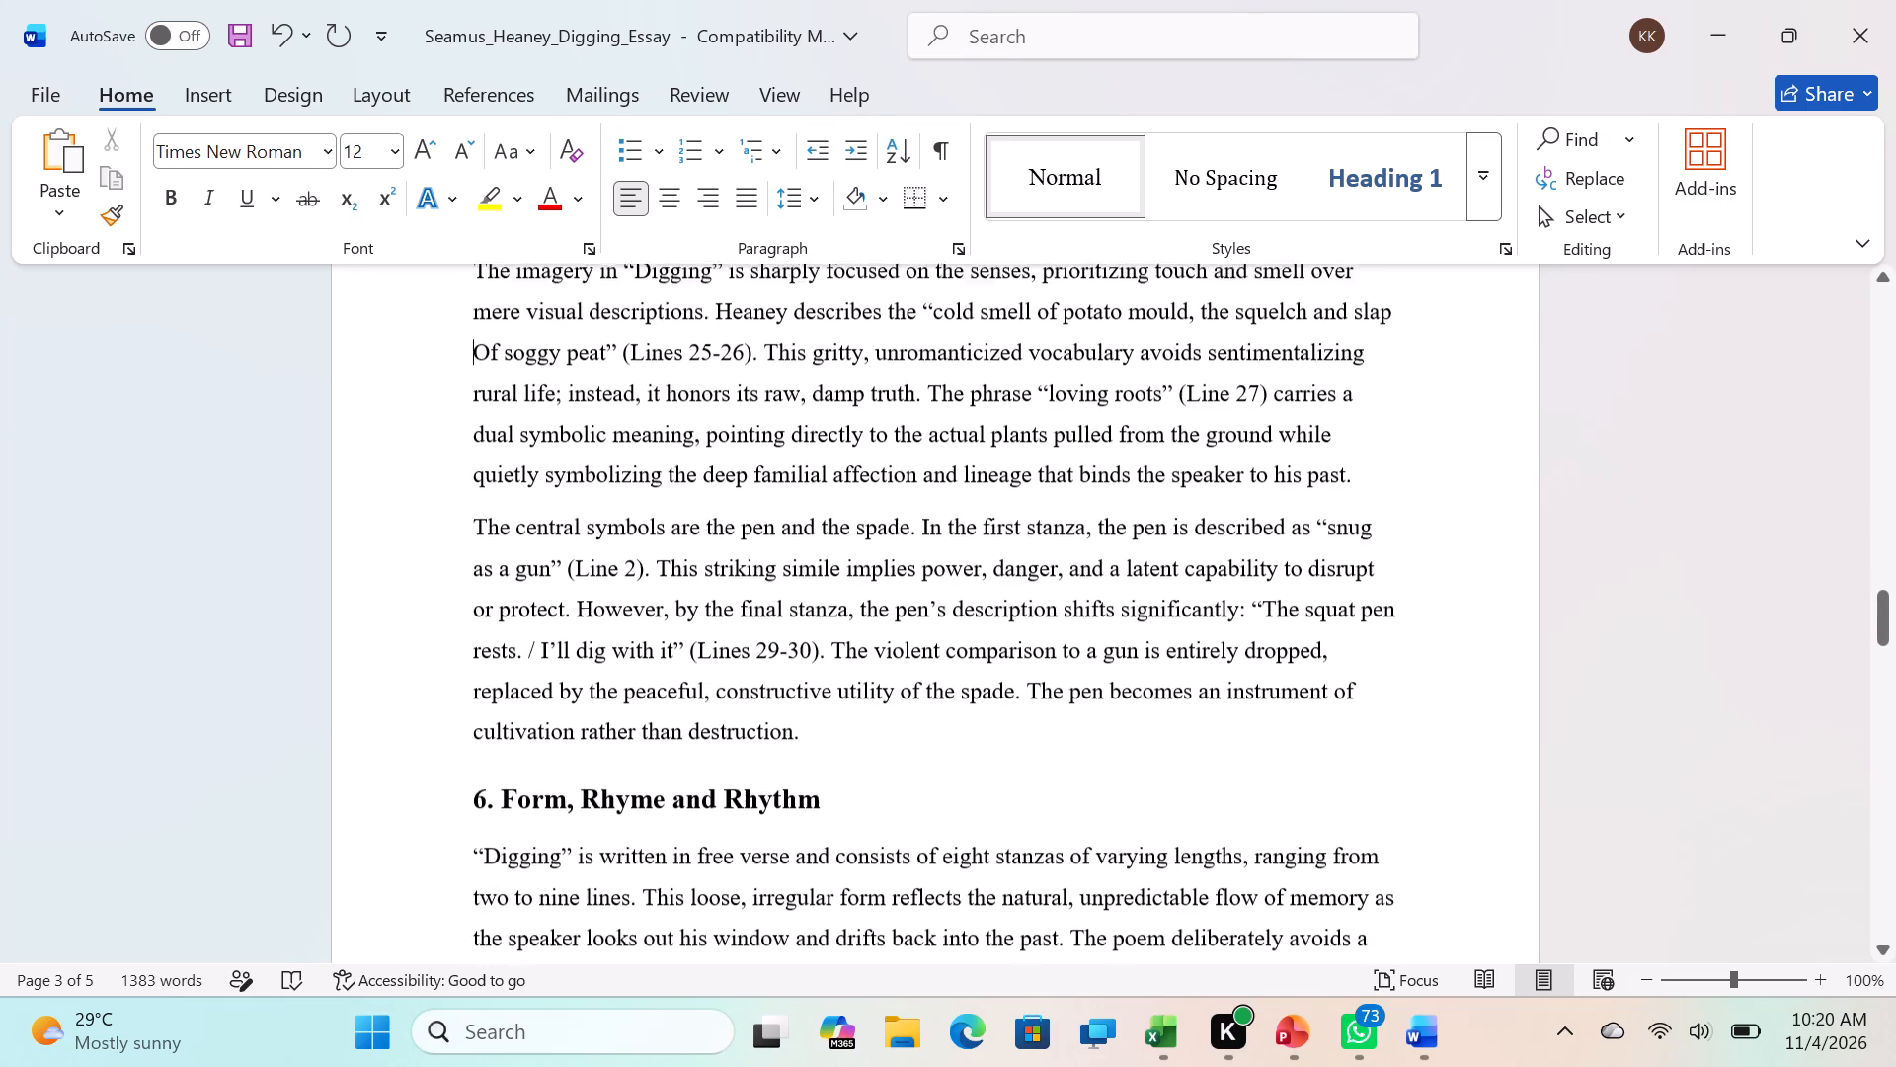
scroll(623, 787, up, 2)
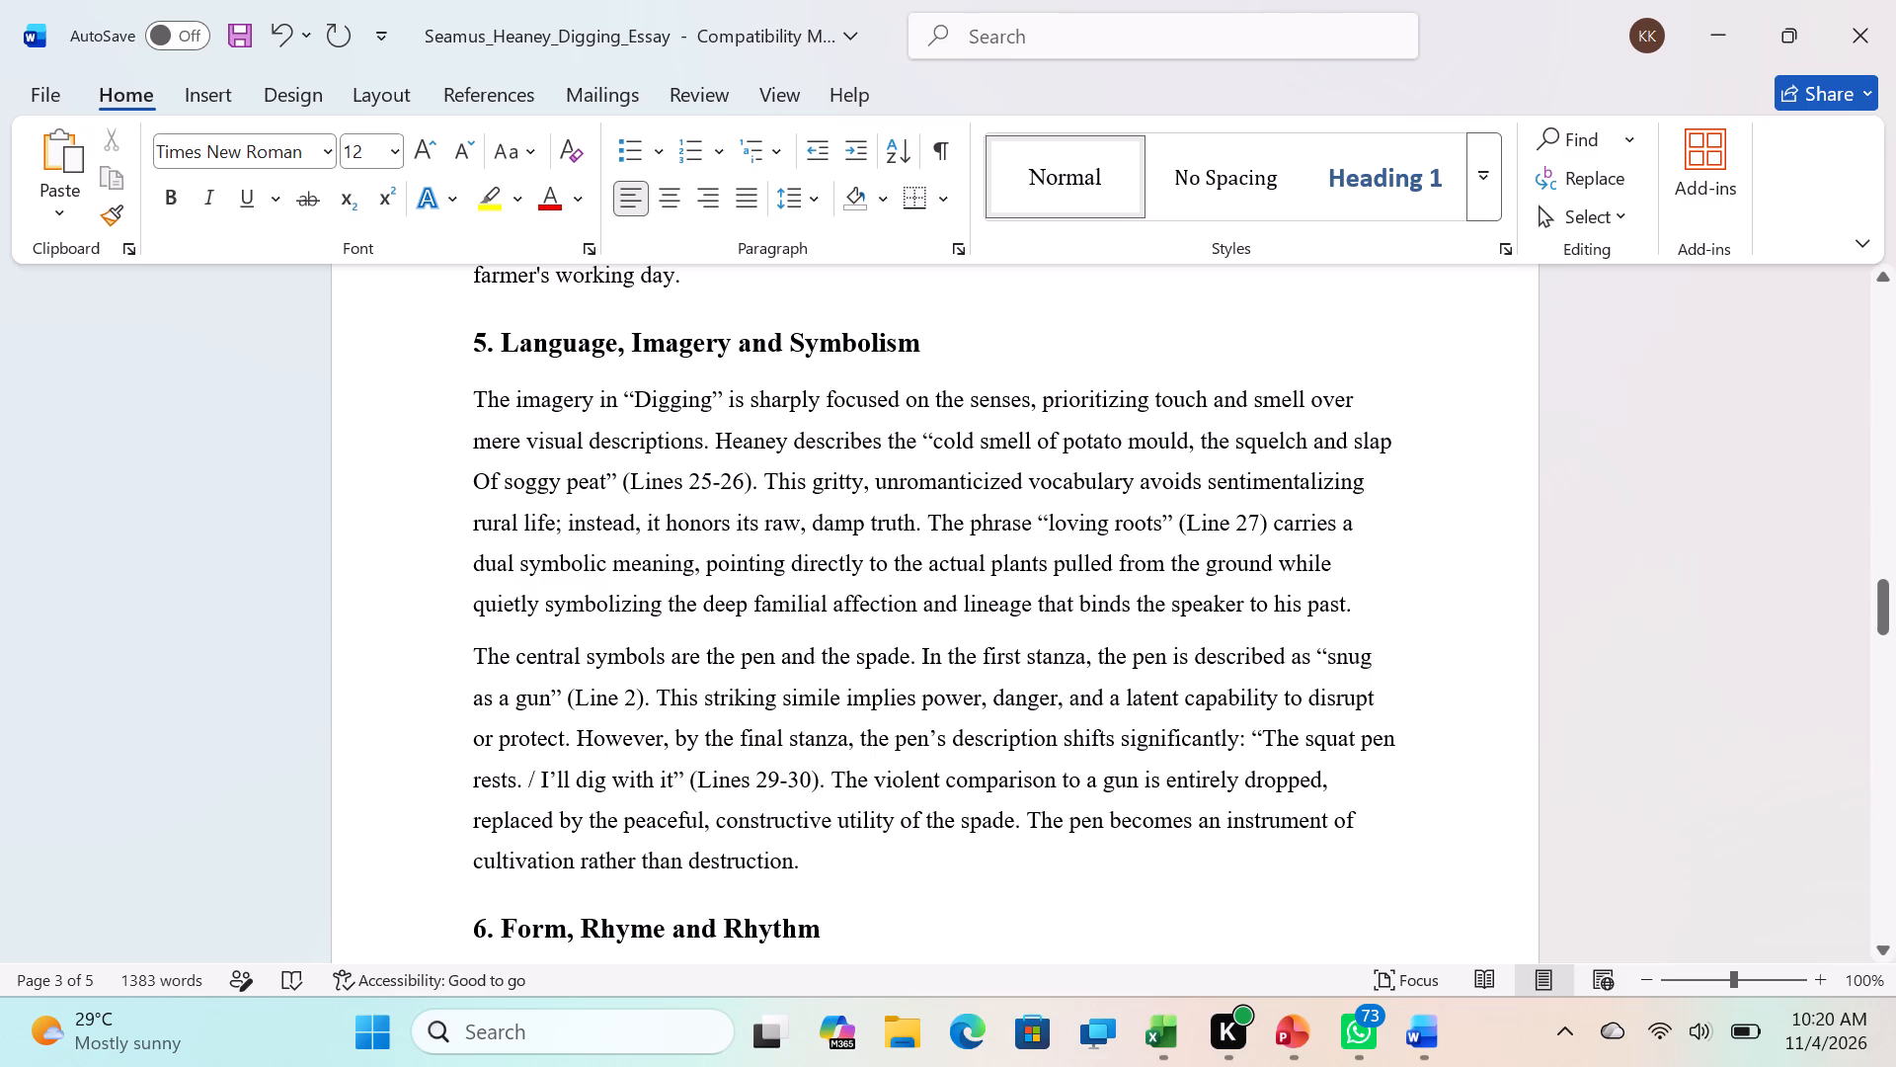
scroll(853, 537, down, 1)
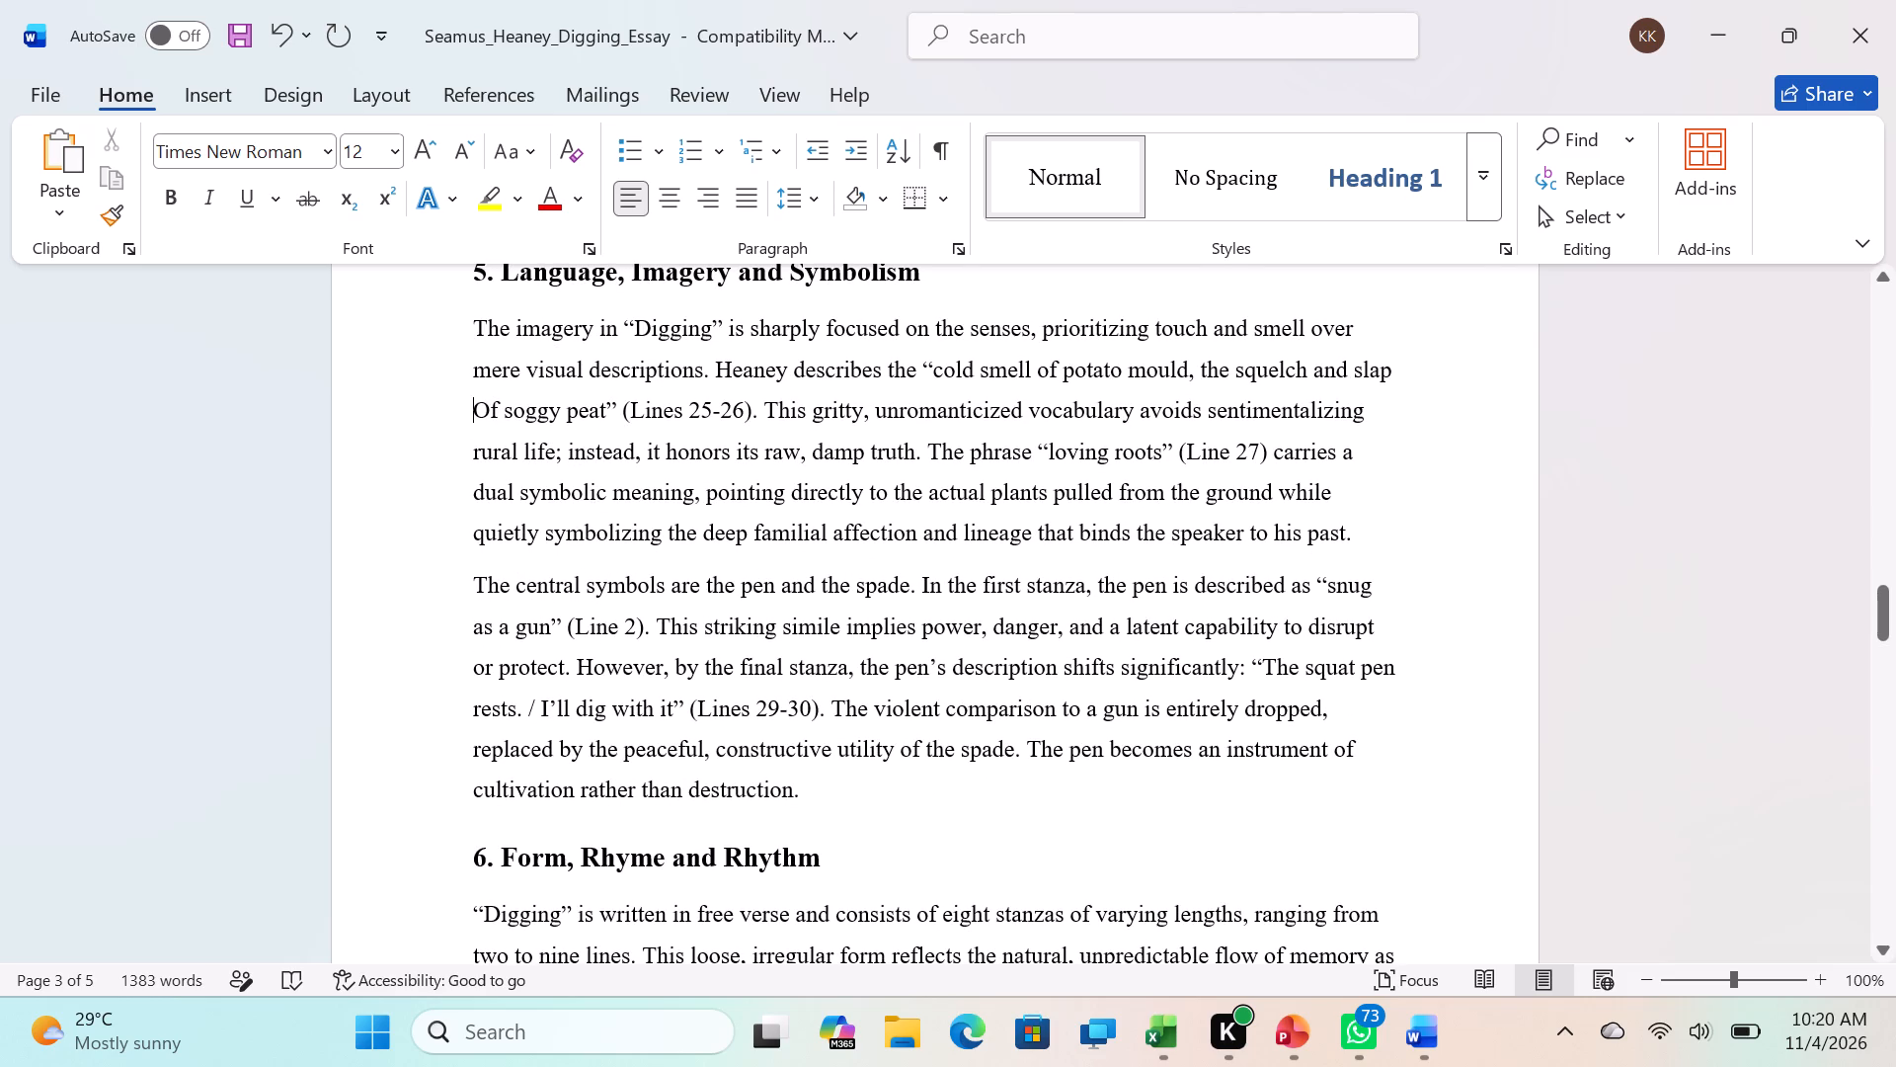
Change the capitalised "Of" to lowercase "of" before "soggy peat" in the quotation under section 5.
click(487, 409)
key(BackSpace)
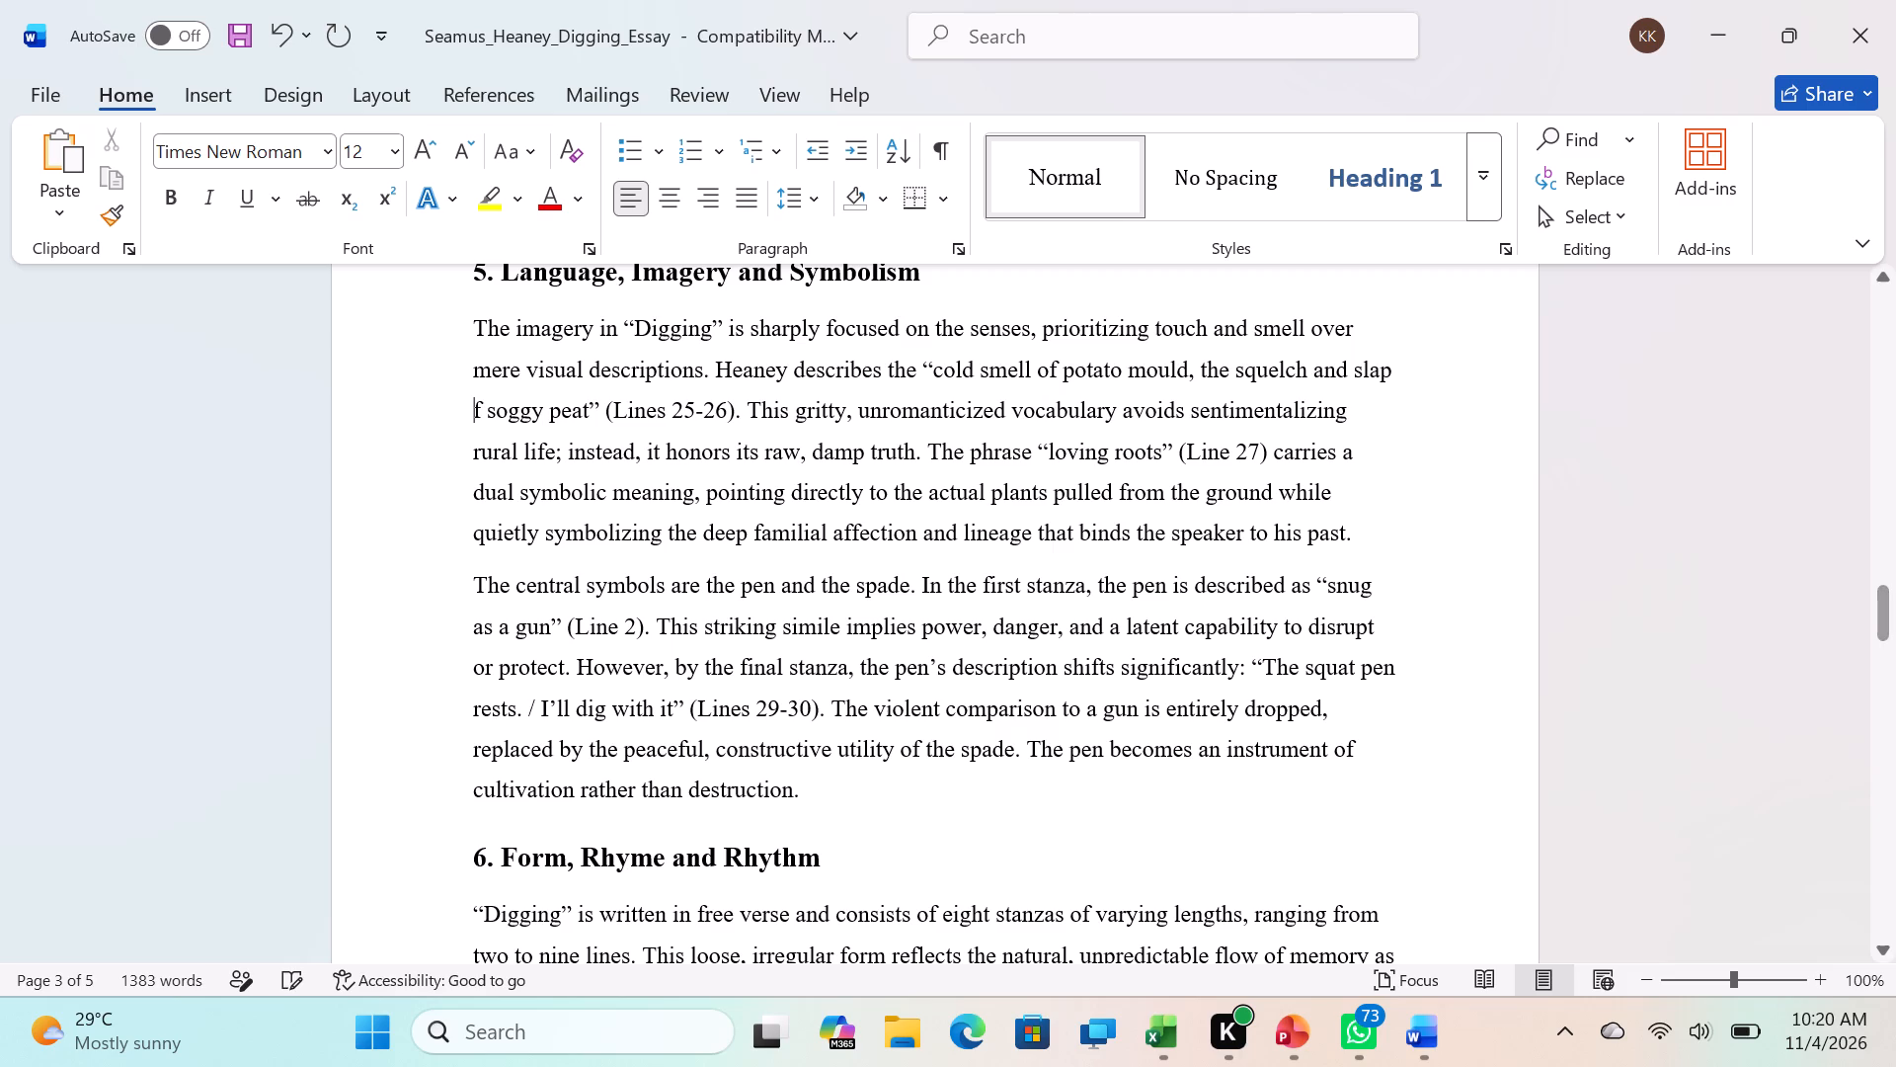
key(o)
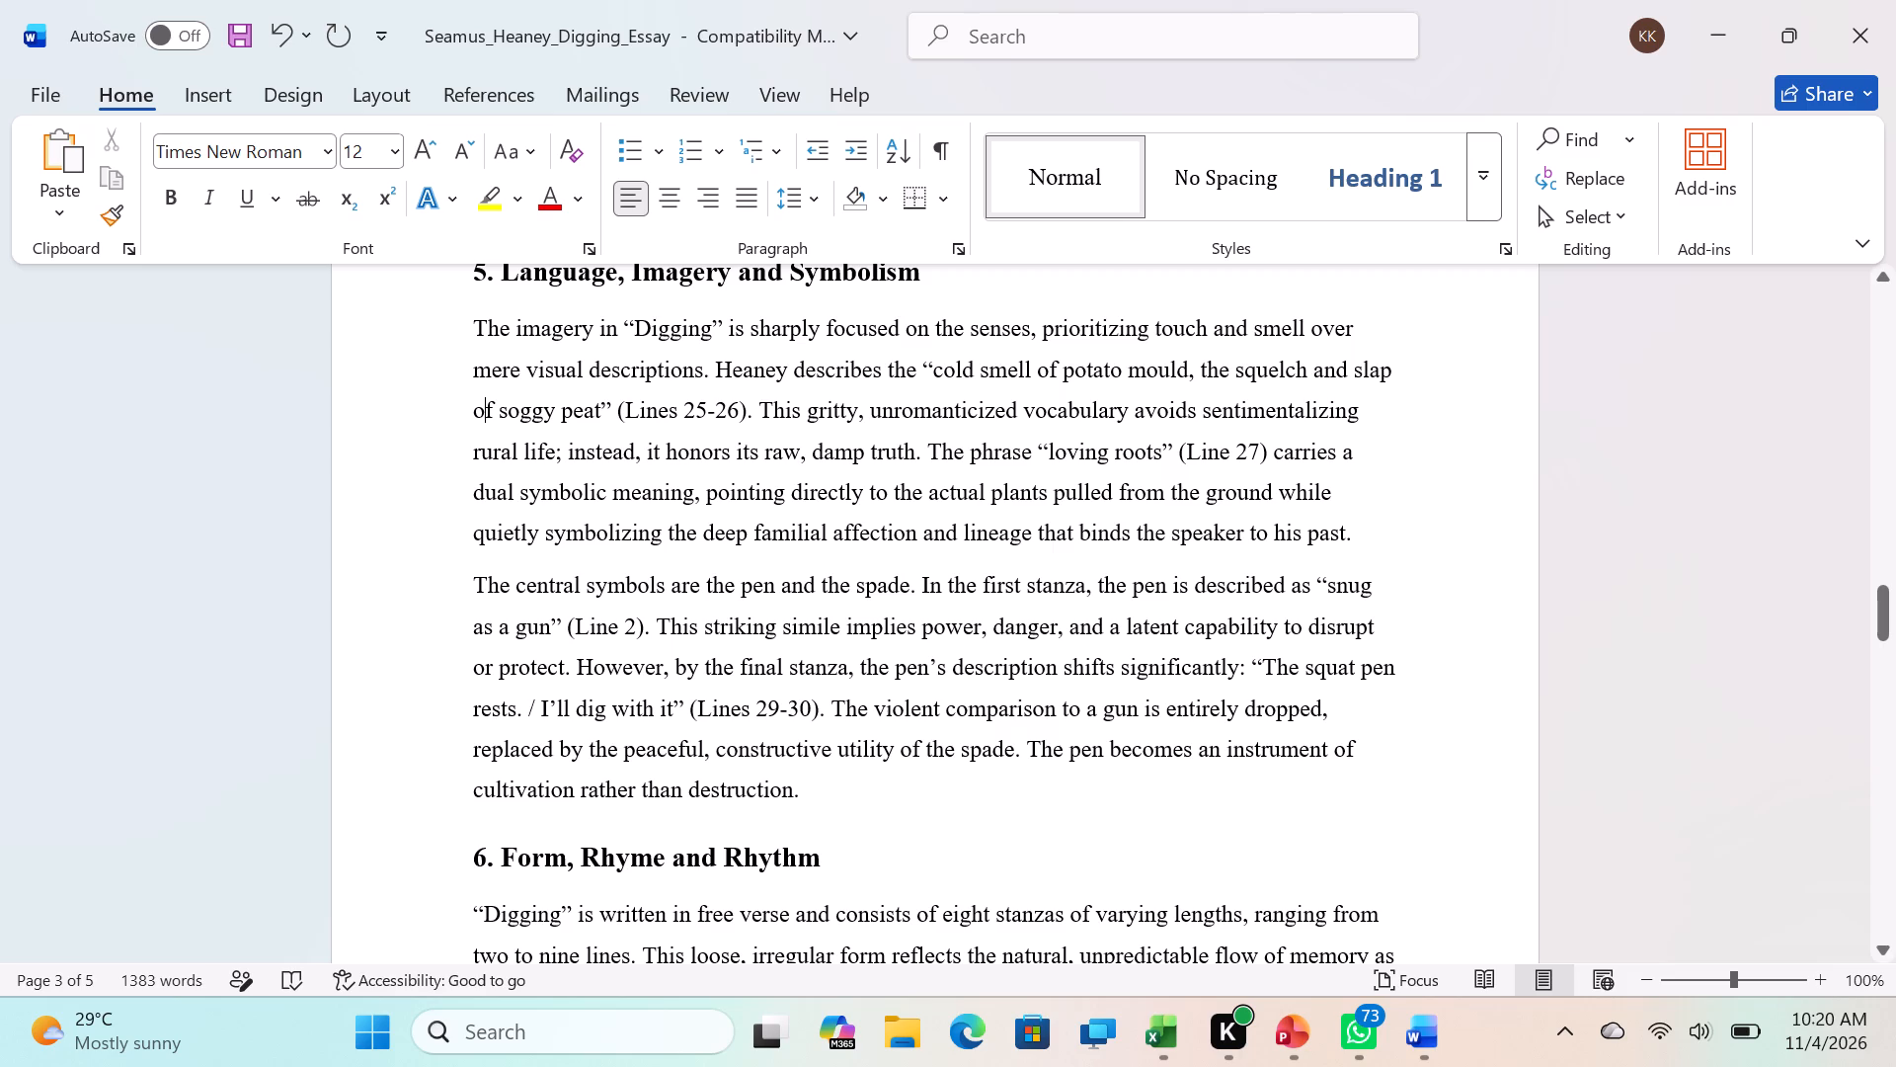
Delete the word "gritty" and its comma before "unromanticized vocabulary" in the first paragraph of section 5.
click(851, 413)
click(856, 409)
key(backslash)
key(backslash)
key(backslash)
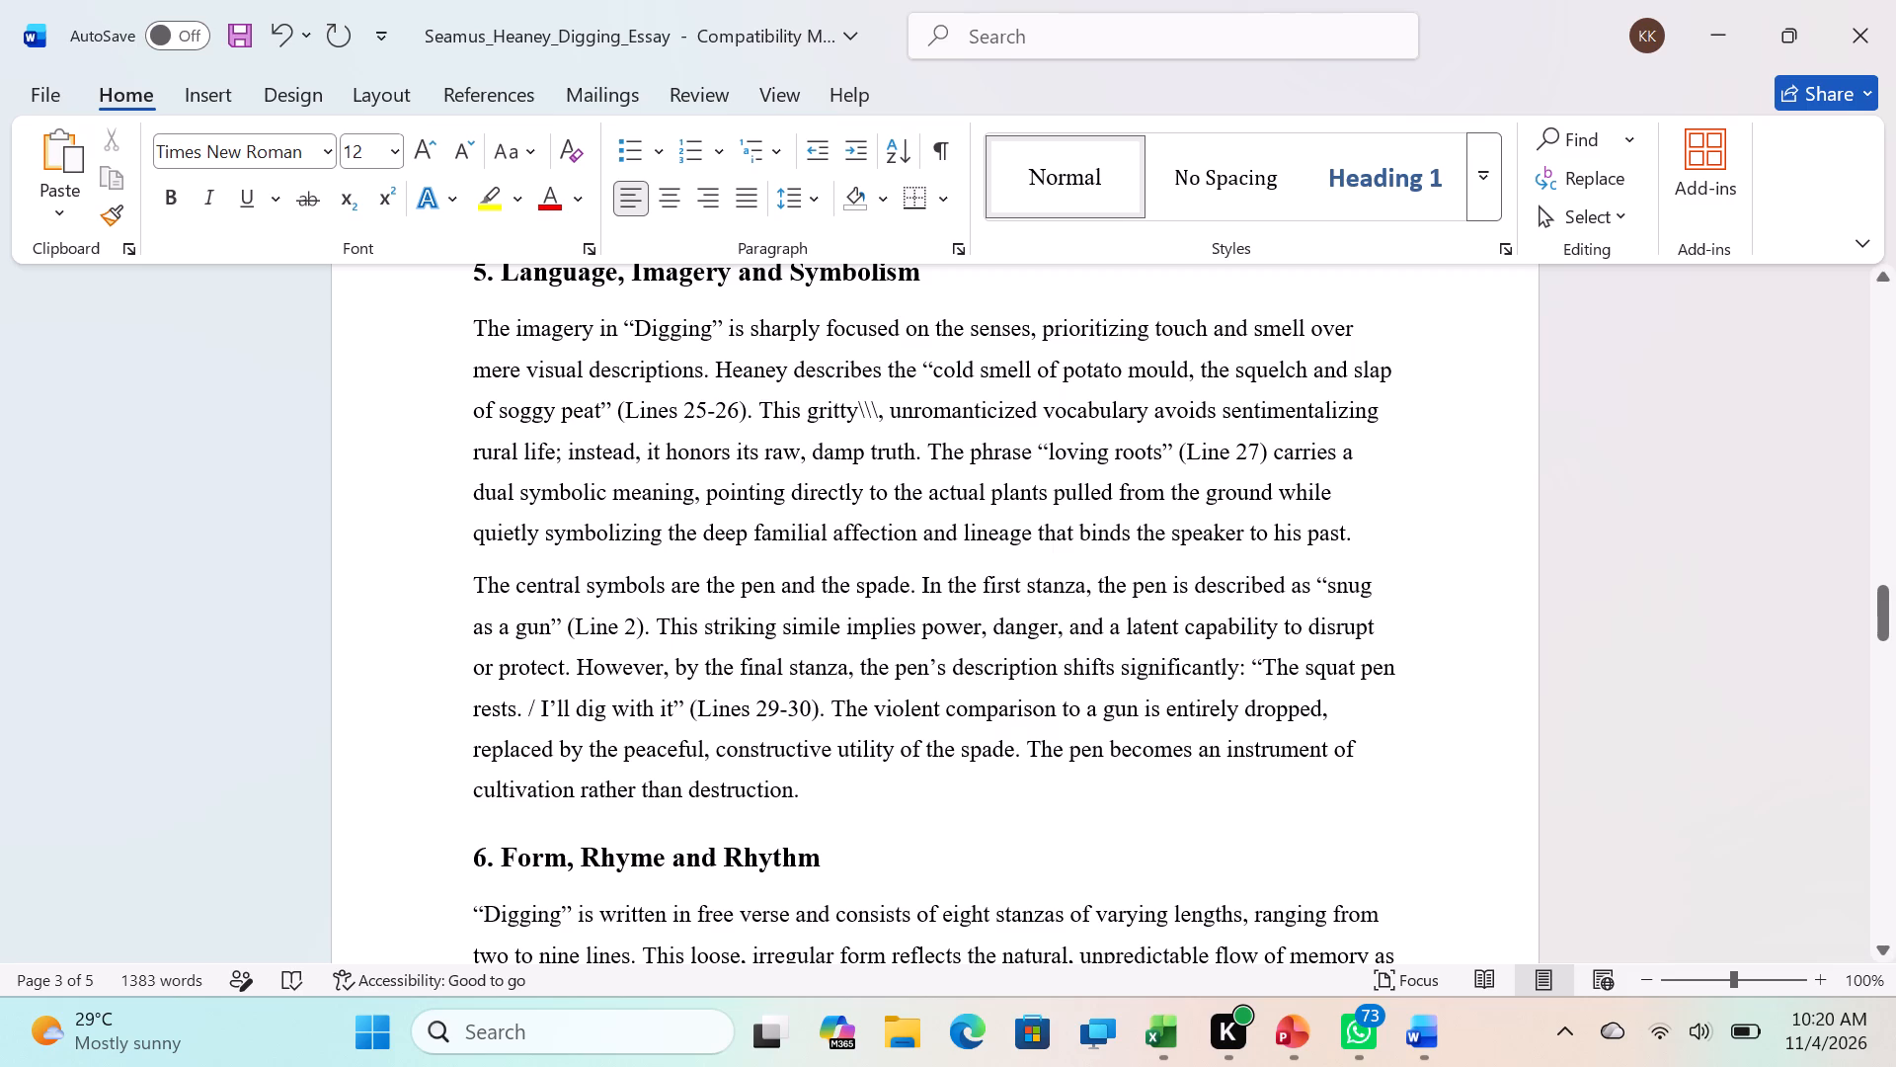
key(BackSpace)
key(BackSpace)
key(BackSpace)
key(BackSpace)
key(BackSpace)
key(BackSpace)
key(BackSpace)
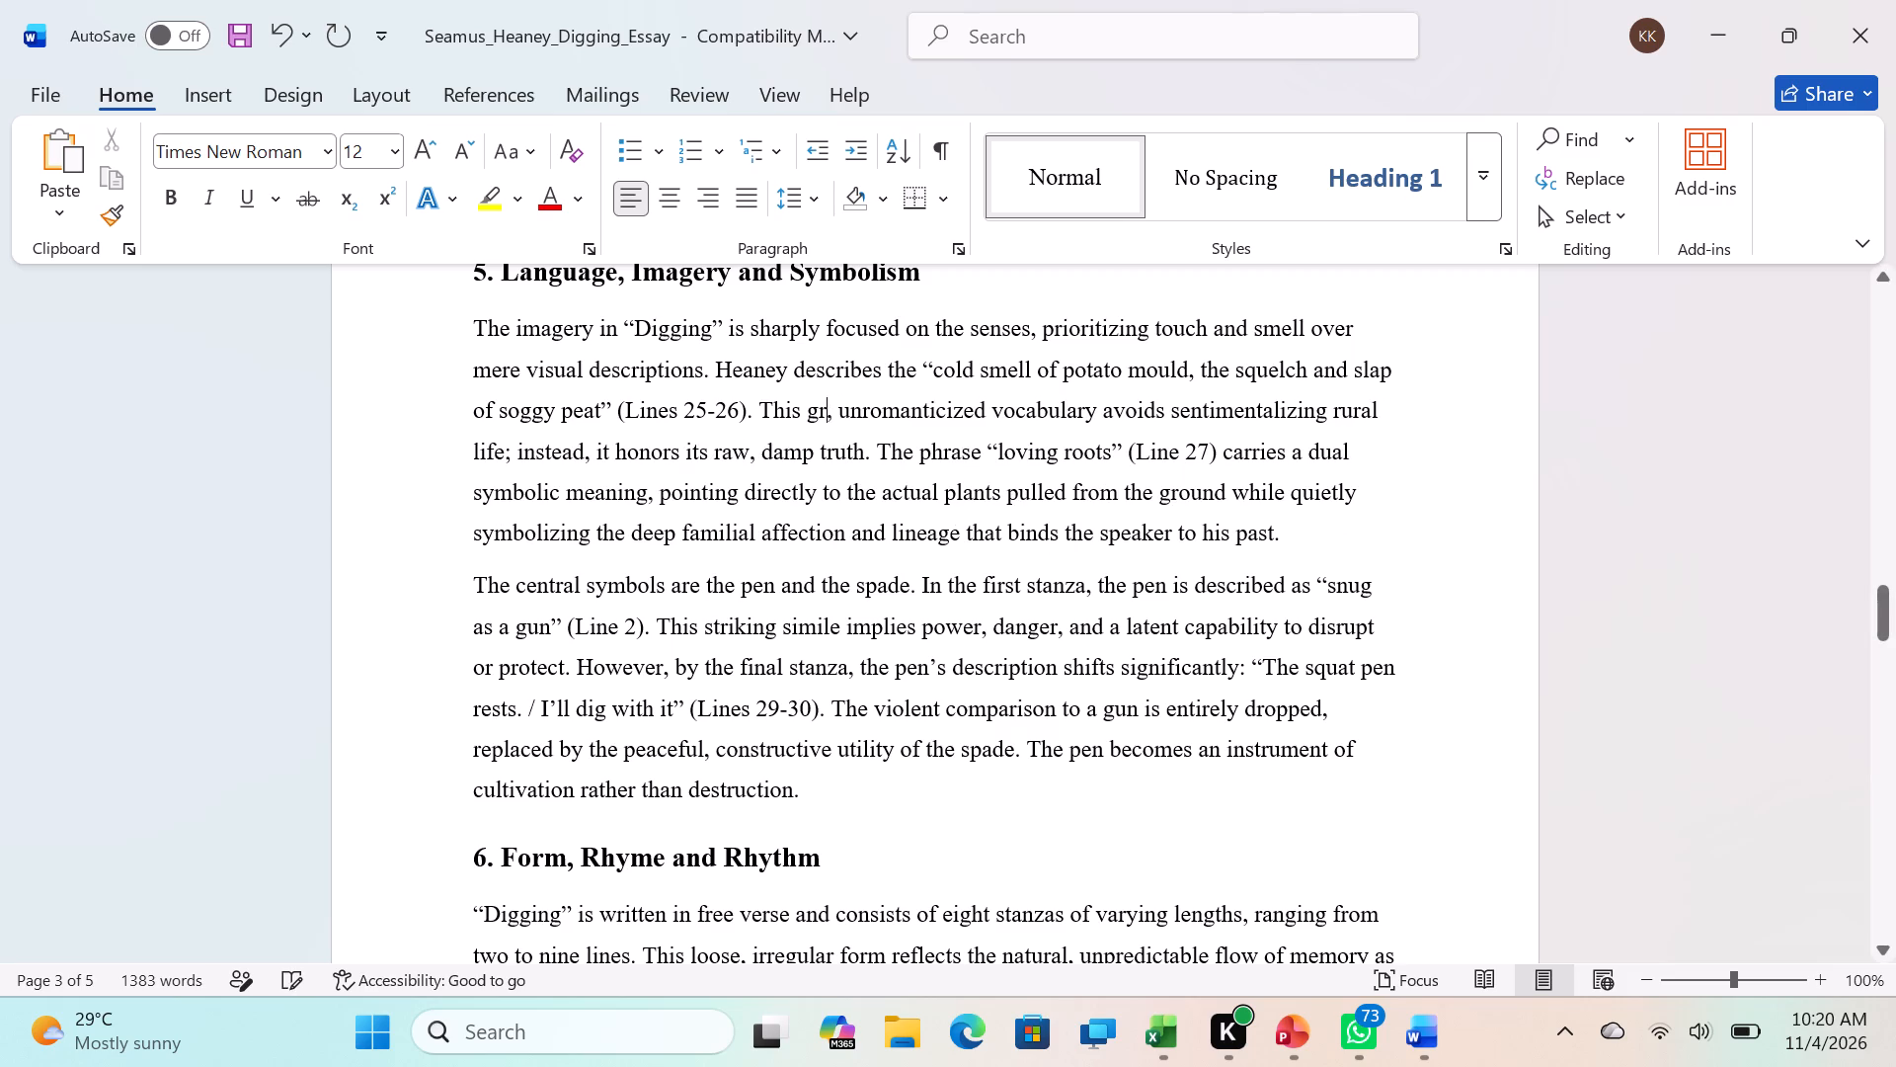
key(BackSpace)
key(BackSpace)
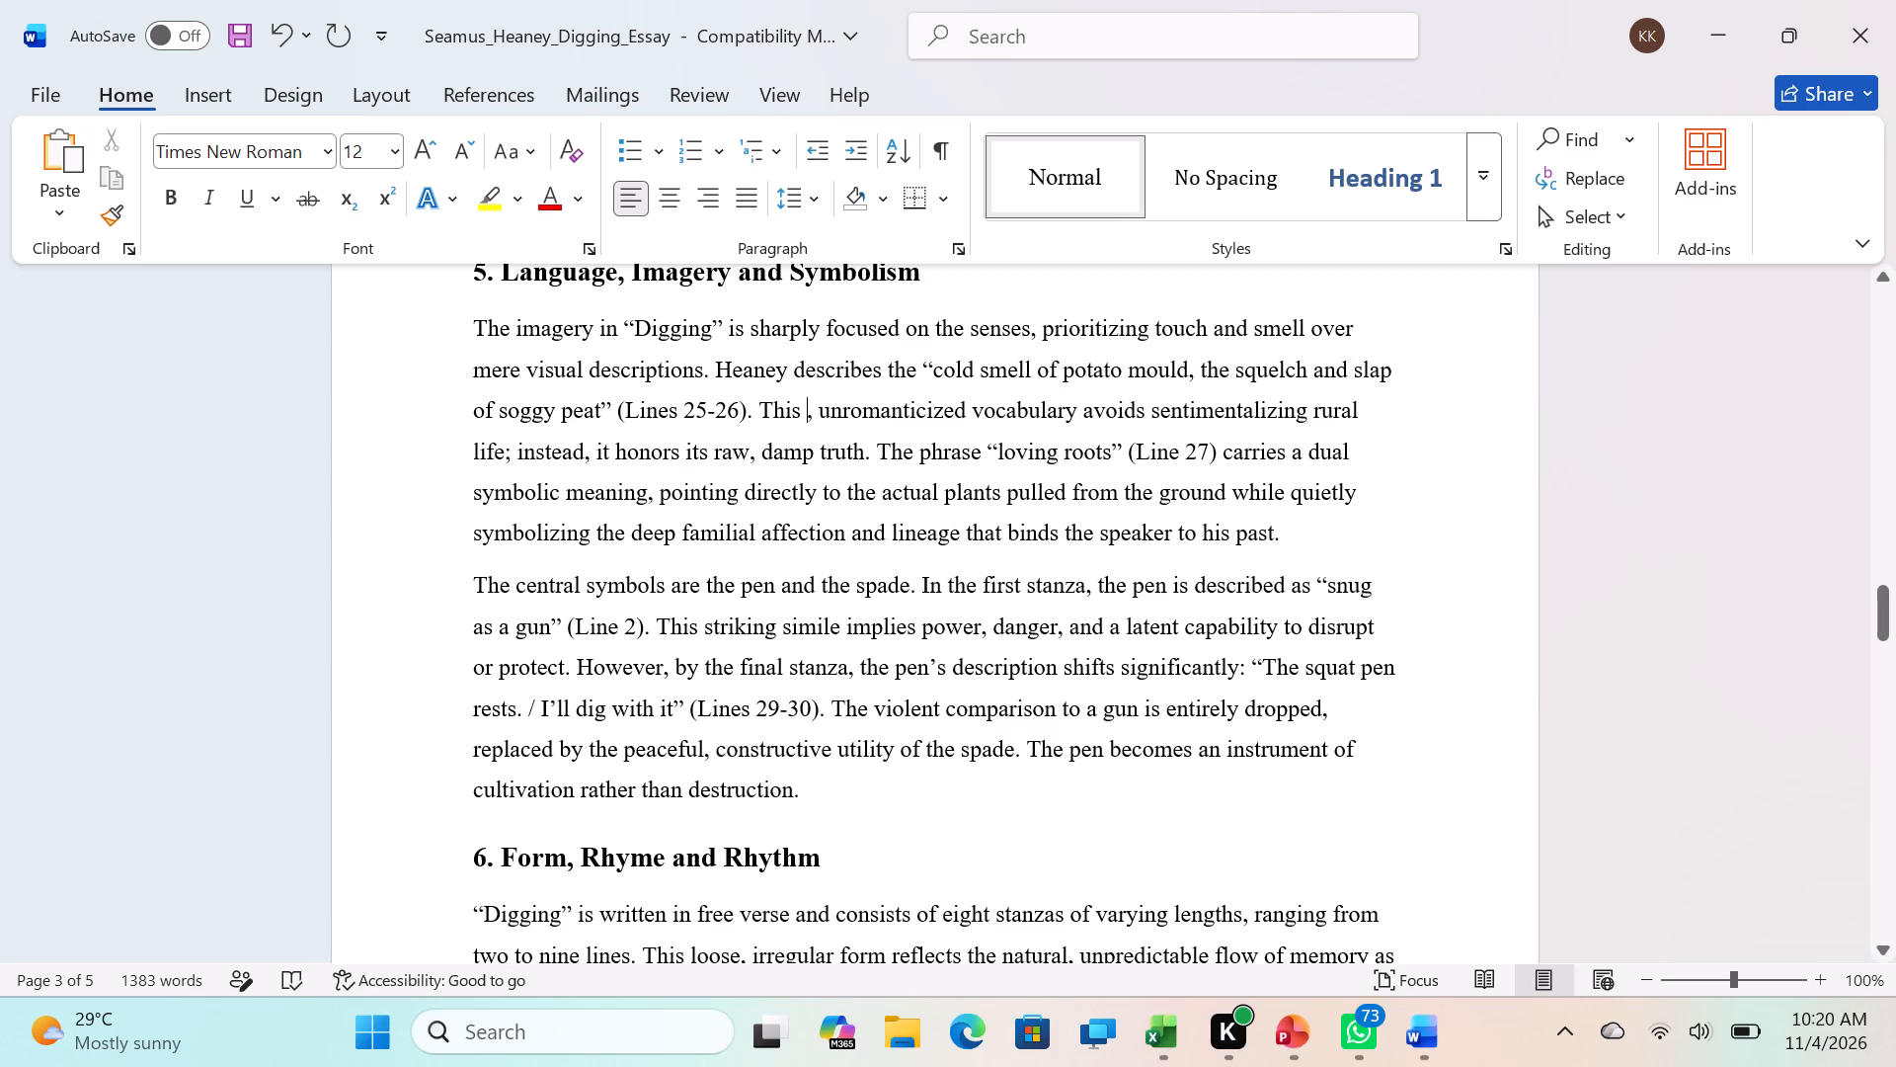
click(816, 417)
key(BackSpace)
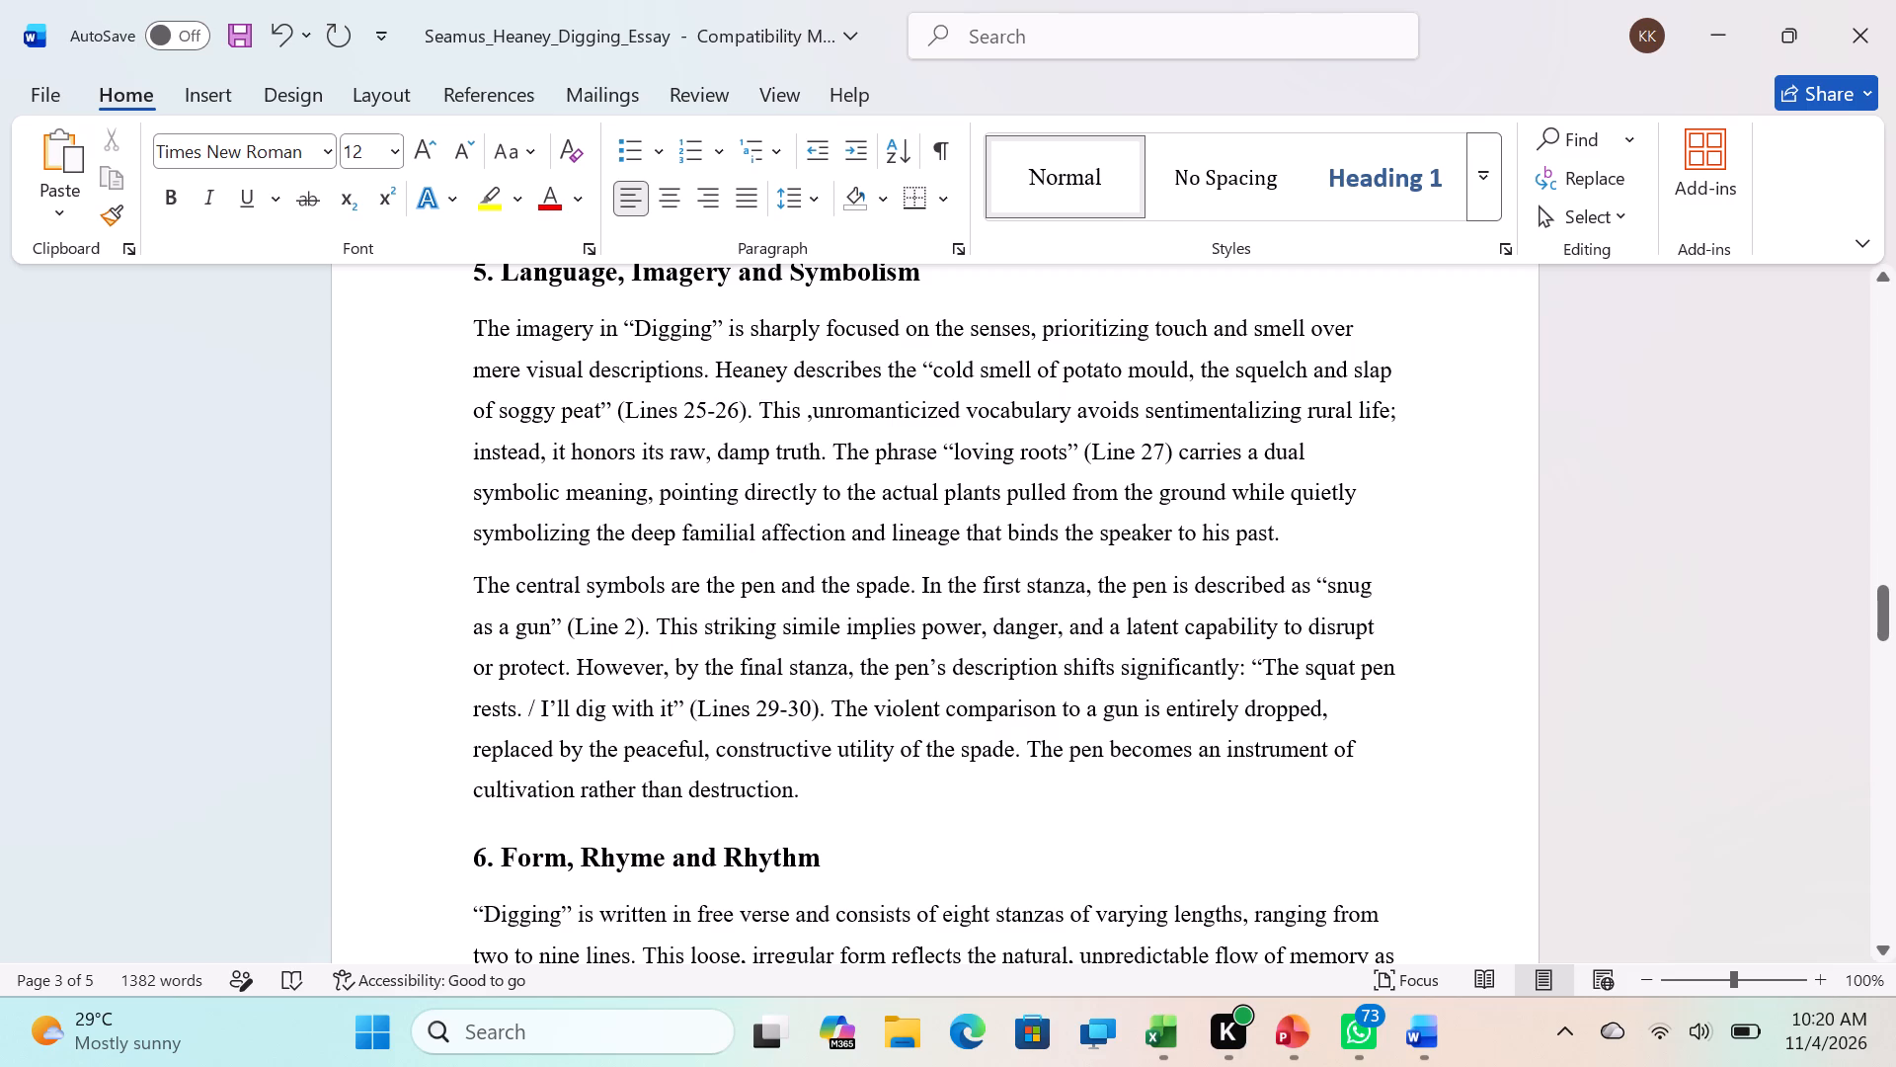
key(BackSpace)
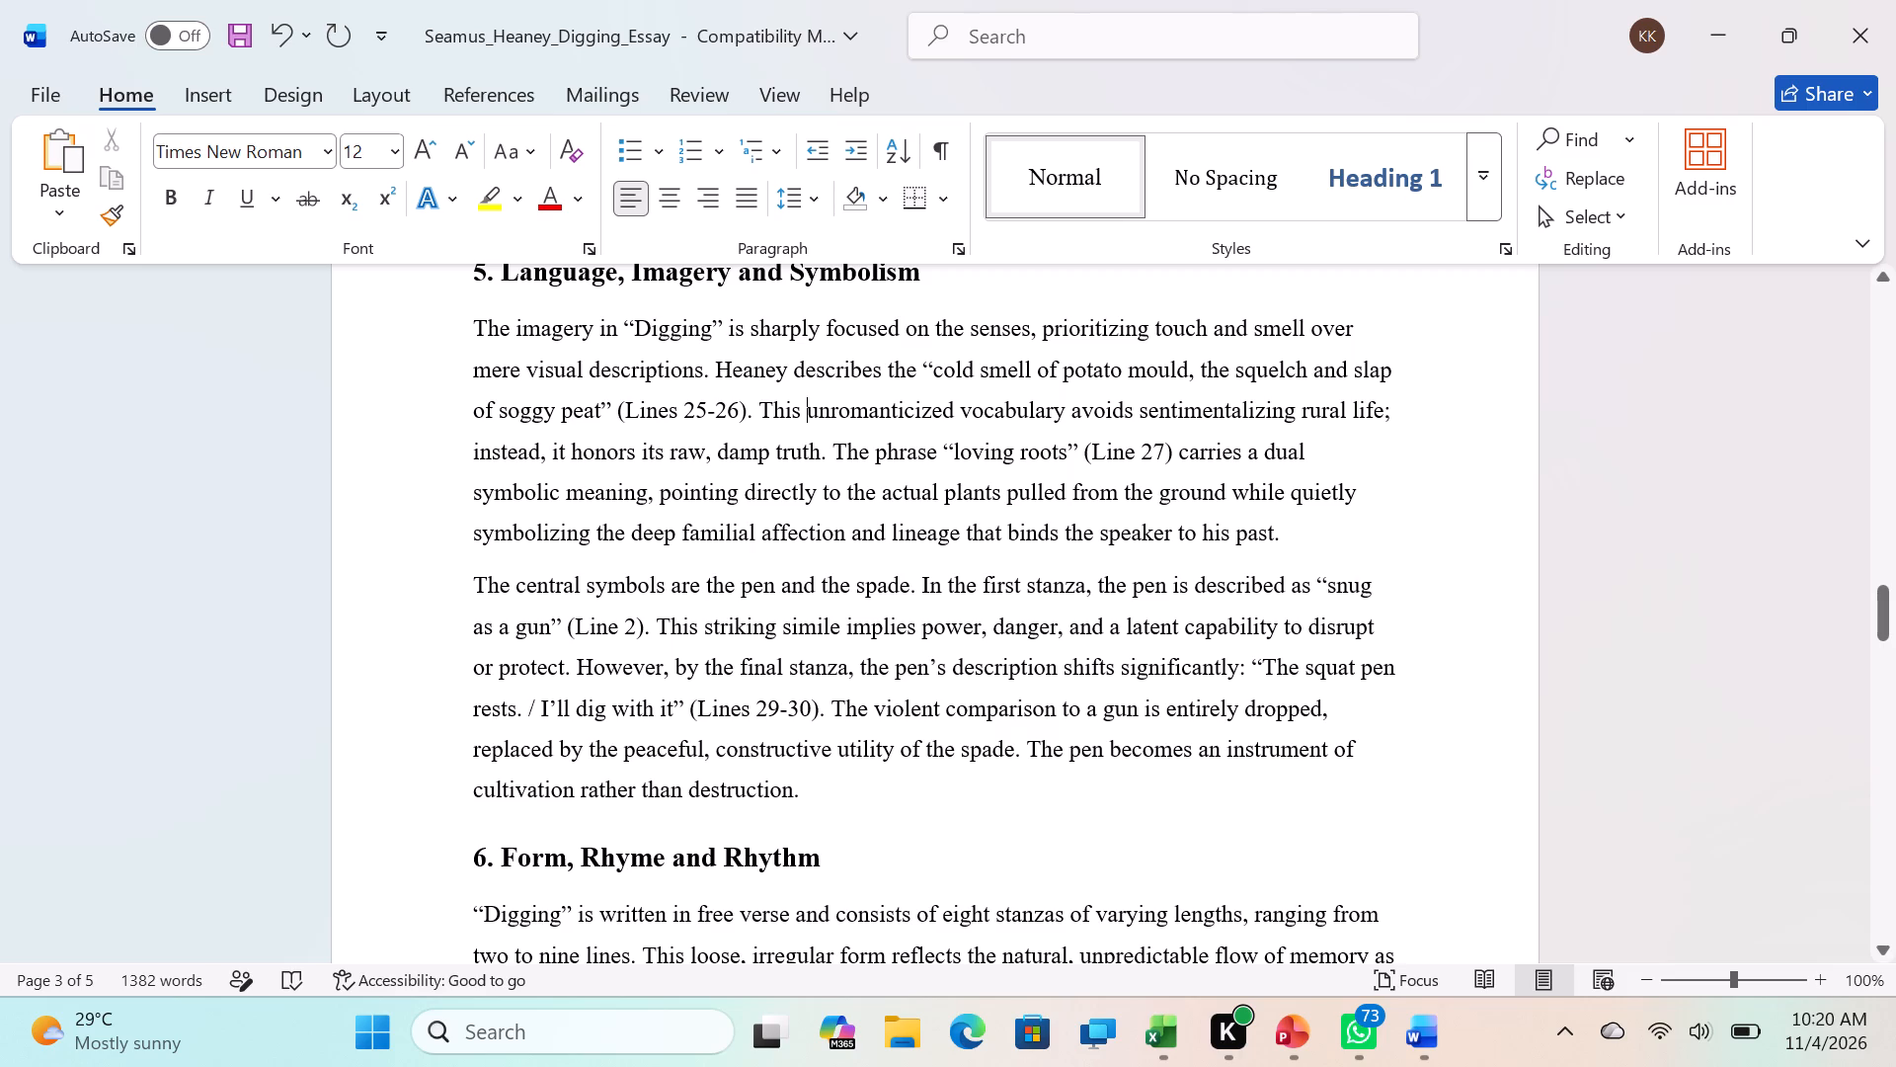
Replace "familial" with "family" before "affection and lineage" at the end of section 5's first paragraph.
click(753, 533)
key(BackSpace)
key(BackSpace)
key(BackSpace)
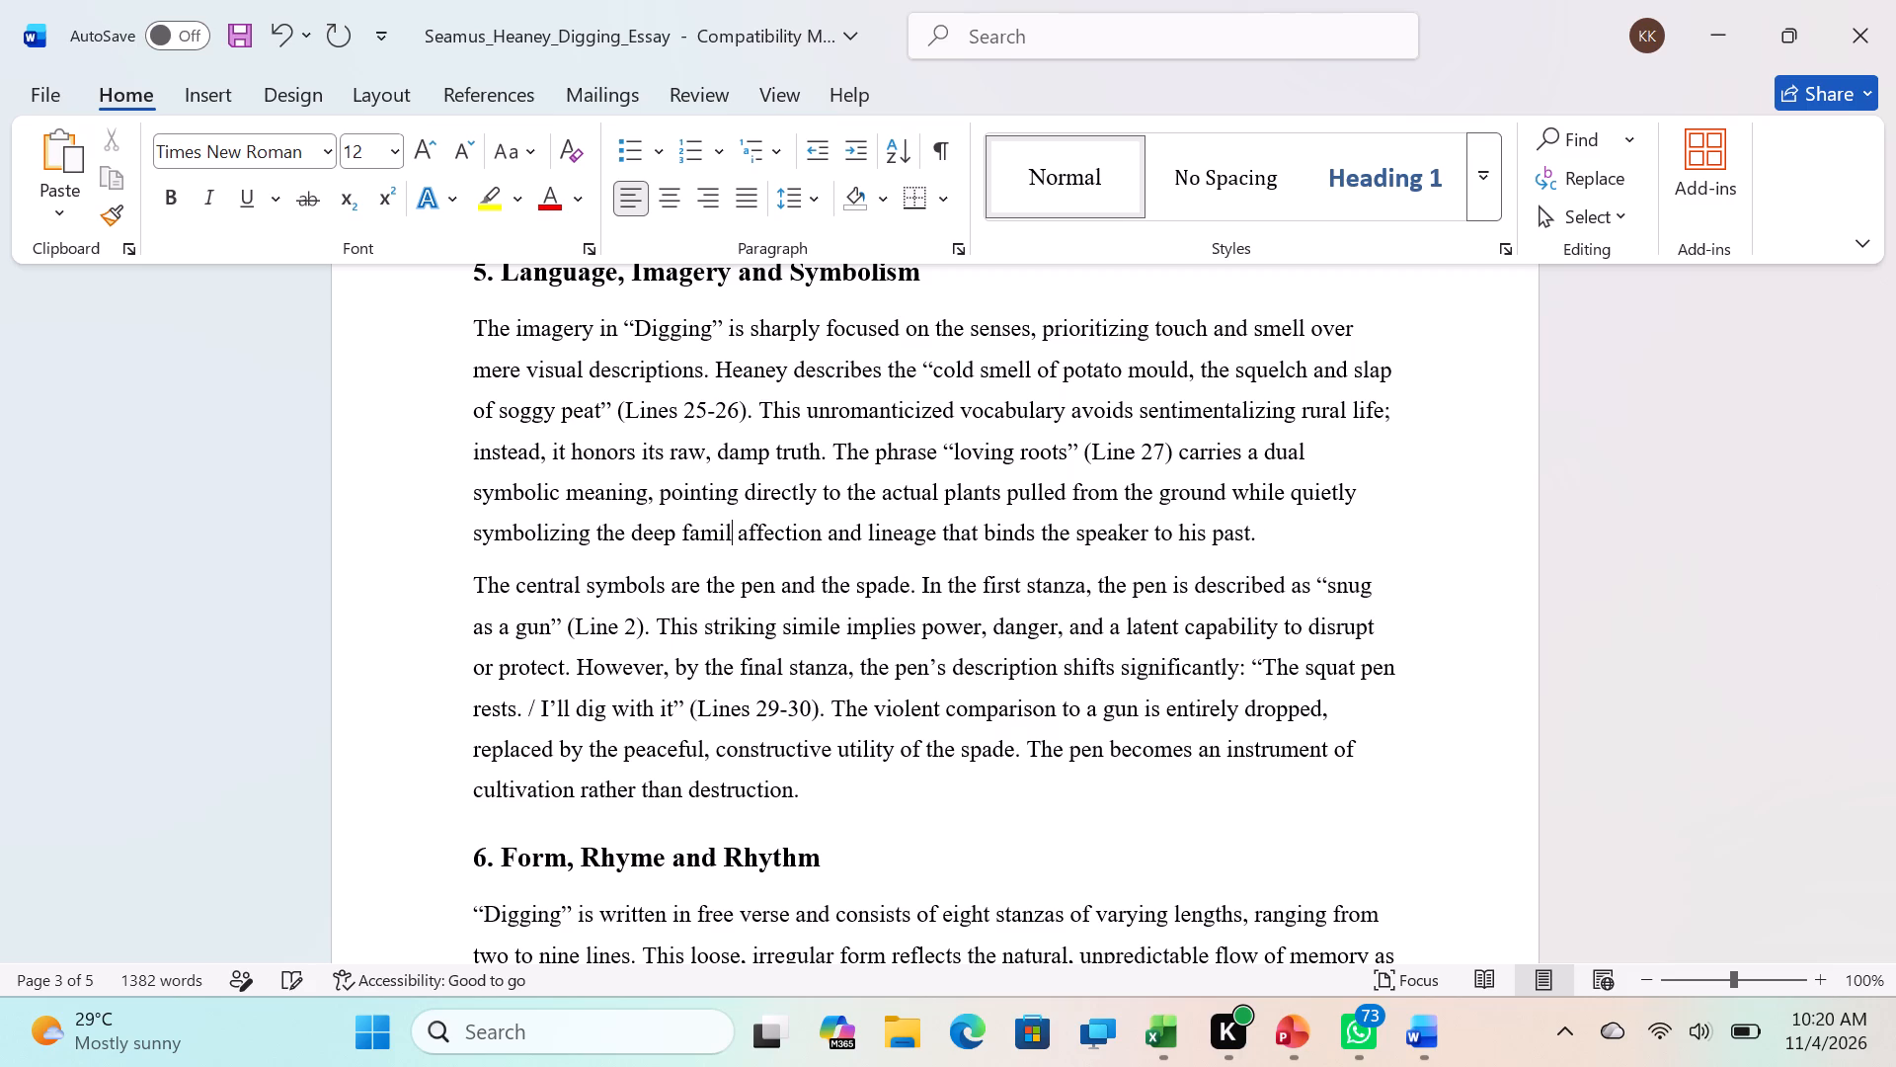
key(y)
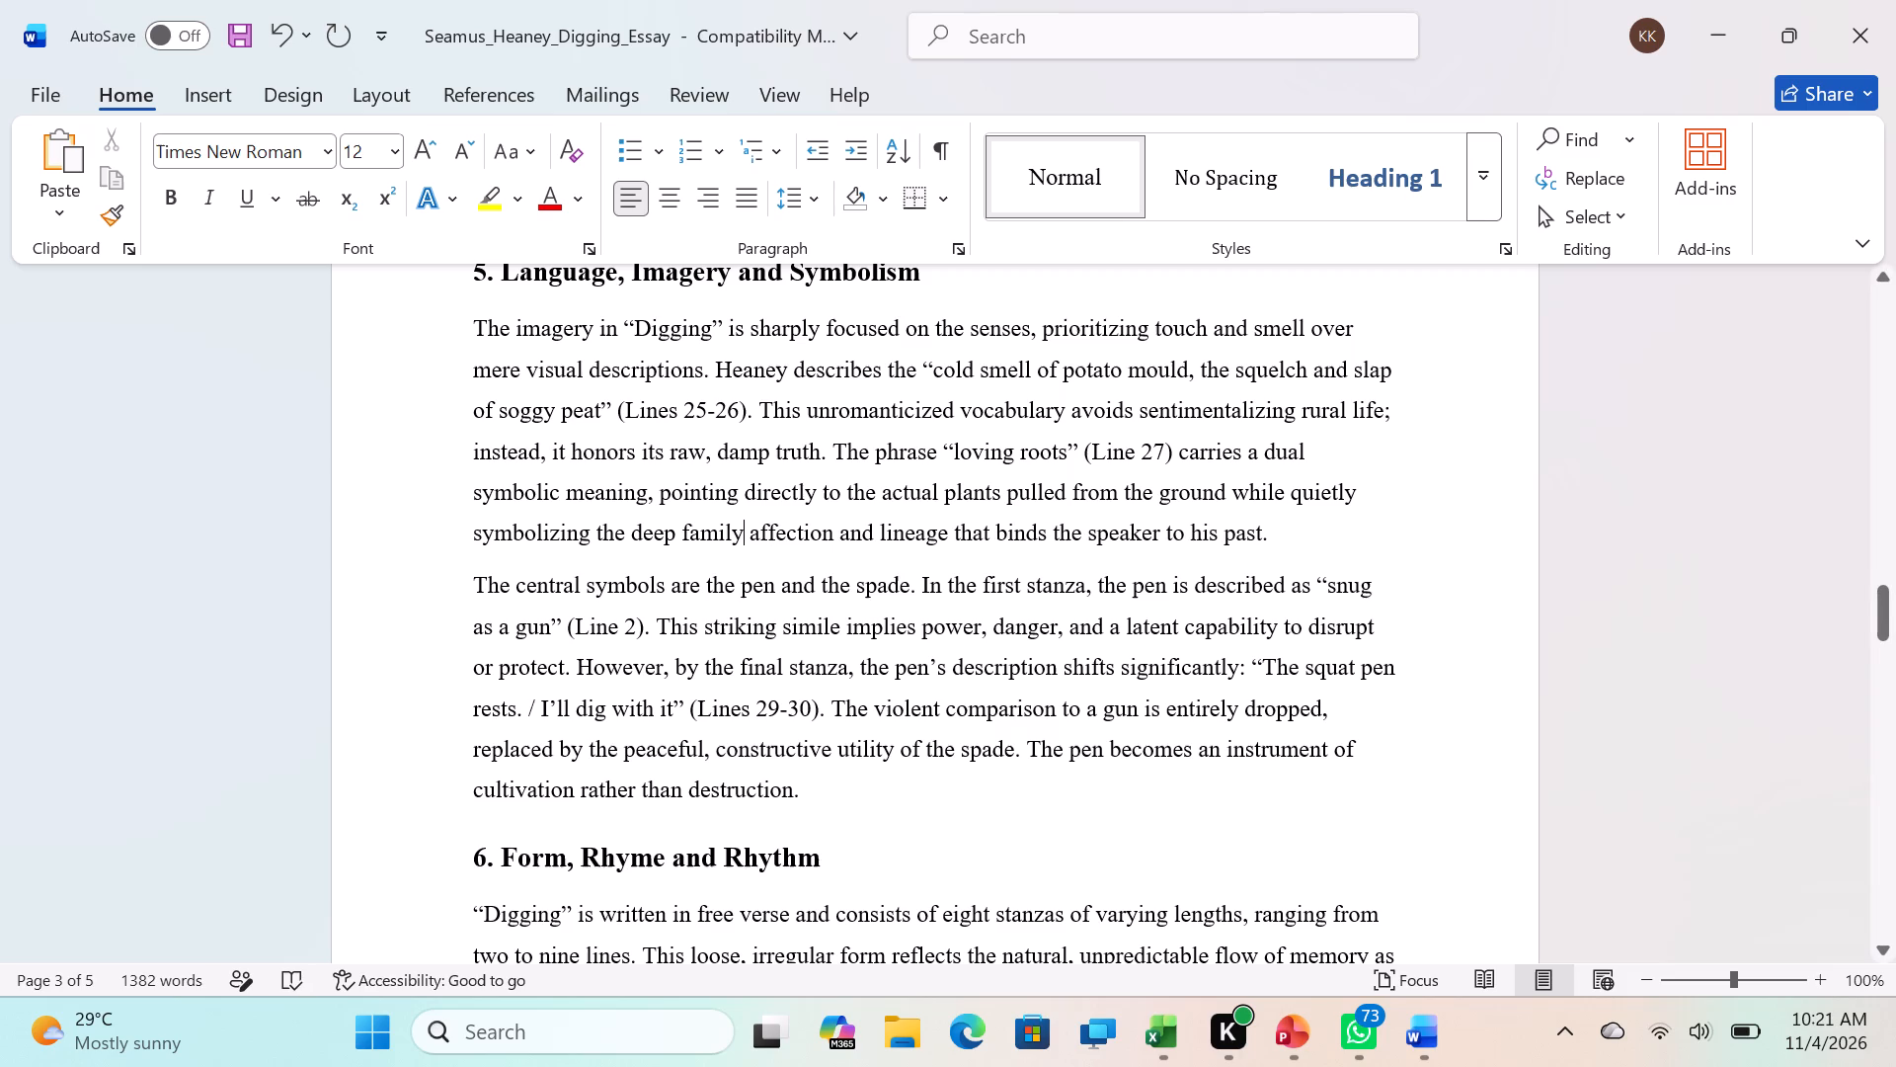
Delete the slash before "I'll dig with it" in the quotation in section 5's second paragraph.
scroll(776, 581, down, 1)
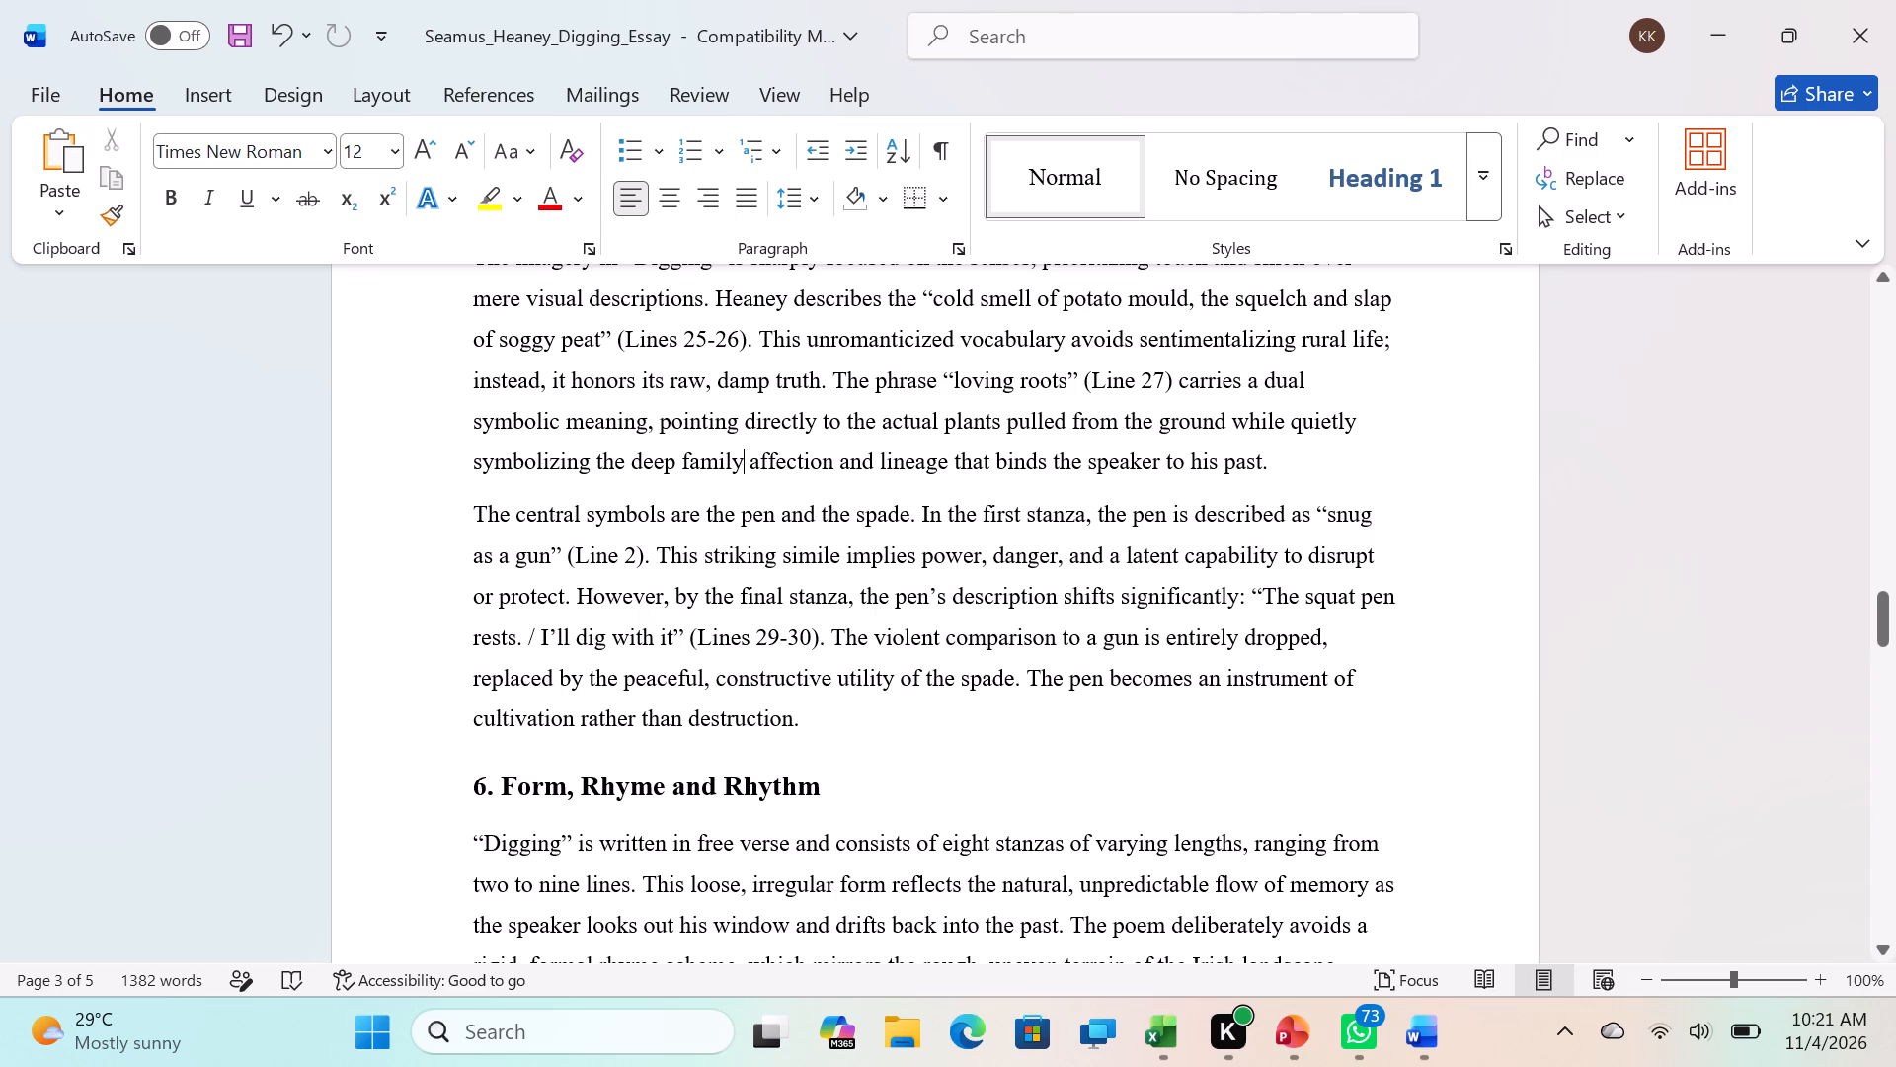
click(534, 628)
key(BackSpace)
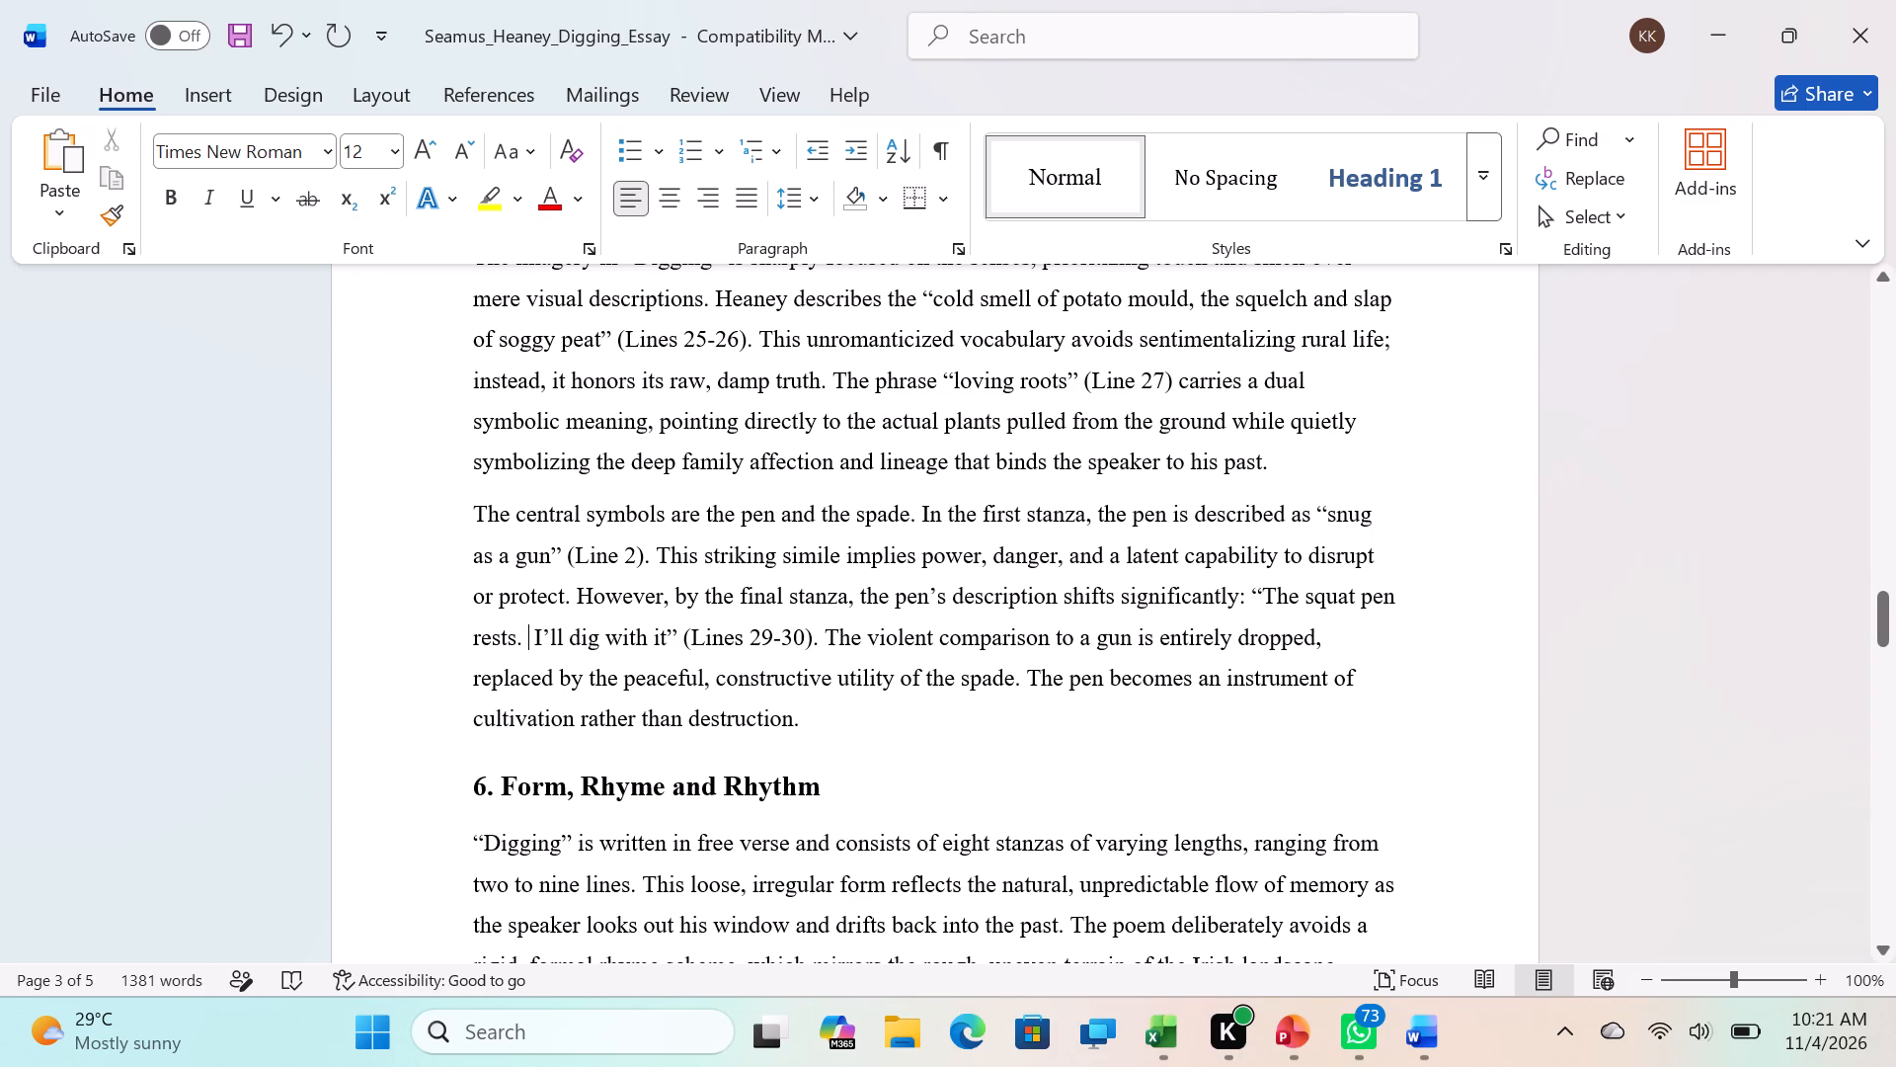
Read through section 6, "Form, Rhyme and Rhythm", checking both paragraphs for wording and stray punctuation.
scroll(526, 662, down, 1)
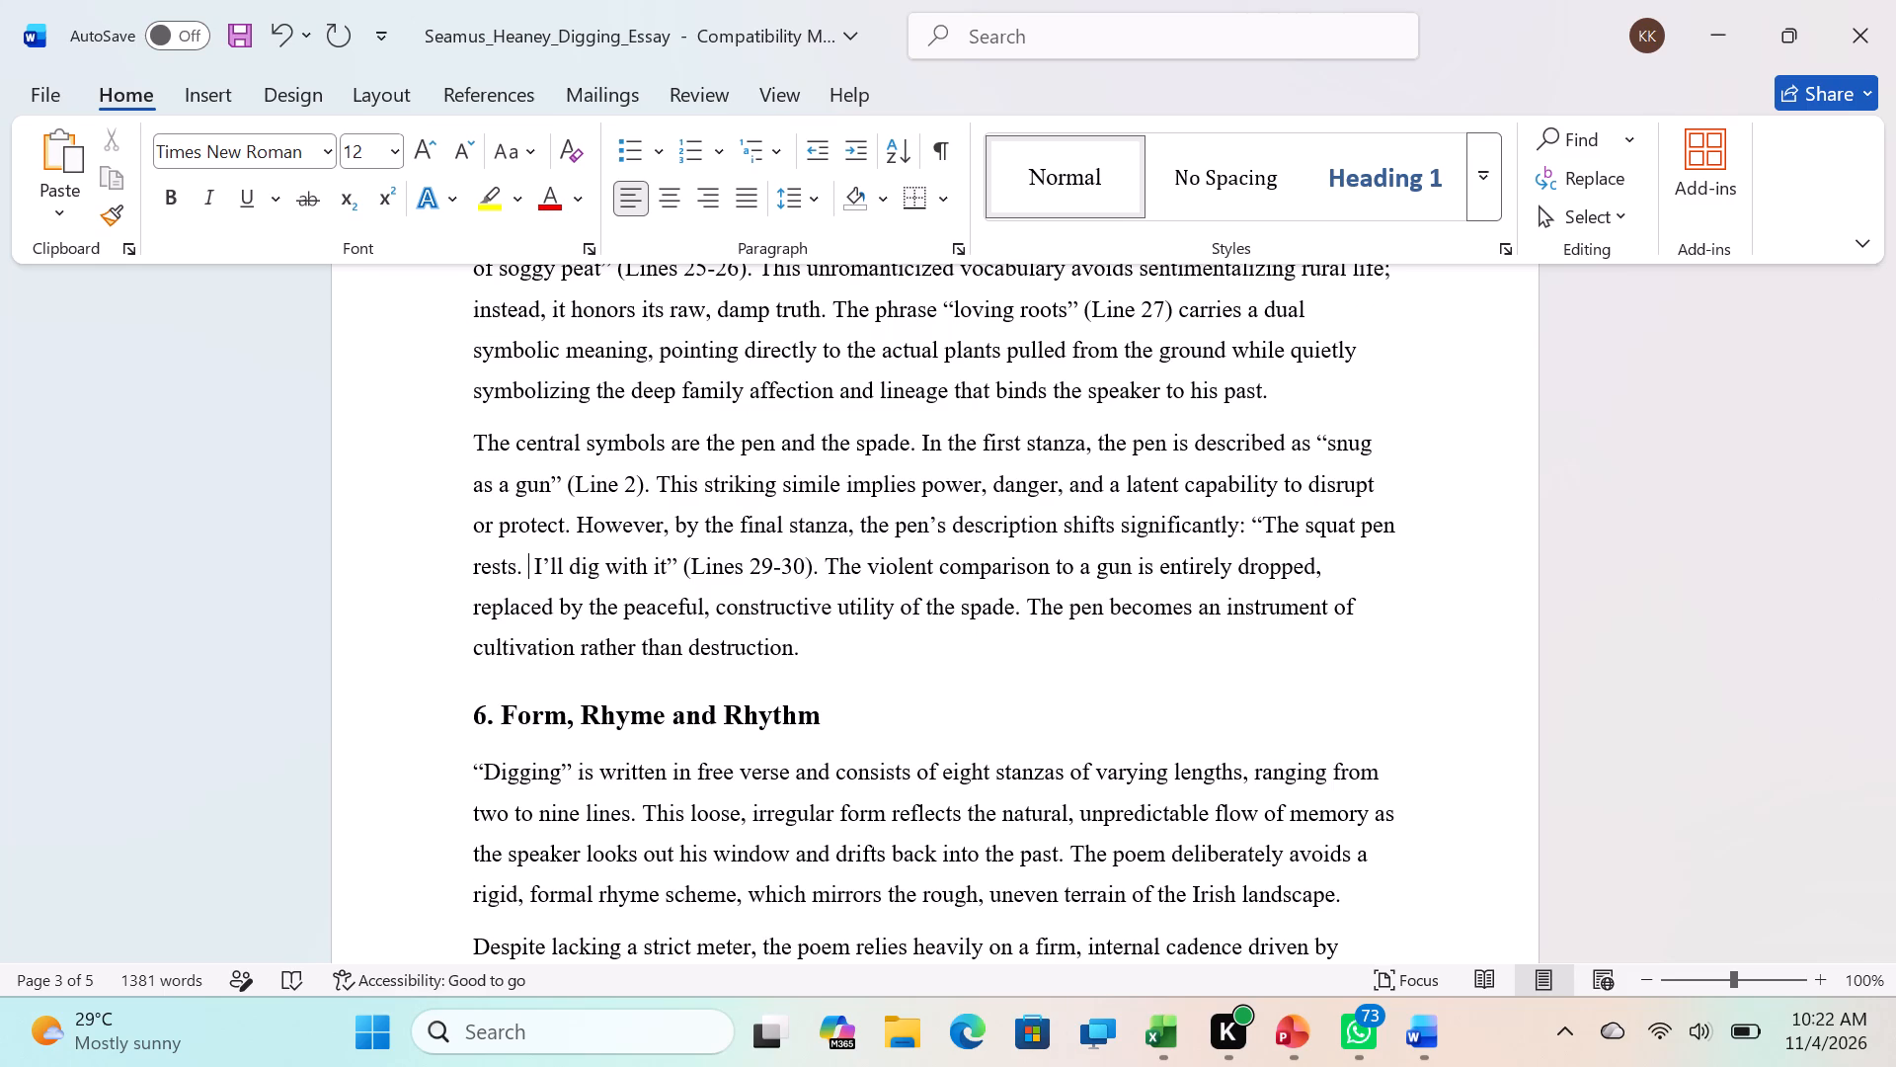
scroll(526, 662, down, 2)
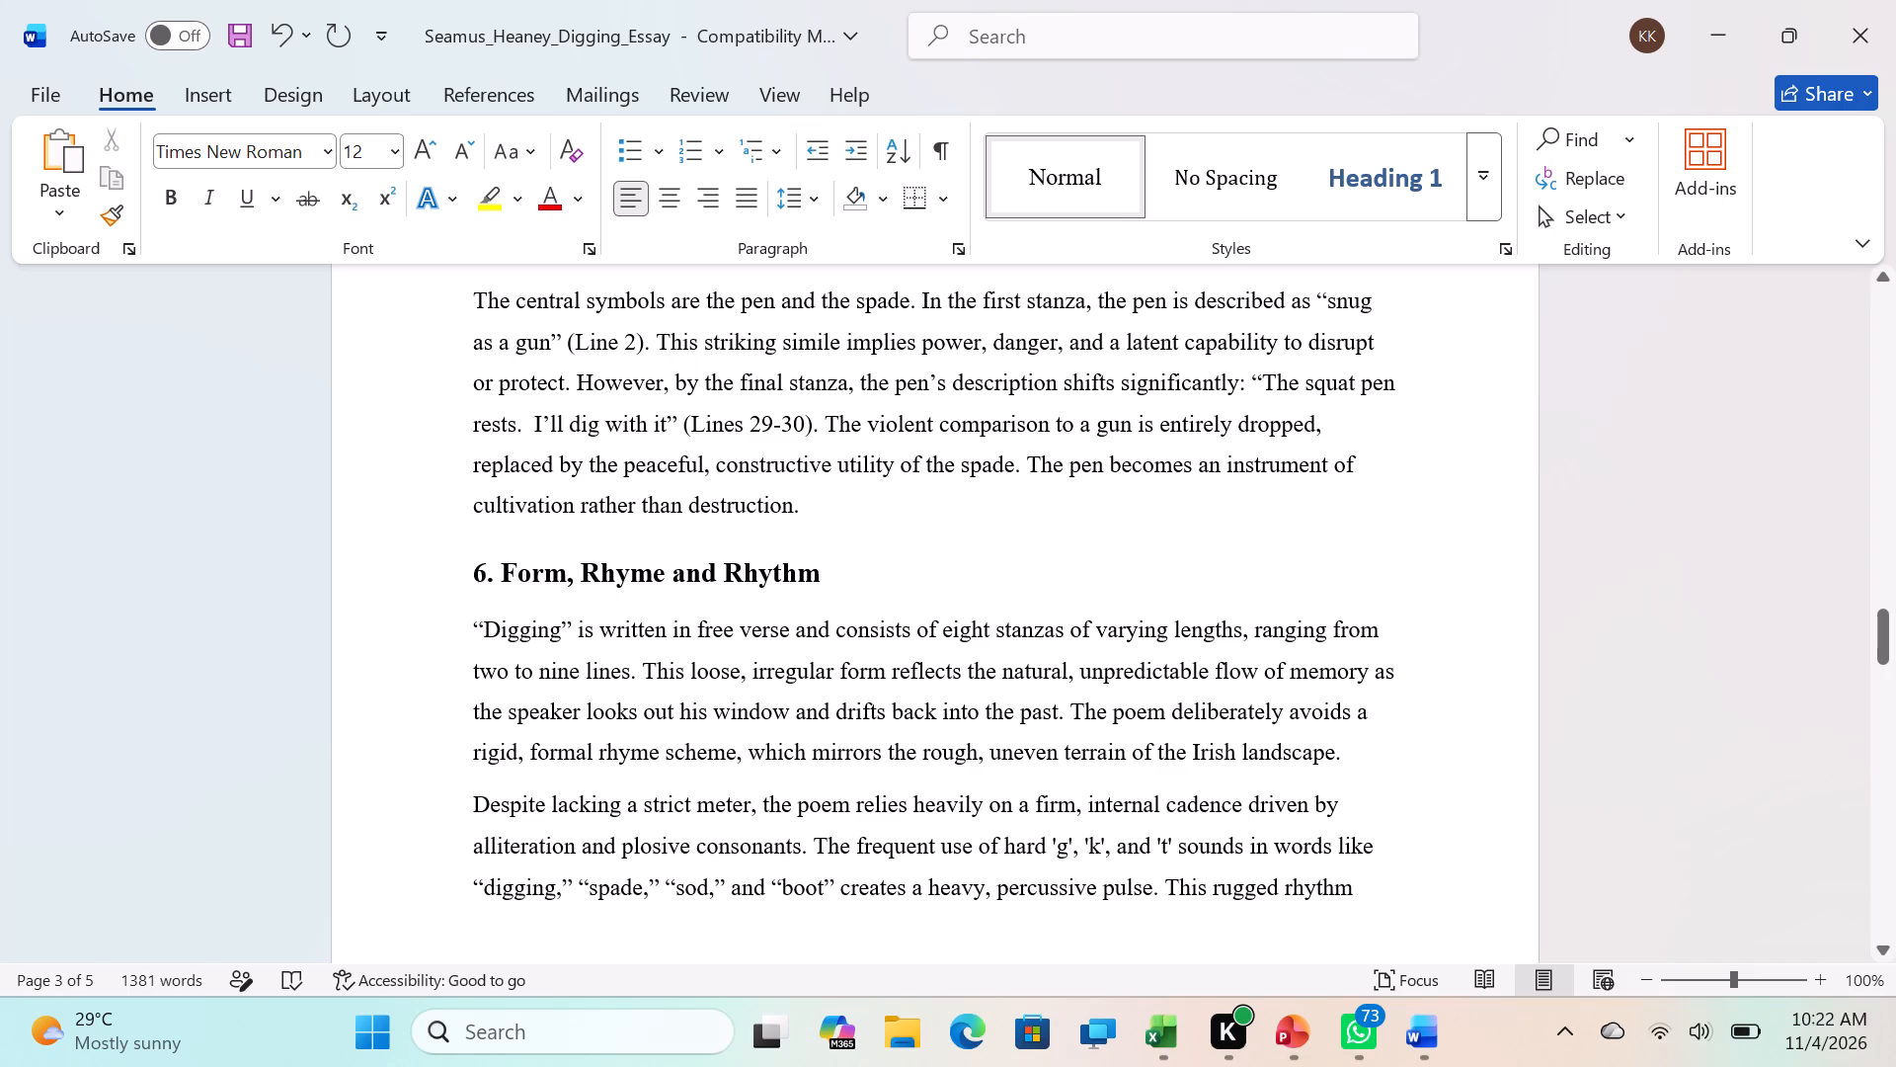
scroll(492, 664, down, 1)
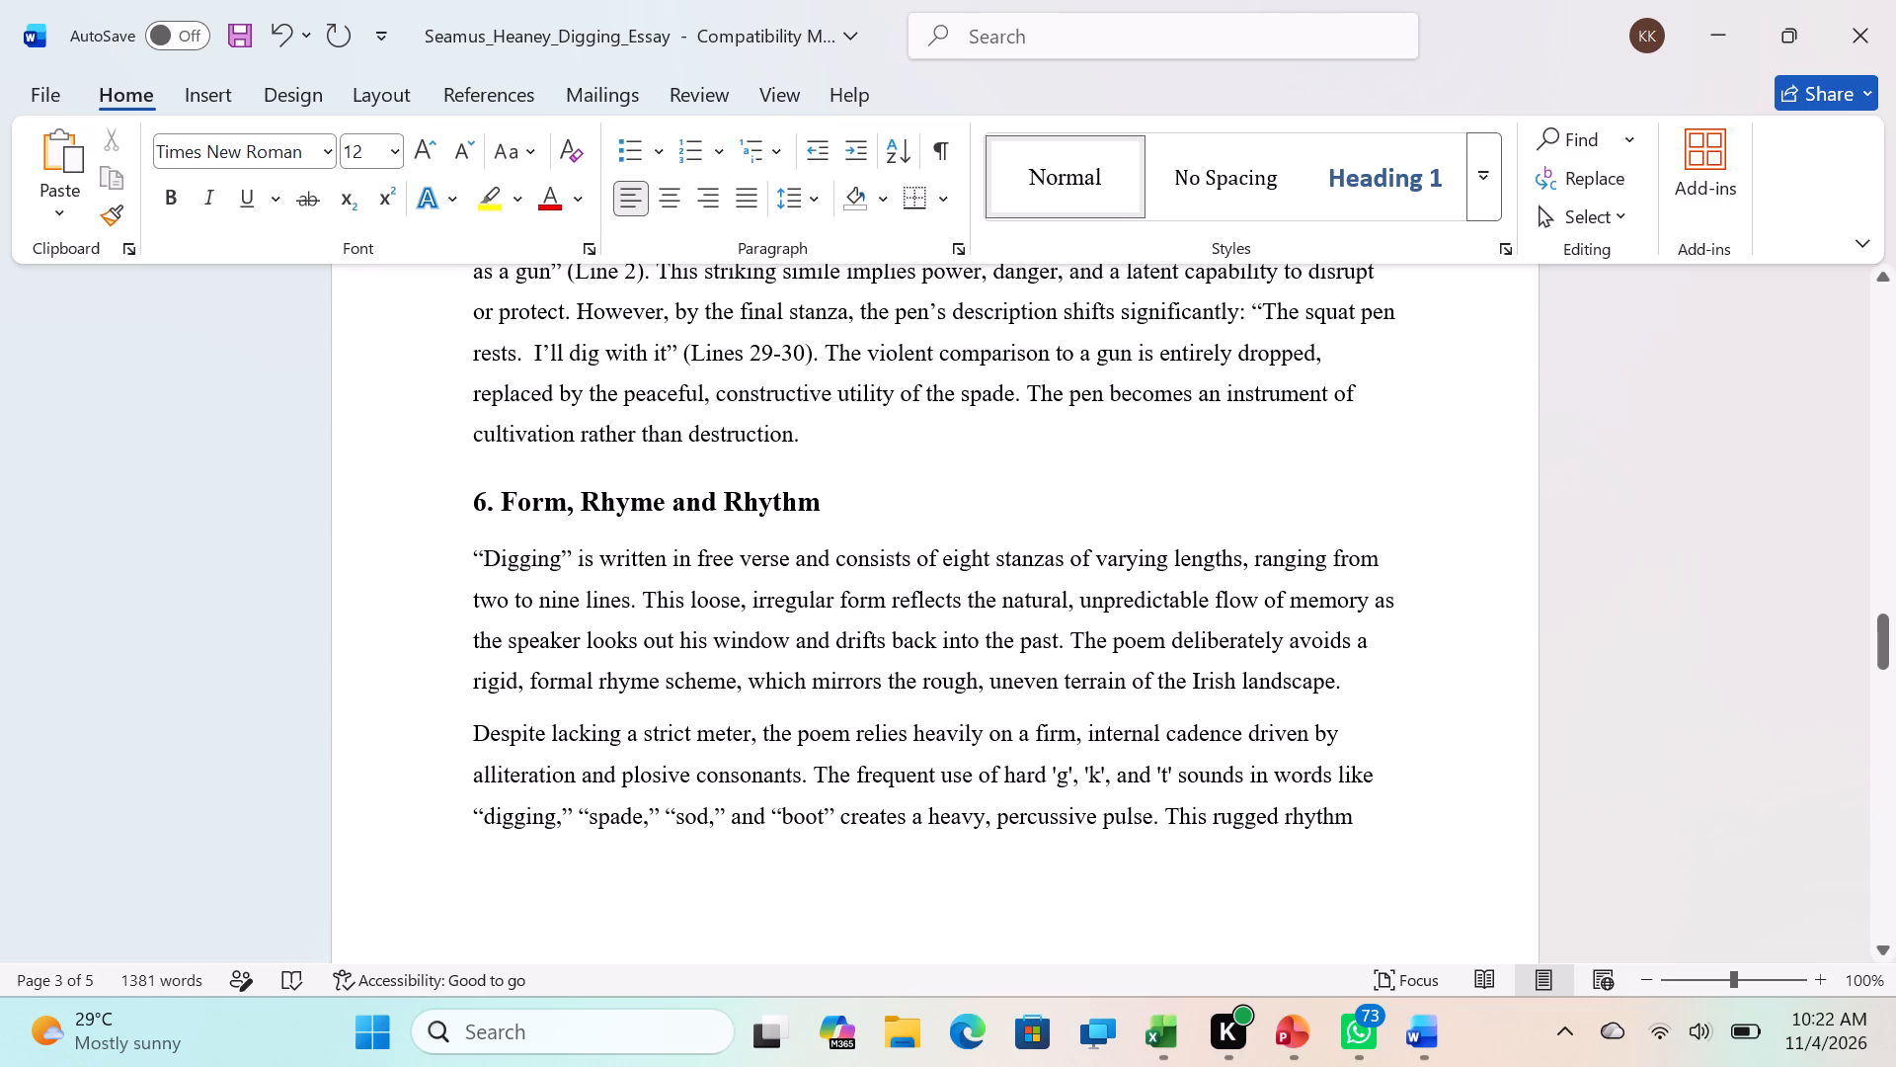
scroll(929, 622, down, 1)
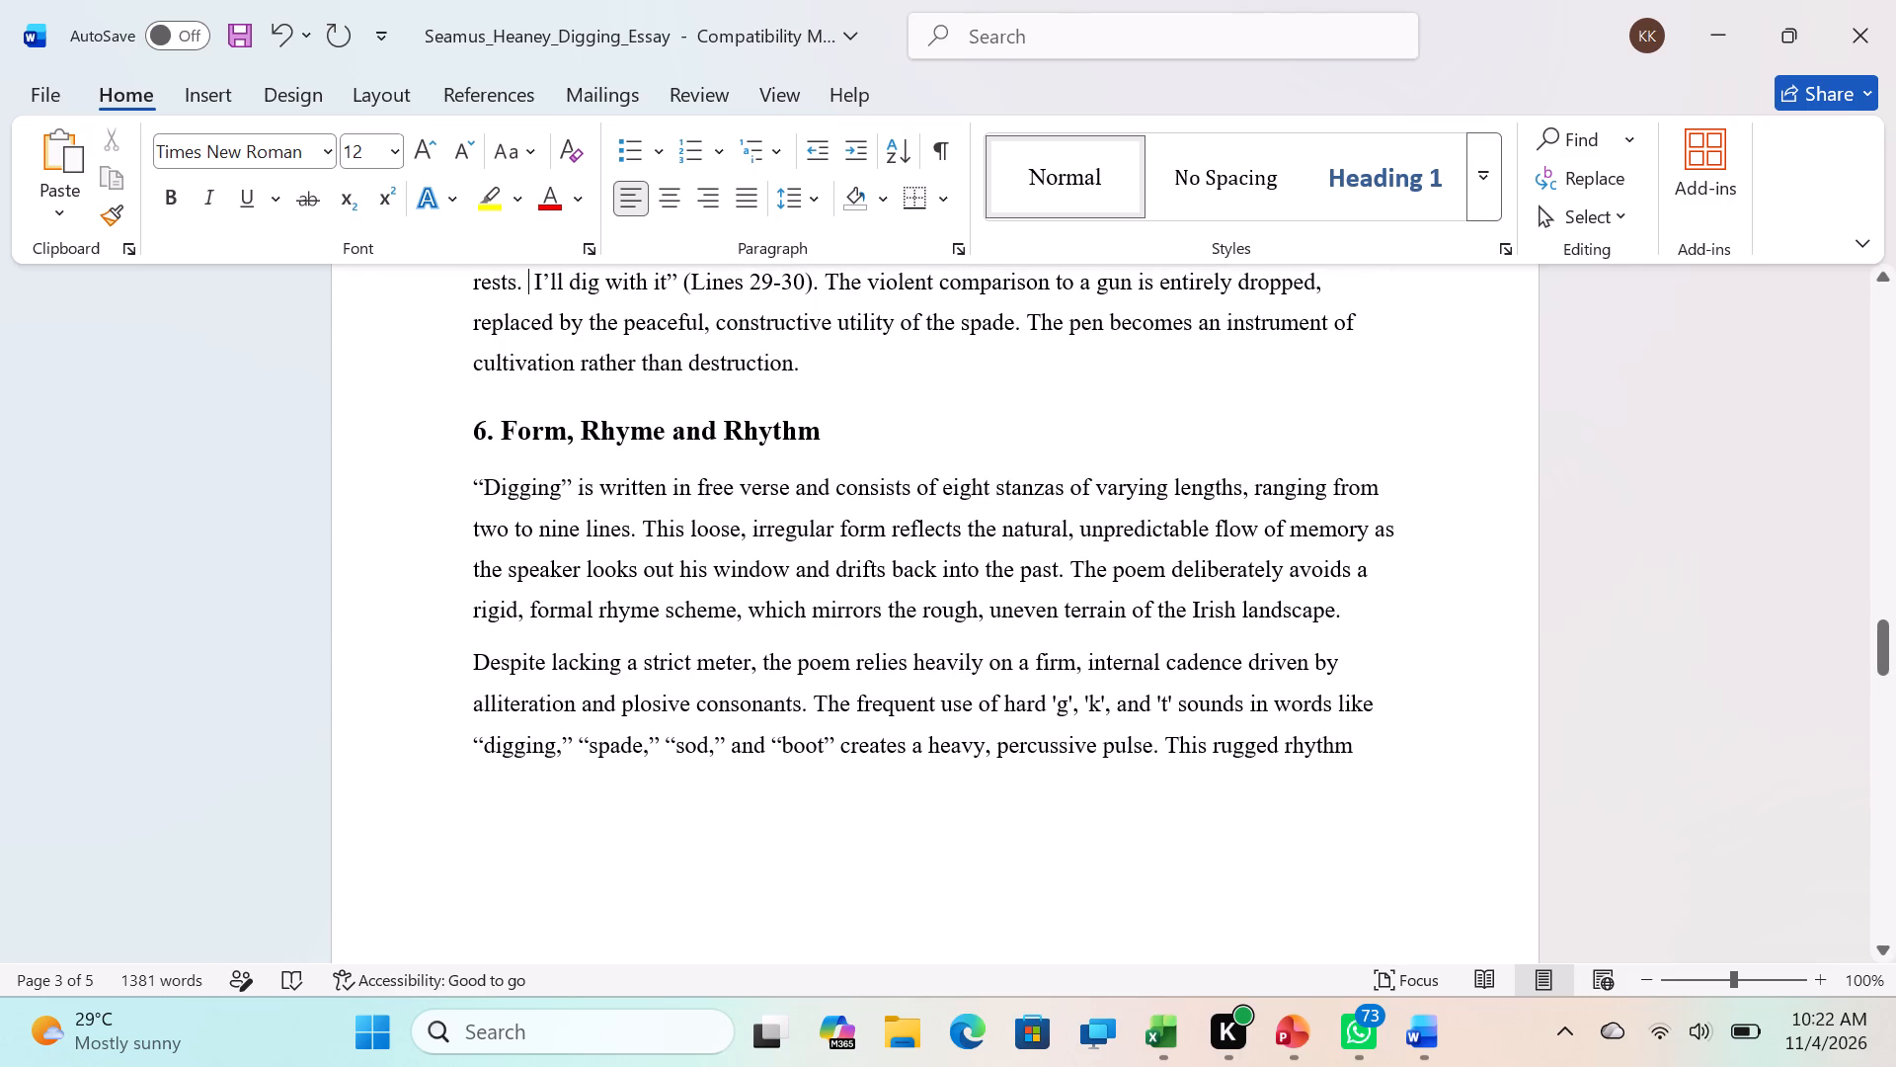
scroll(1064, 596, down, 1)
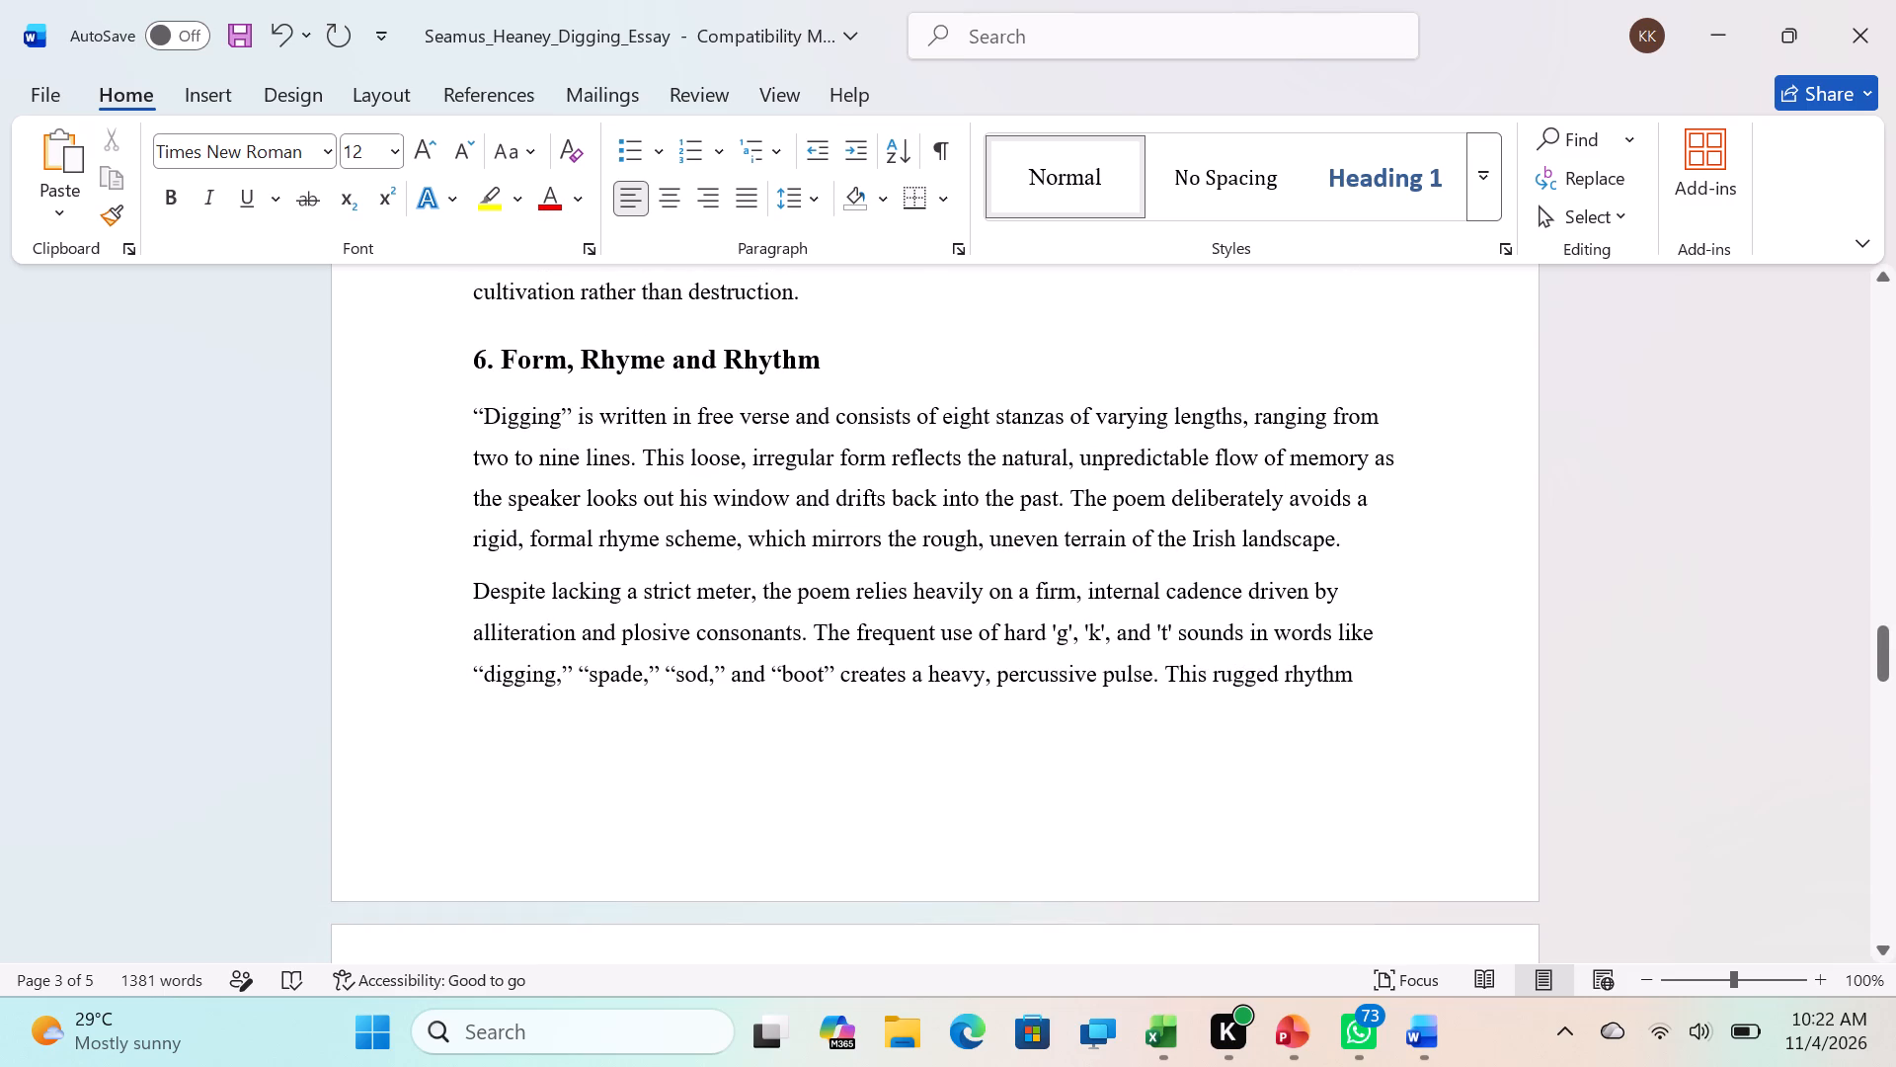
scroll(1063, 595, down, 1)
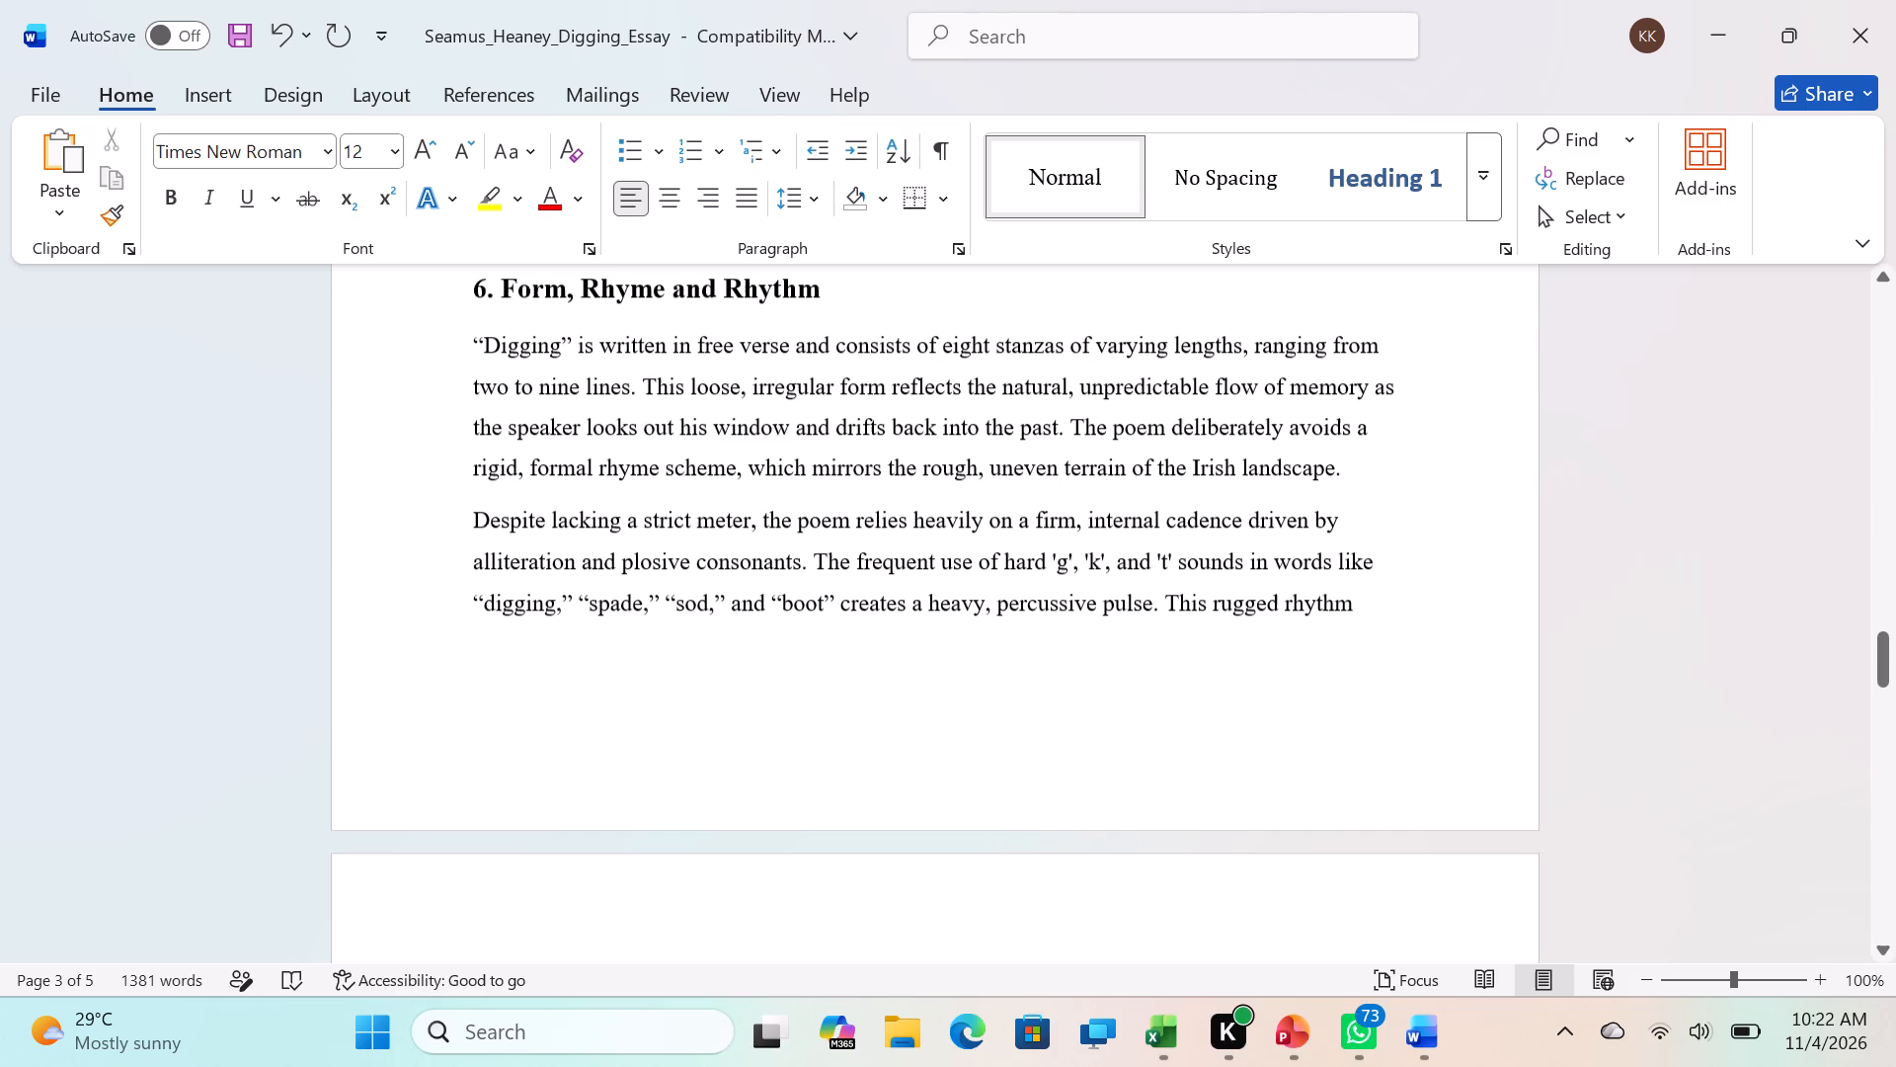
scroll(412, 695, down, 2)
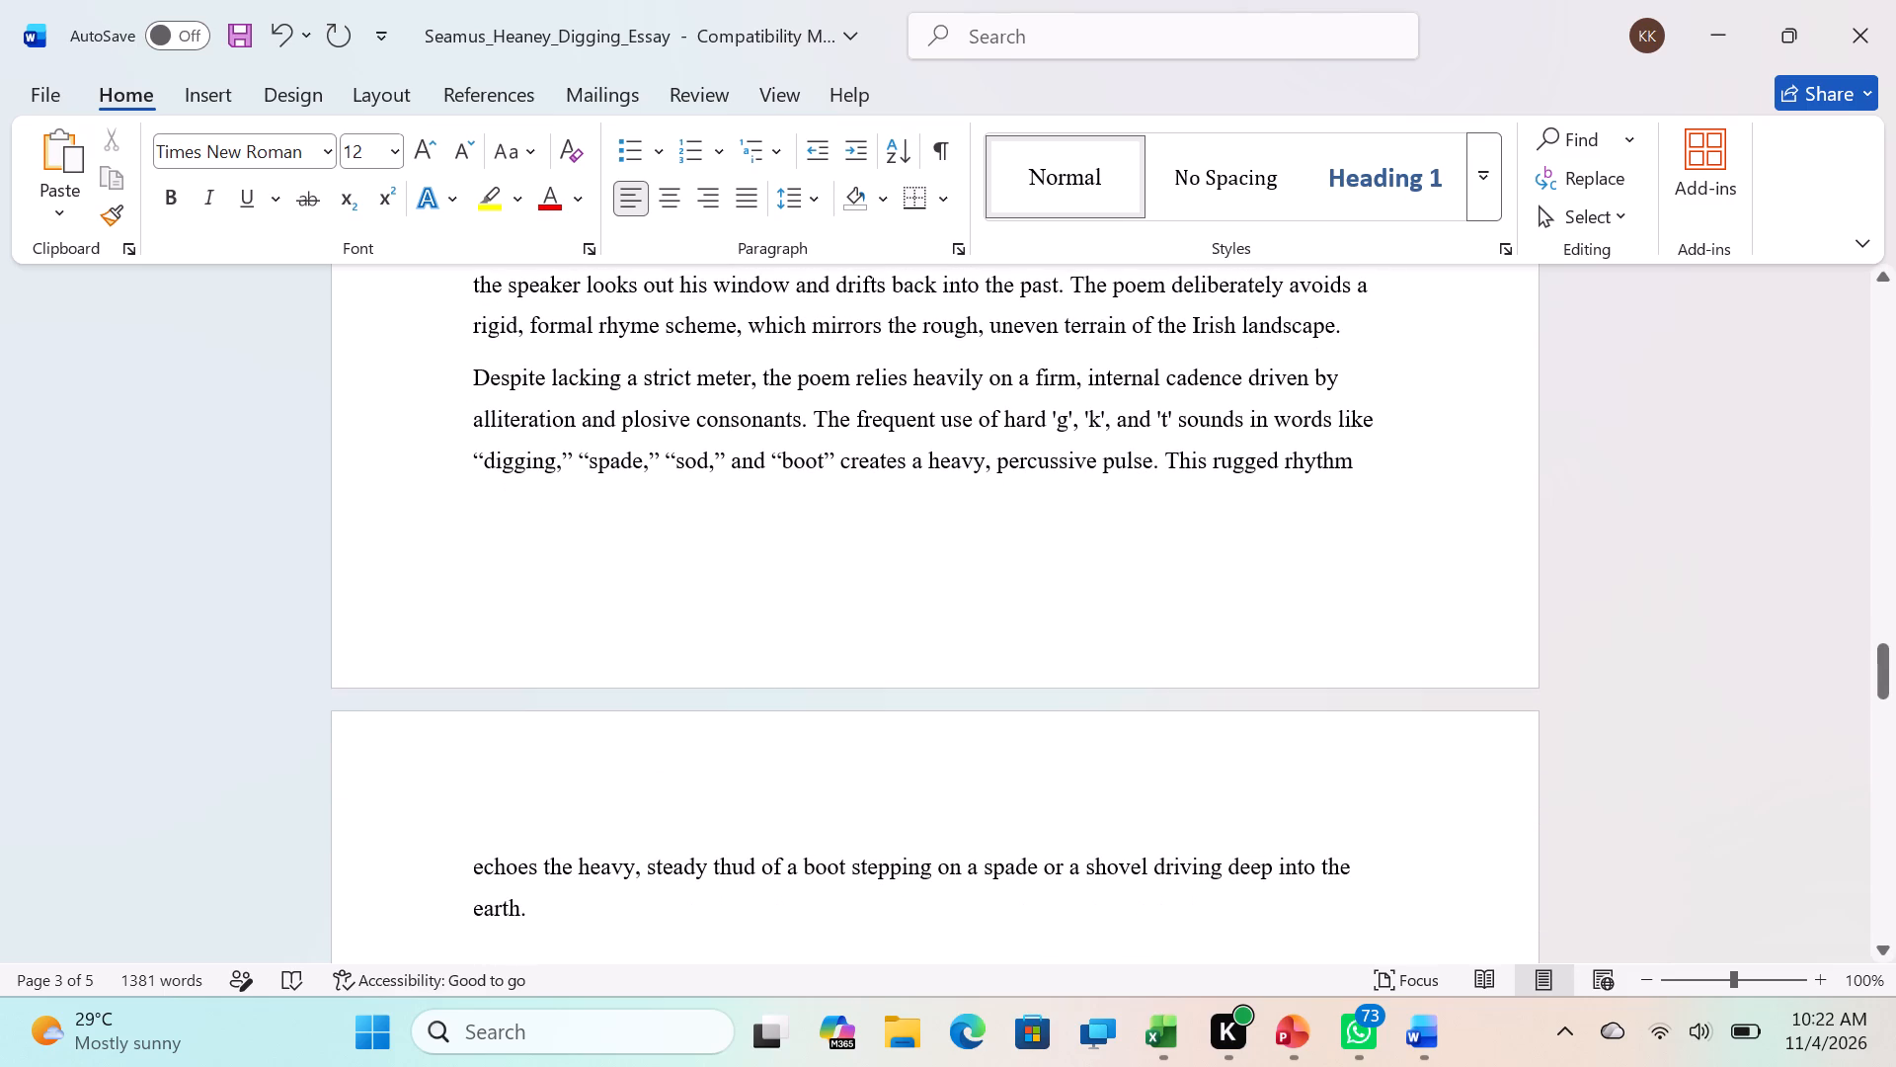
scroll(503, 661, down, 1)
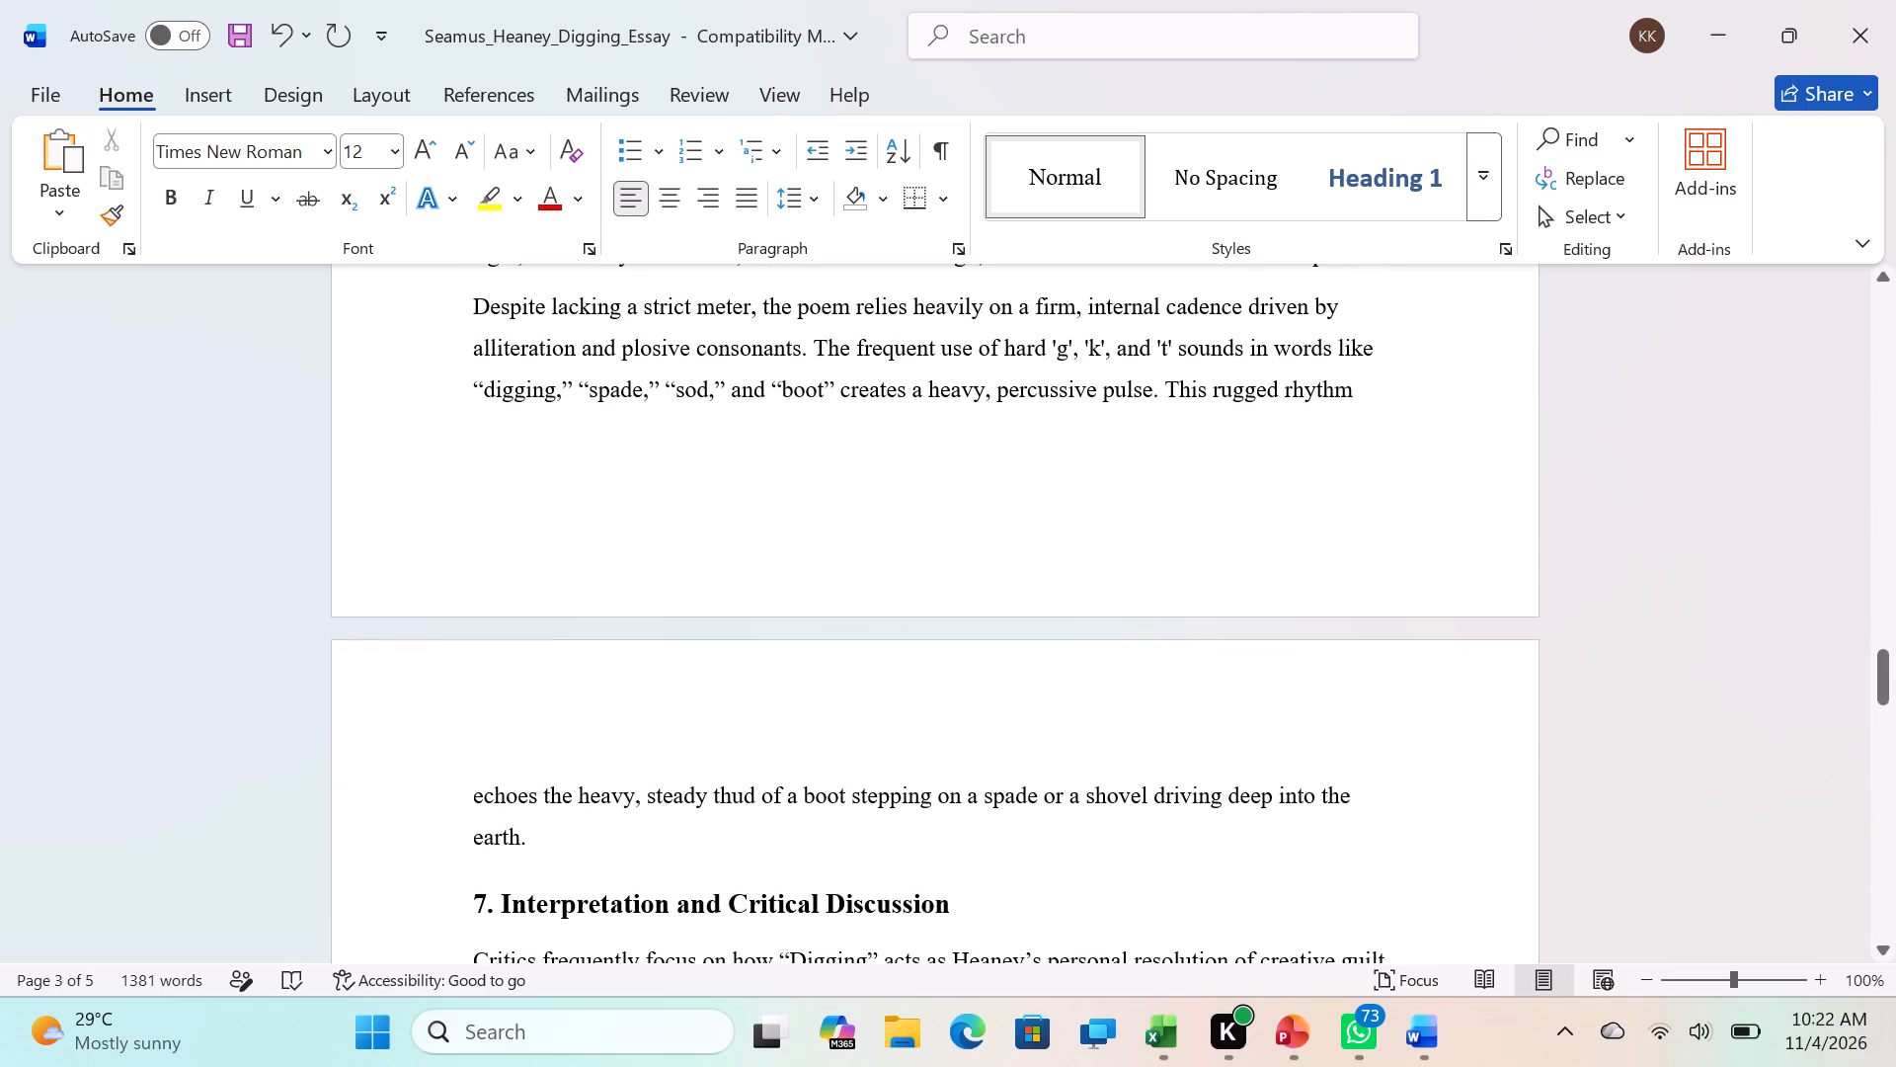
scroll(486, 647, down, 1)
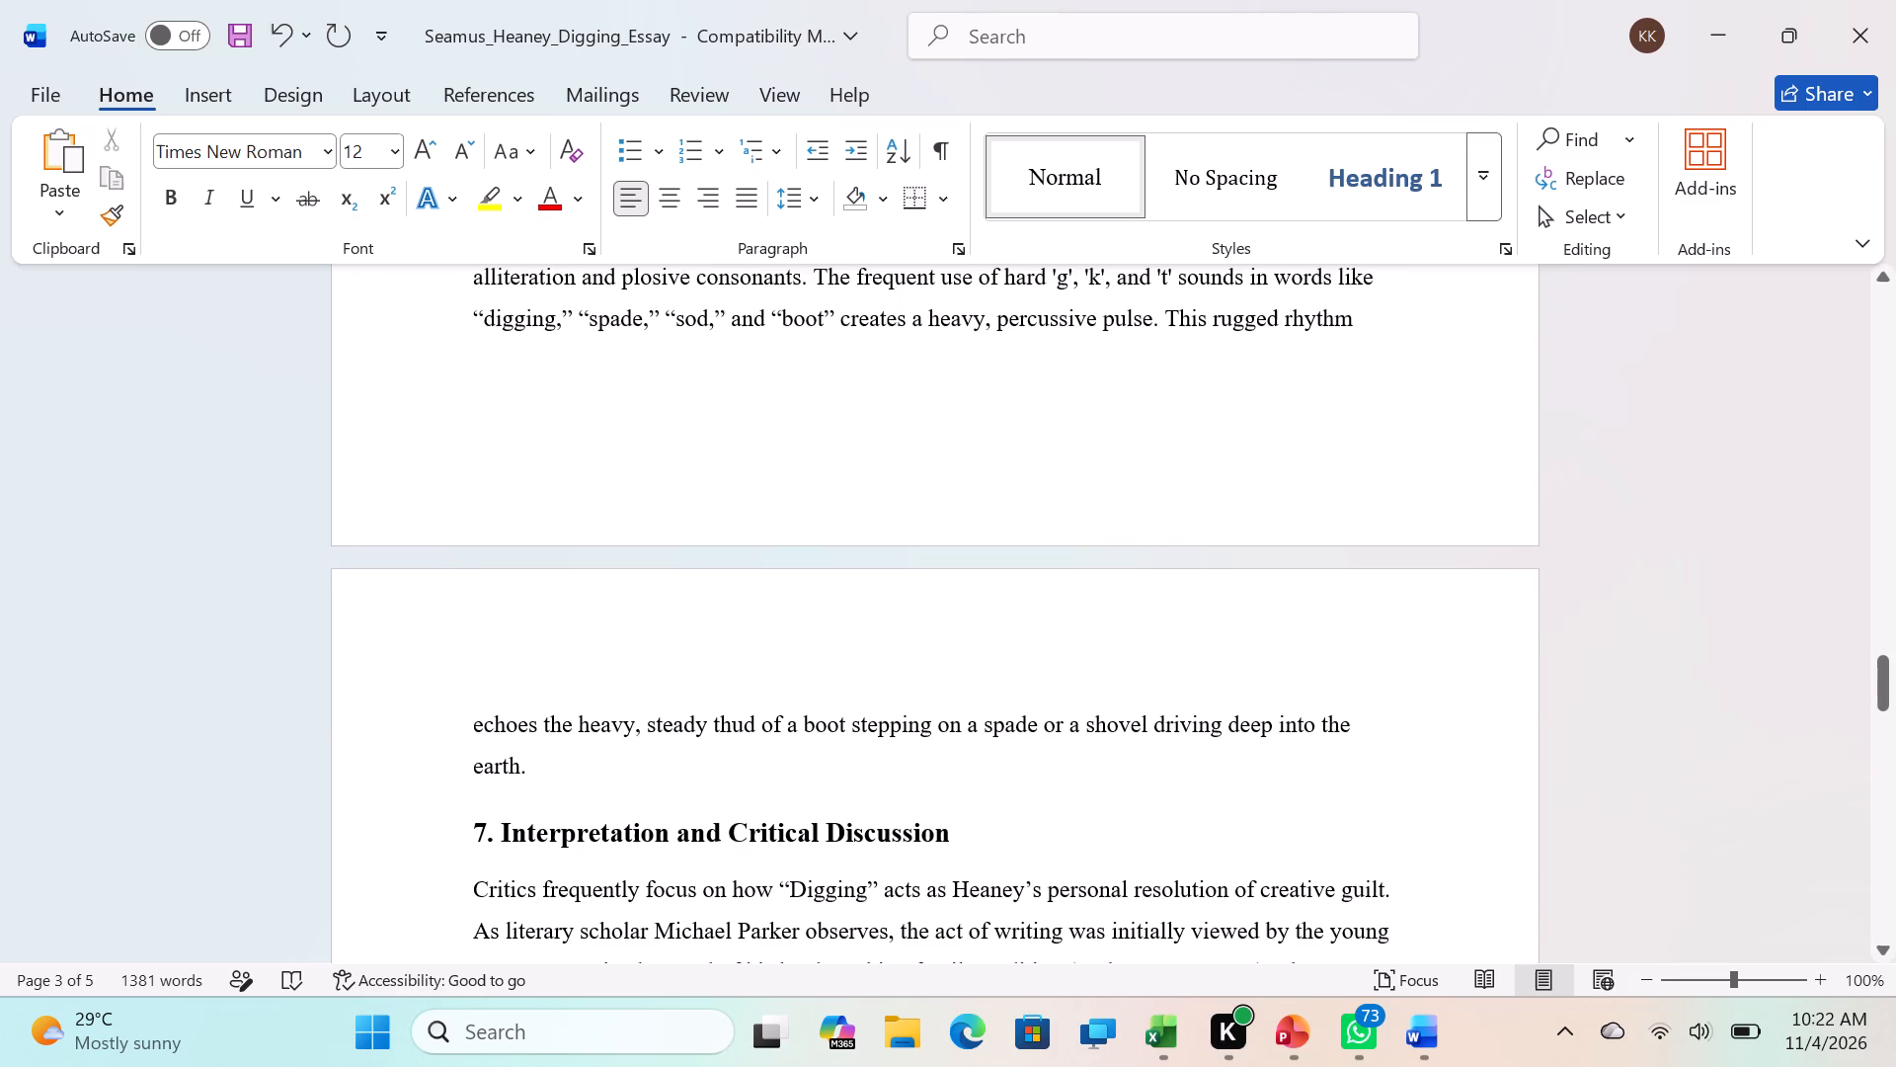
Replace the hyphen in "hard-working" with a space in the first paragraph of section 7.
scroll(605, 677, down, 5)
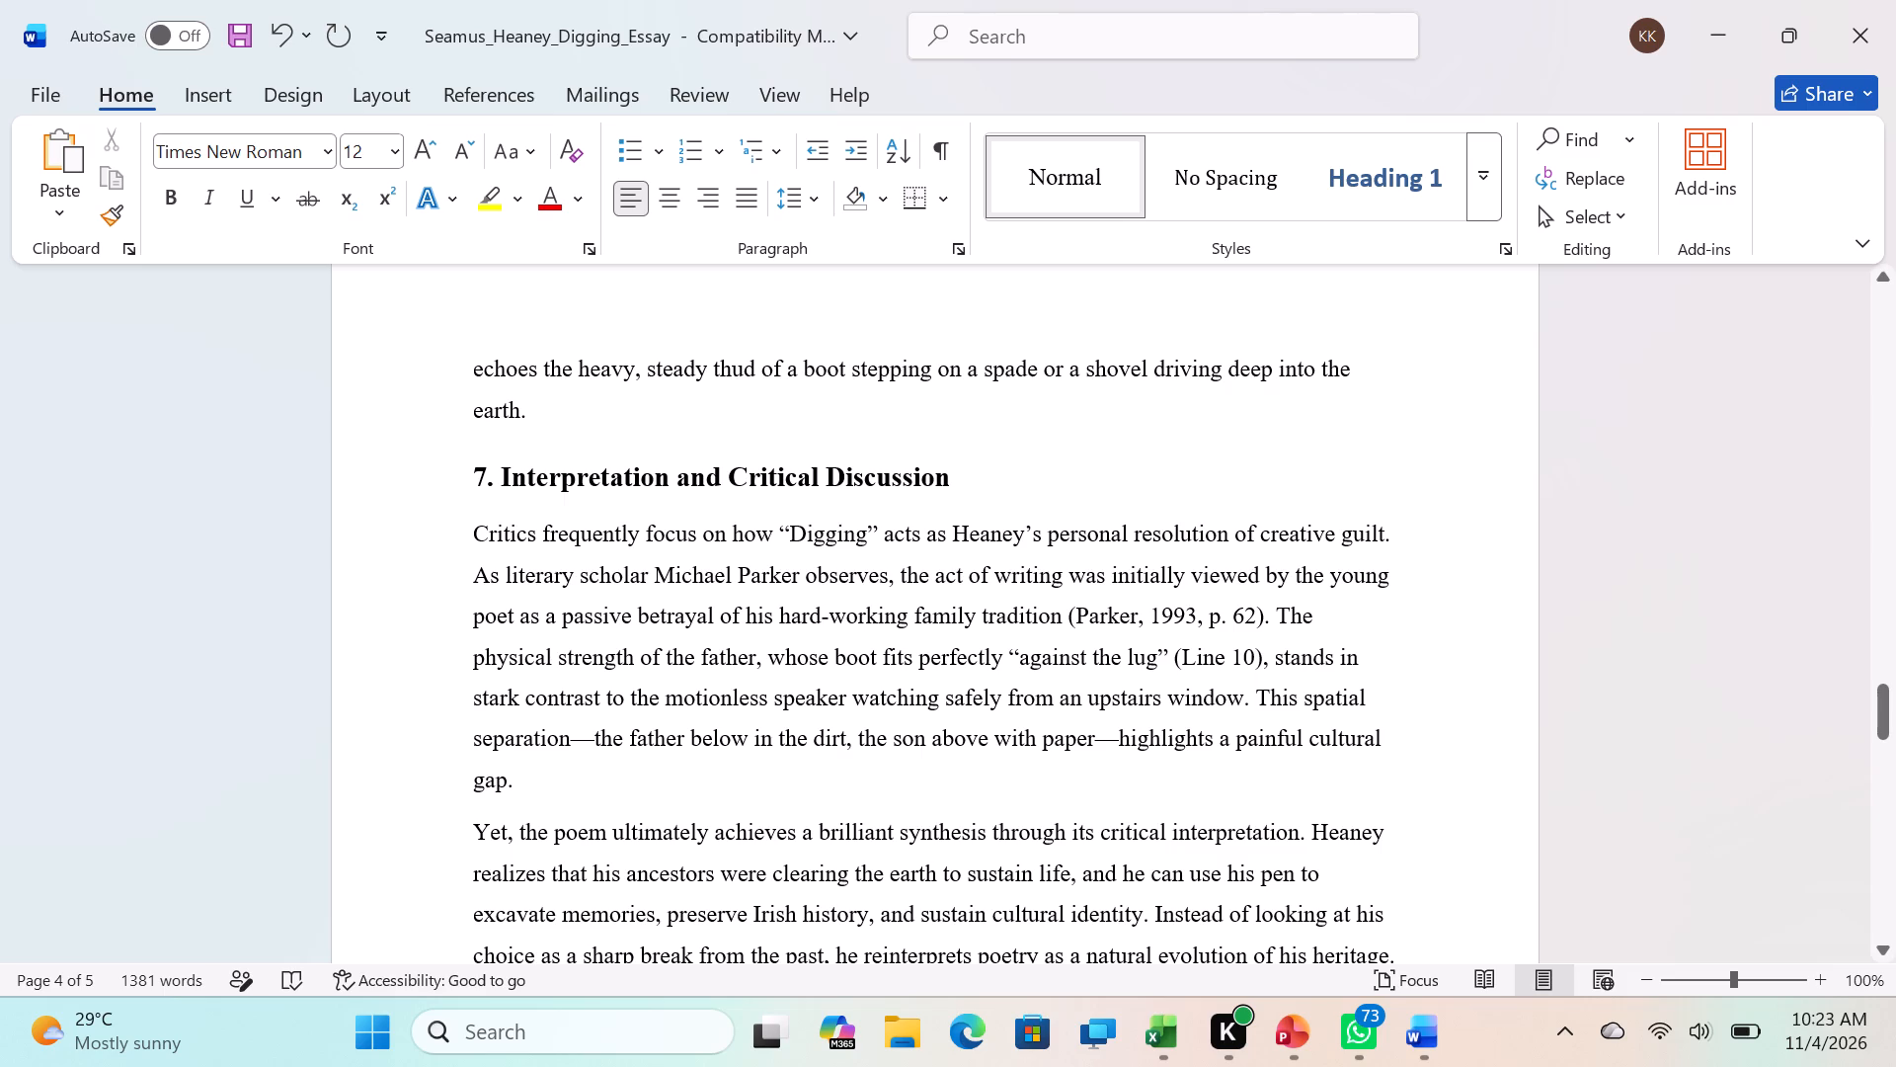
click(829, 619)
key(BackSpace)
key(space)
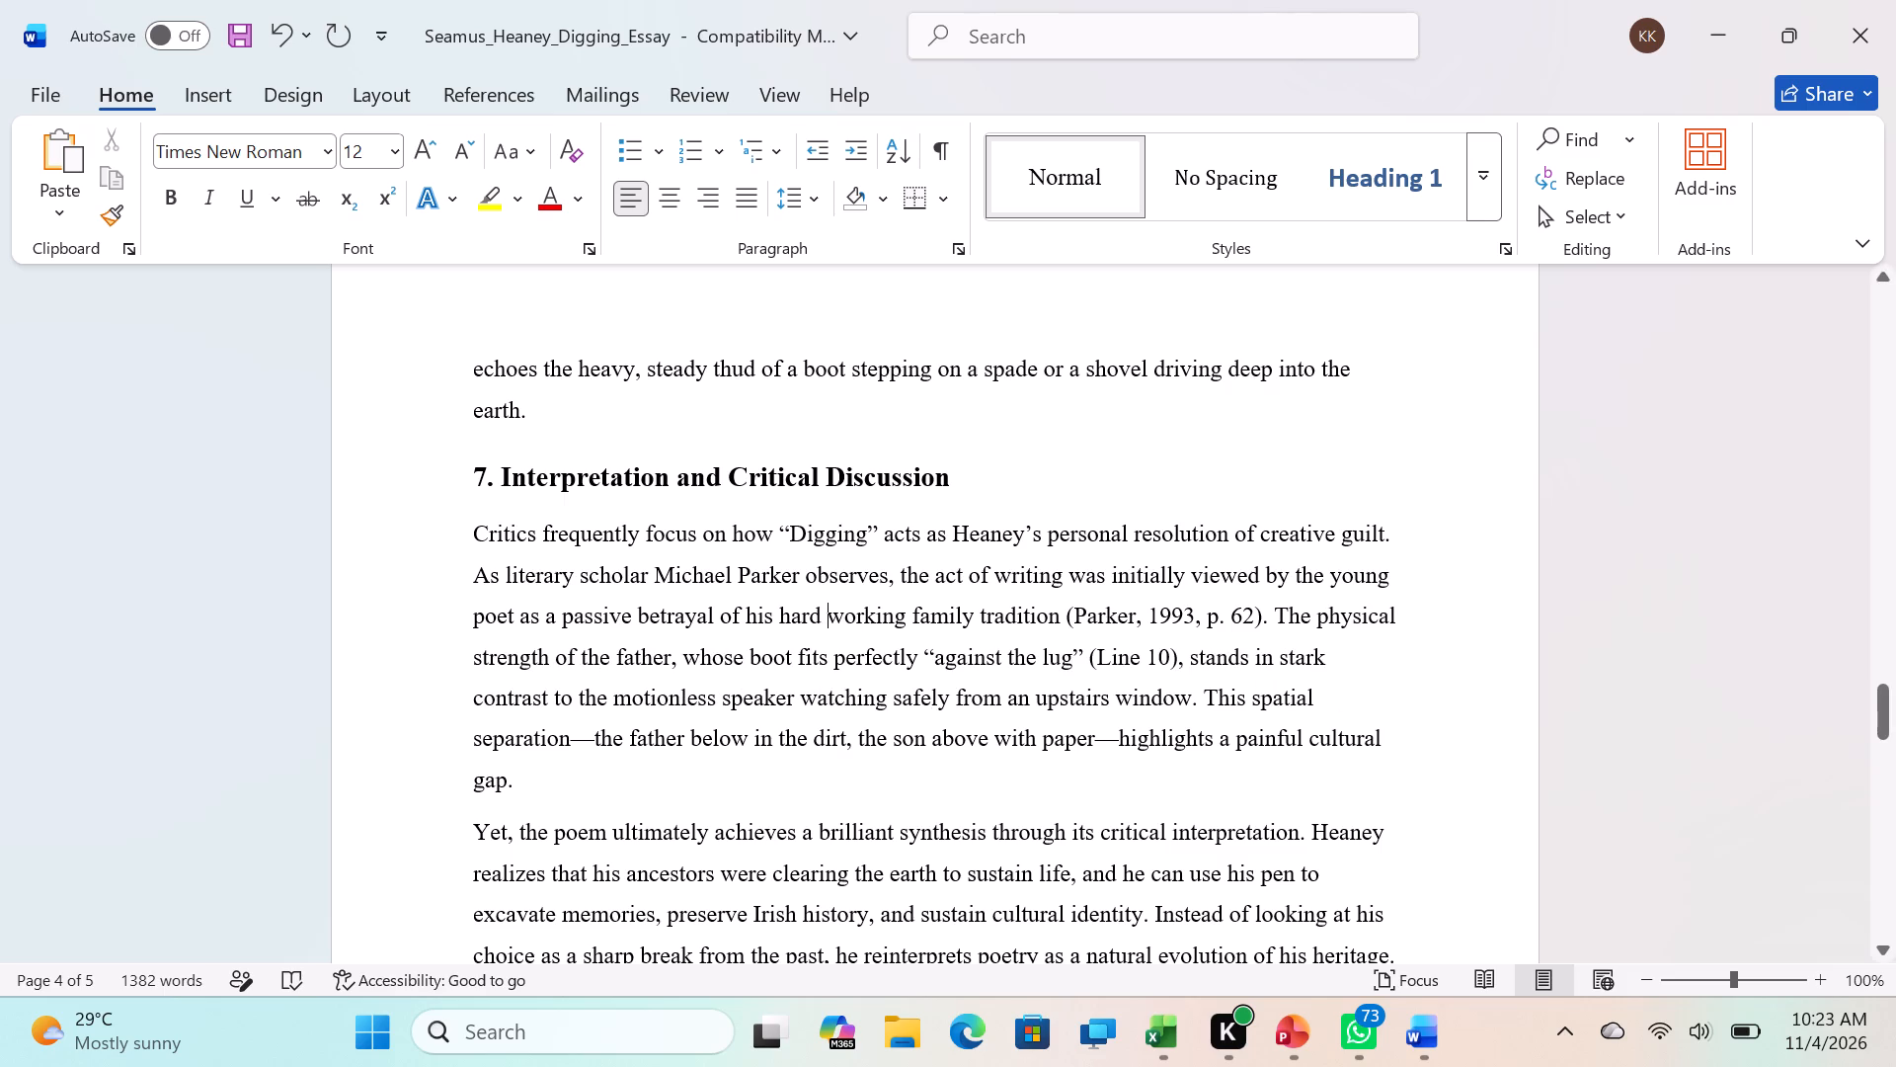
Replace the dashes after "paper" and "separation" with spaces in the last sentence of section 7's first paragraph.
click(1117, 733)
key(BackSpace)
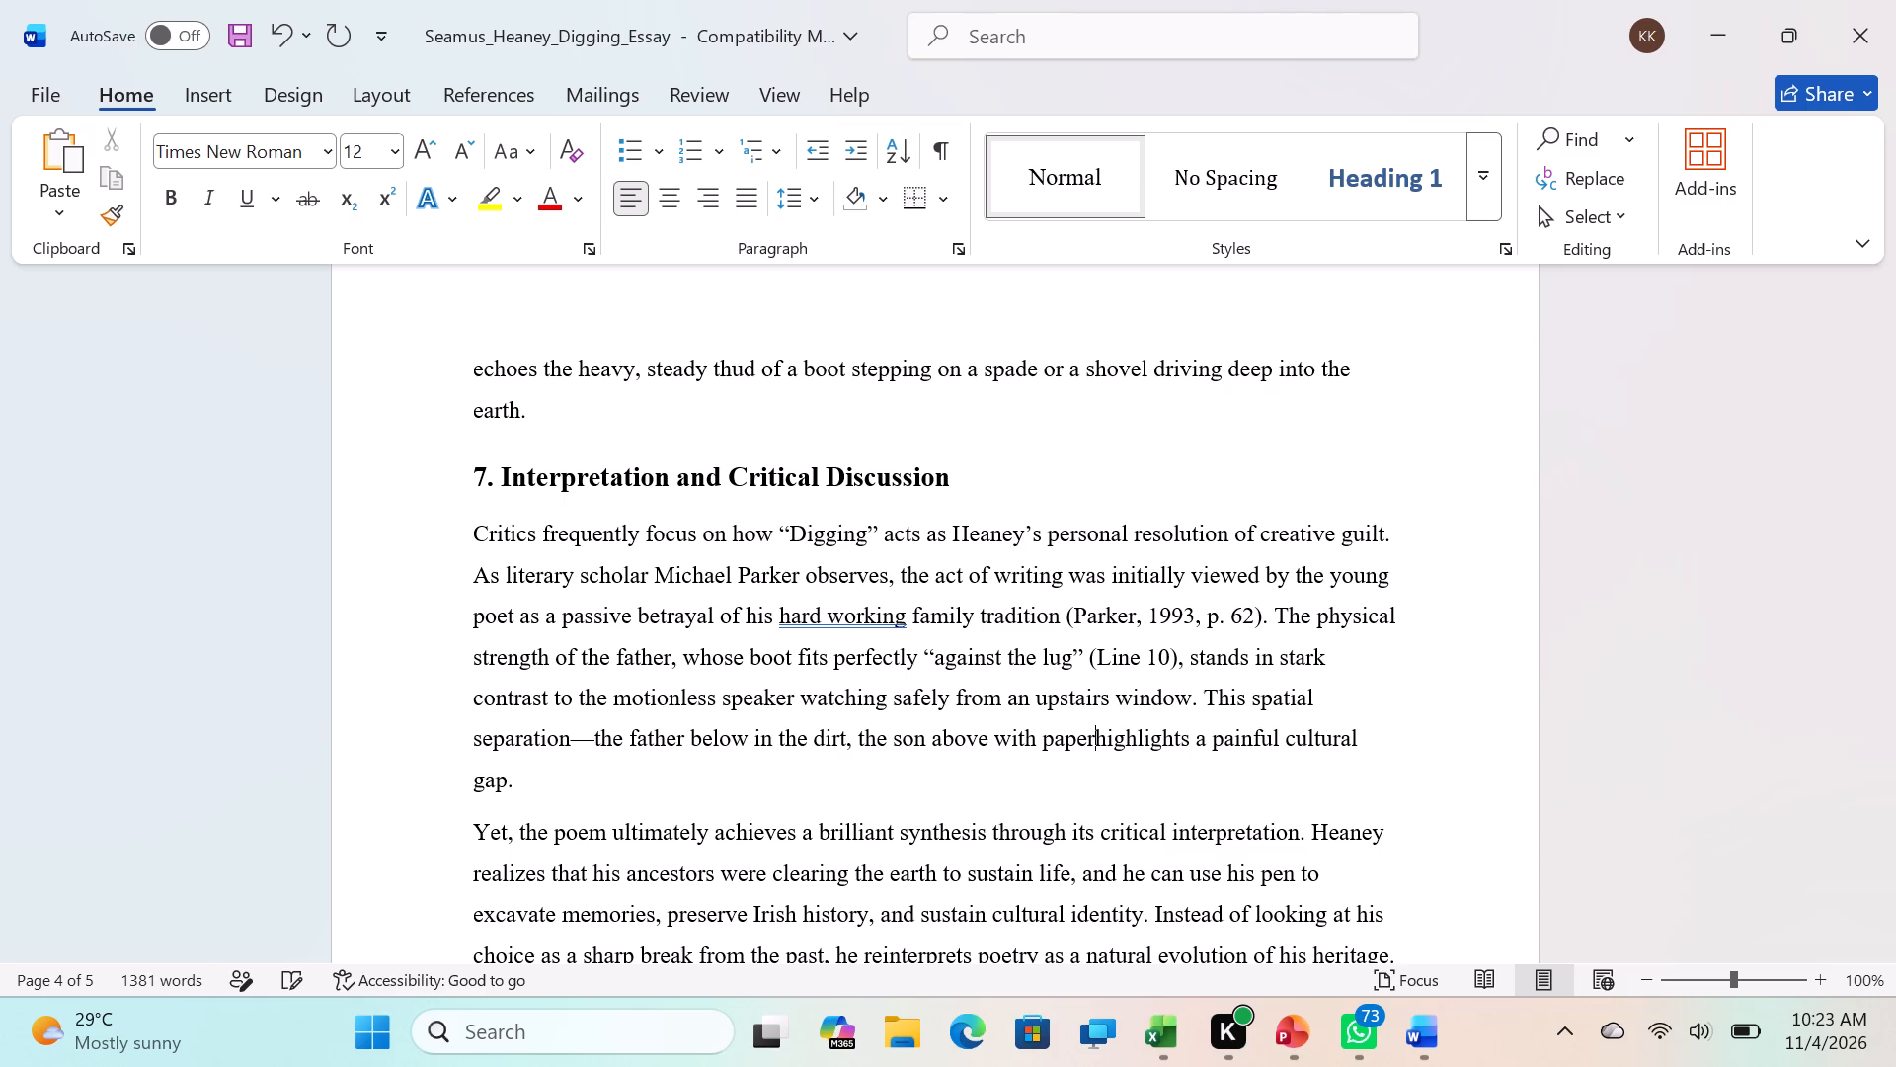
key(space)
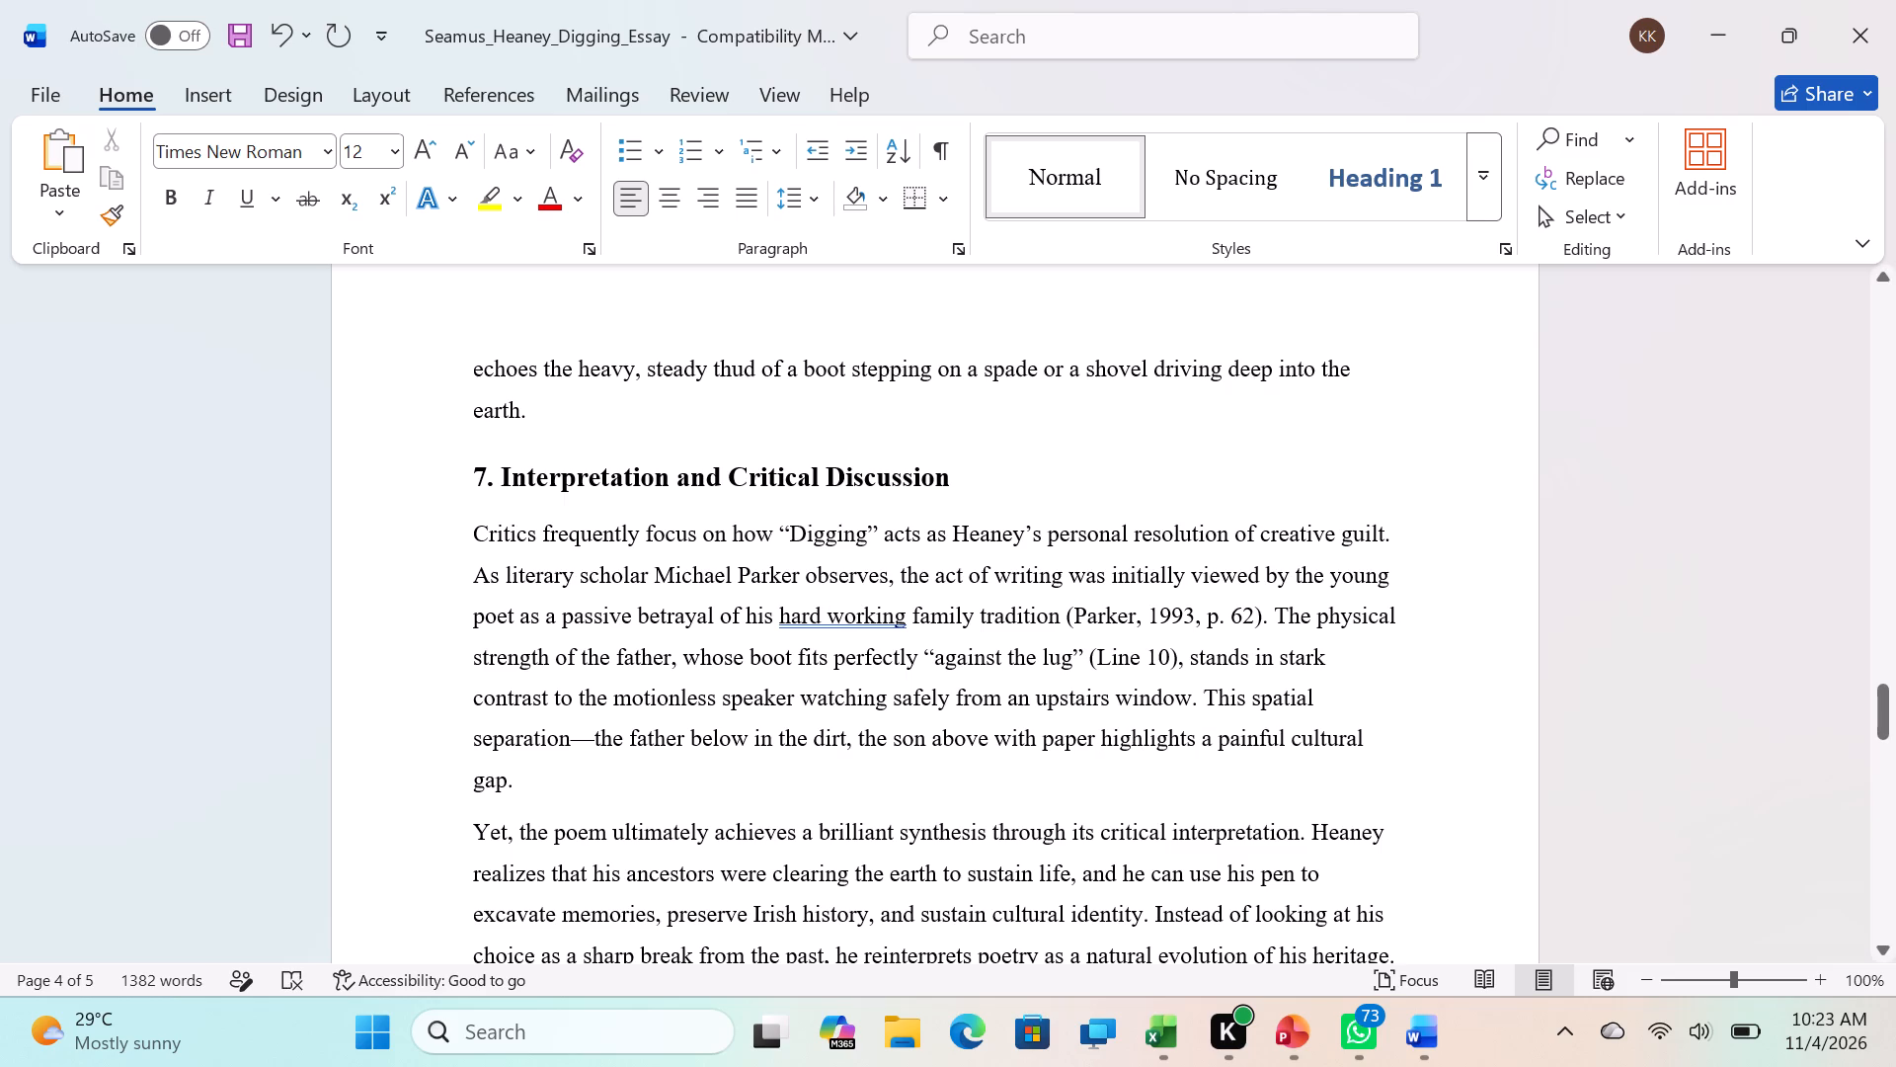
click(592, 740)
key(BackSpace)
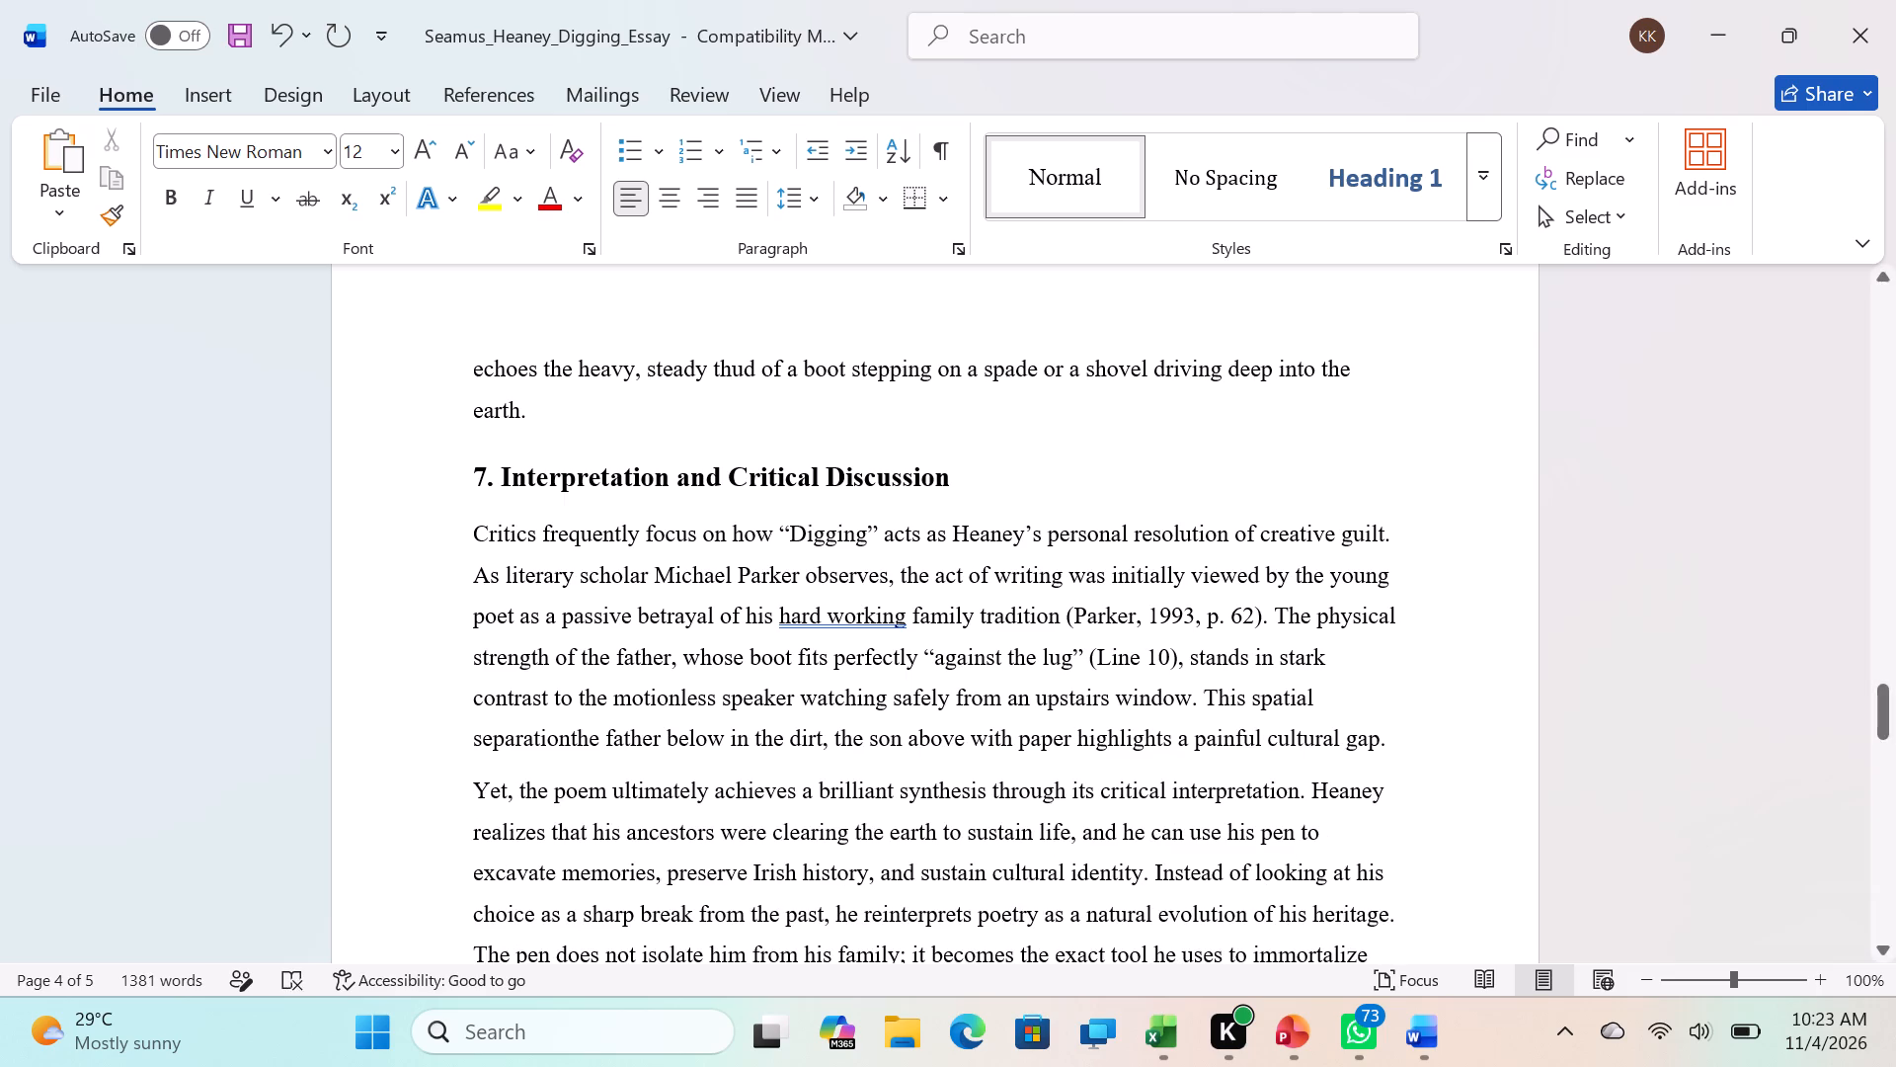
key(space)
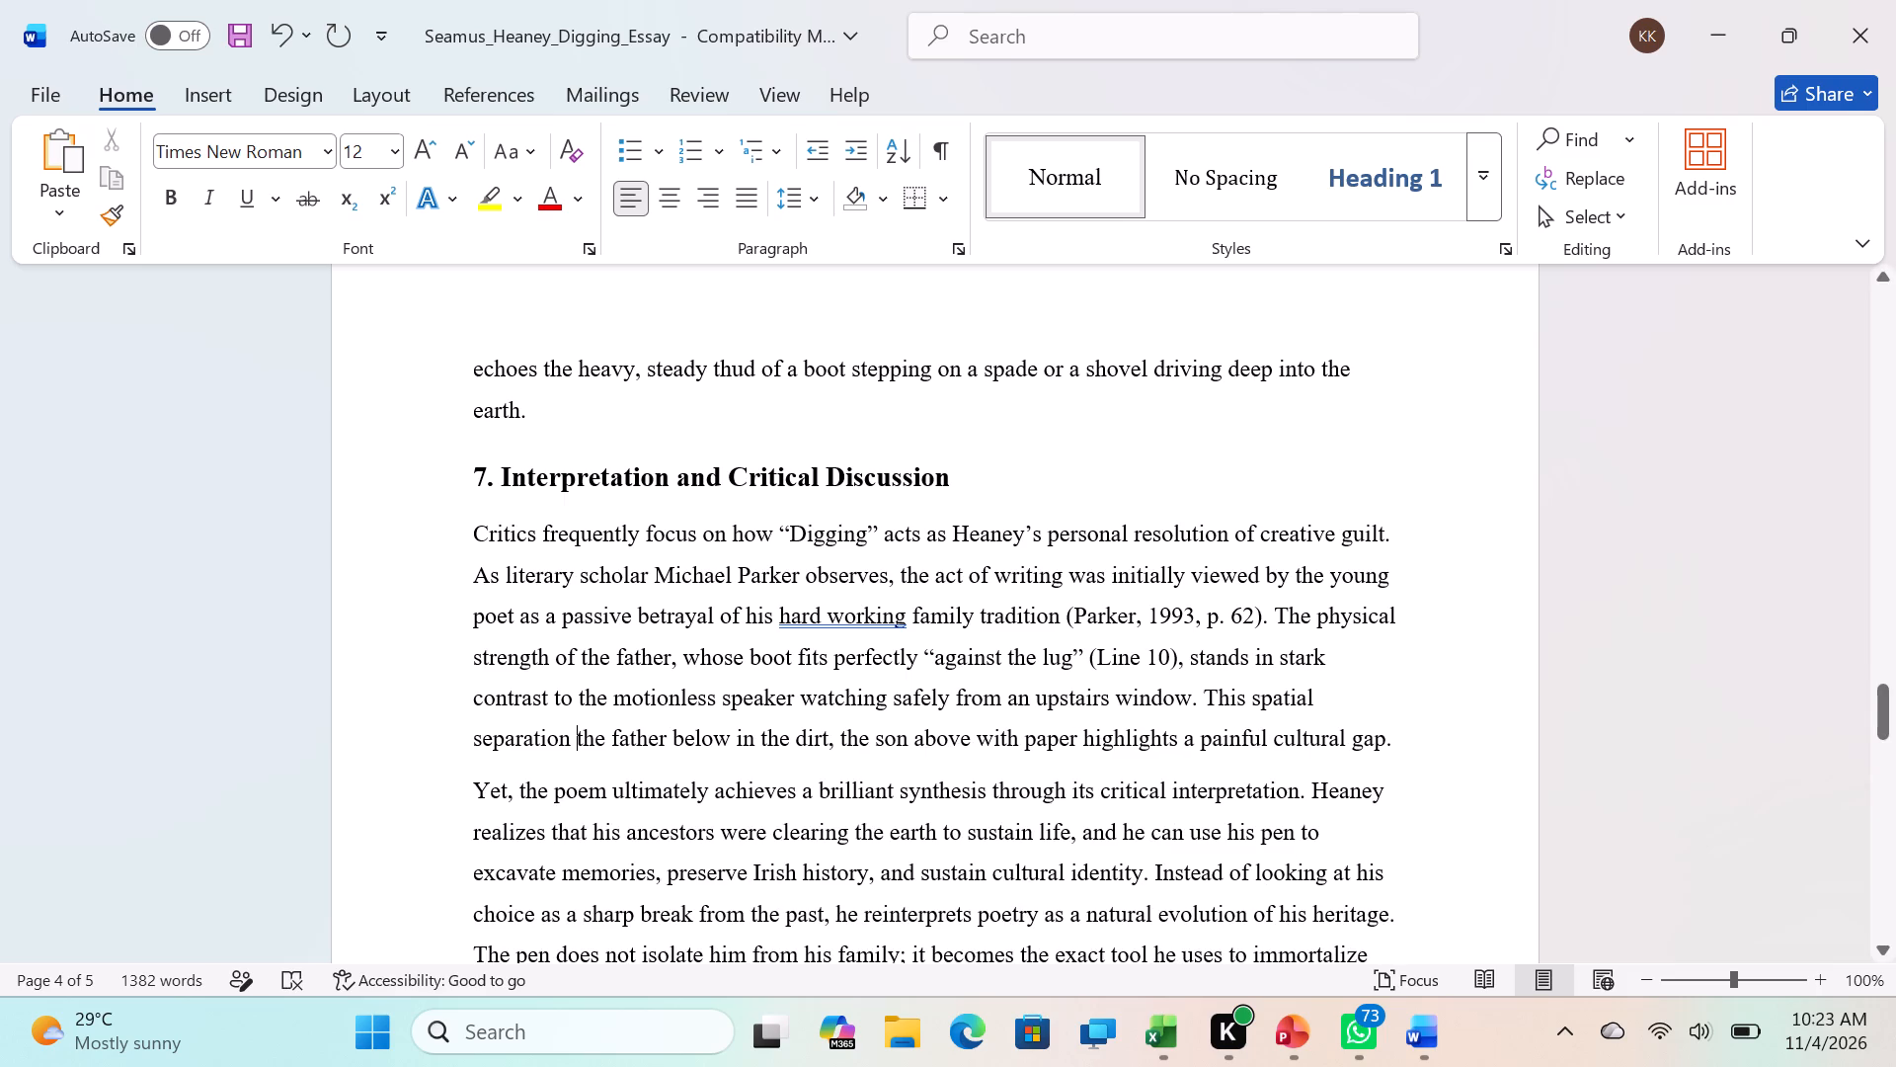
Cut the sentence running from "Through a visceral soundscape" to "his own intellectual work" out of the Conclusion paragraph.
scroll(601, 763, down, 1)
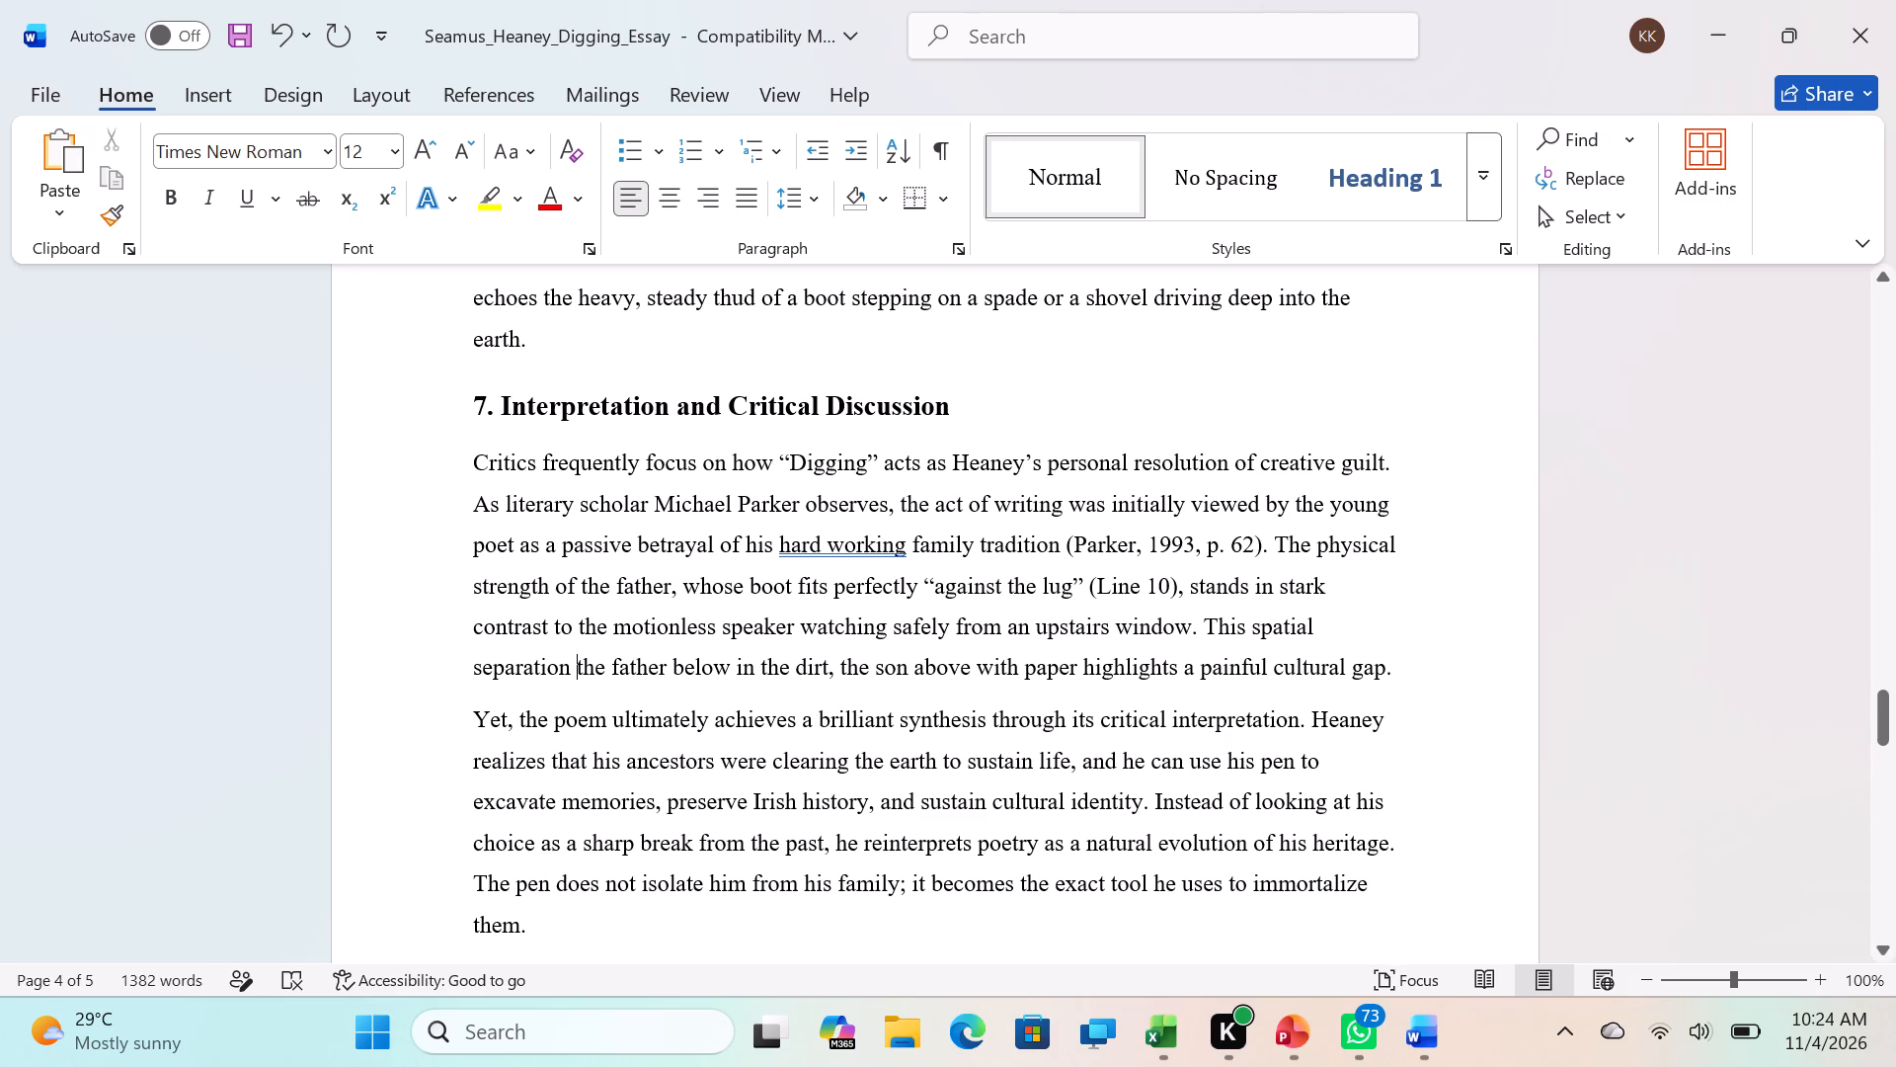
scroll(1062, 653, down, 1)
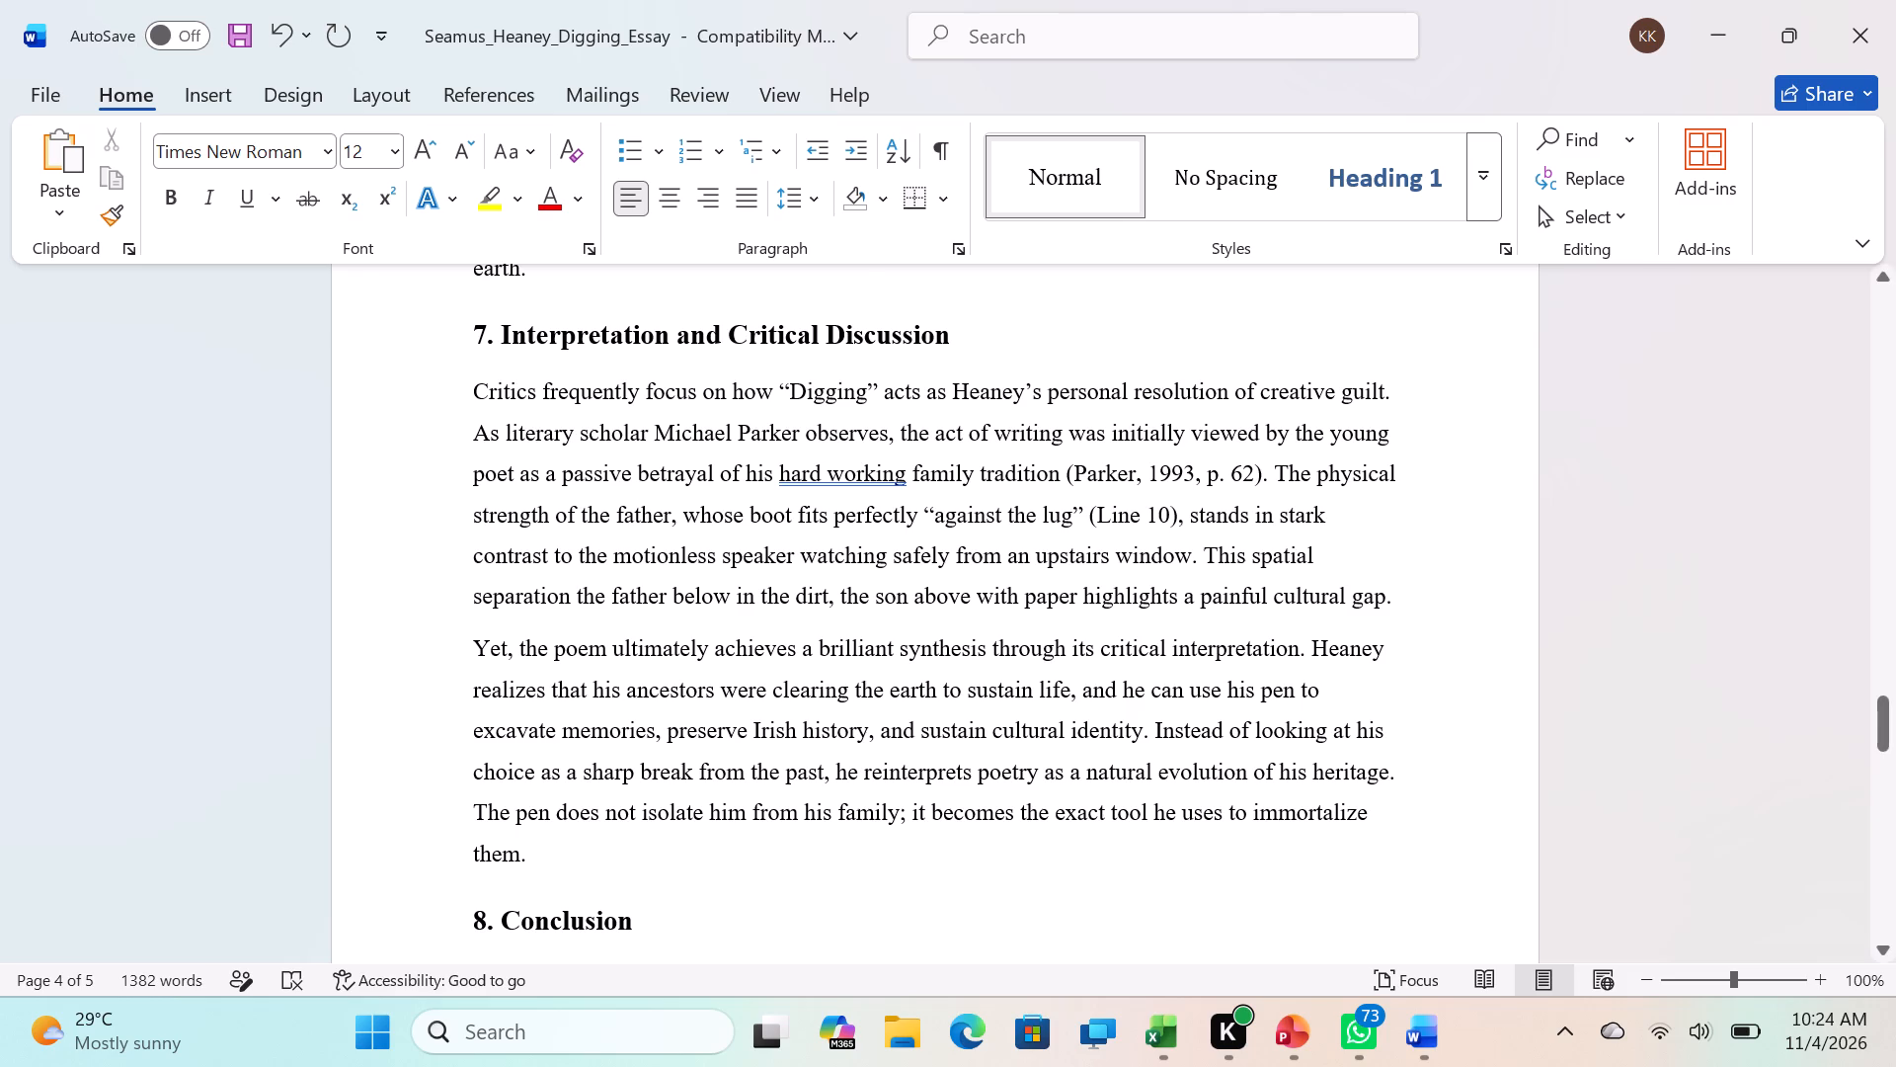
scroll(904, 712, down, 1)
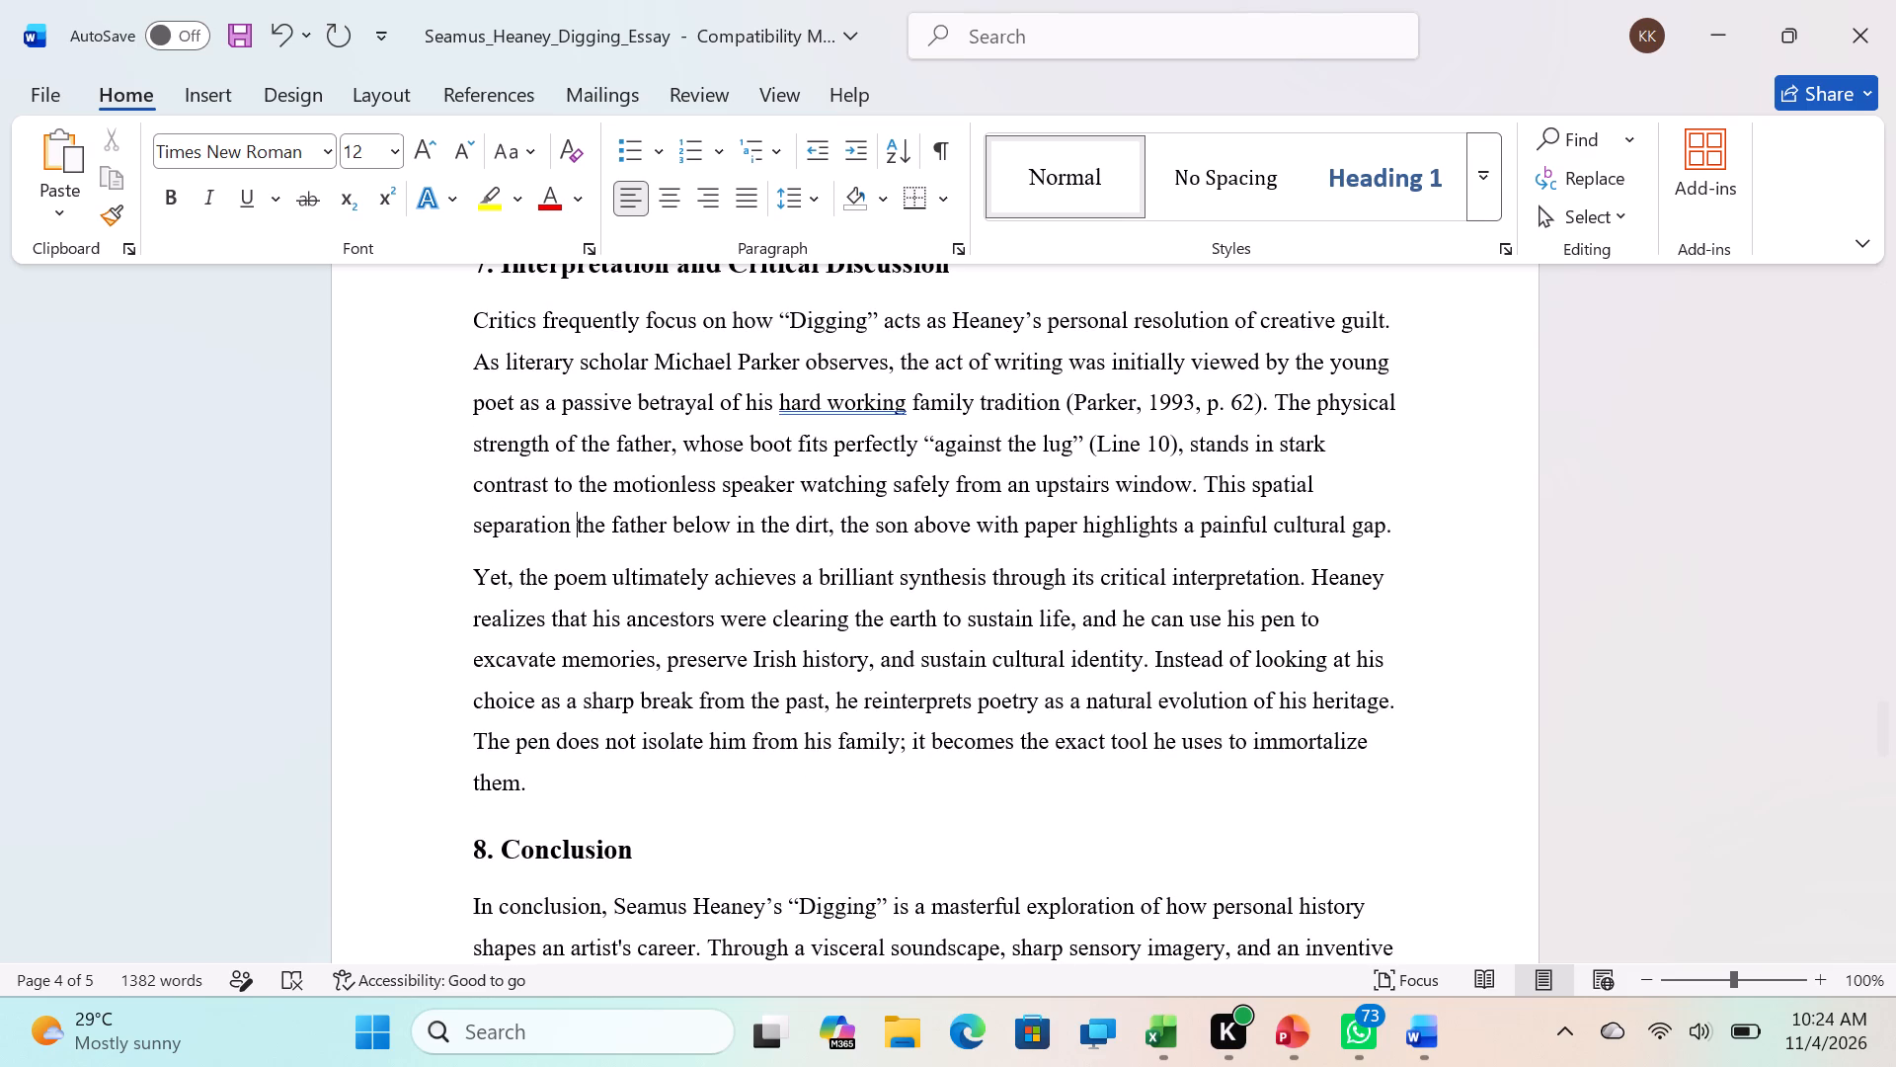
scroll(904, 712, down, 1)
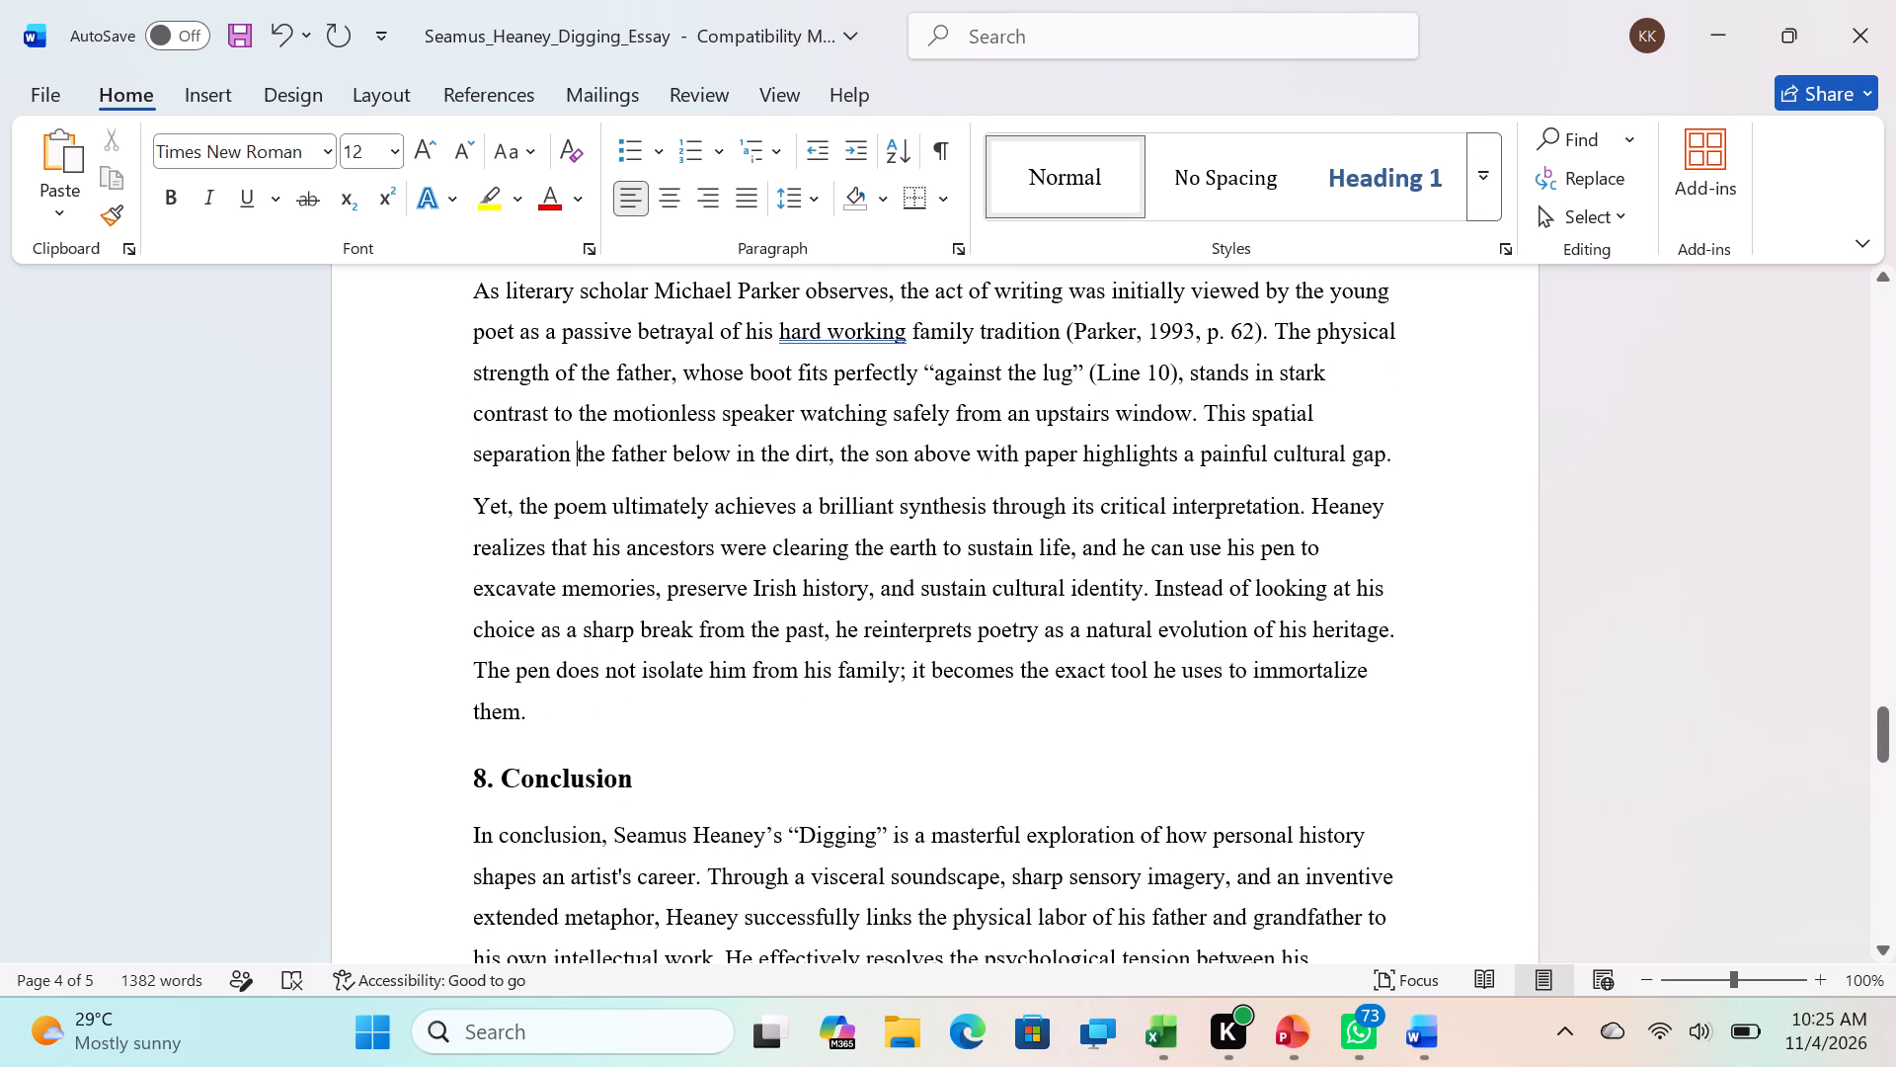
scroll(909, 709, down, 3)
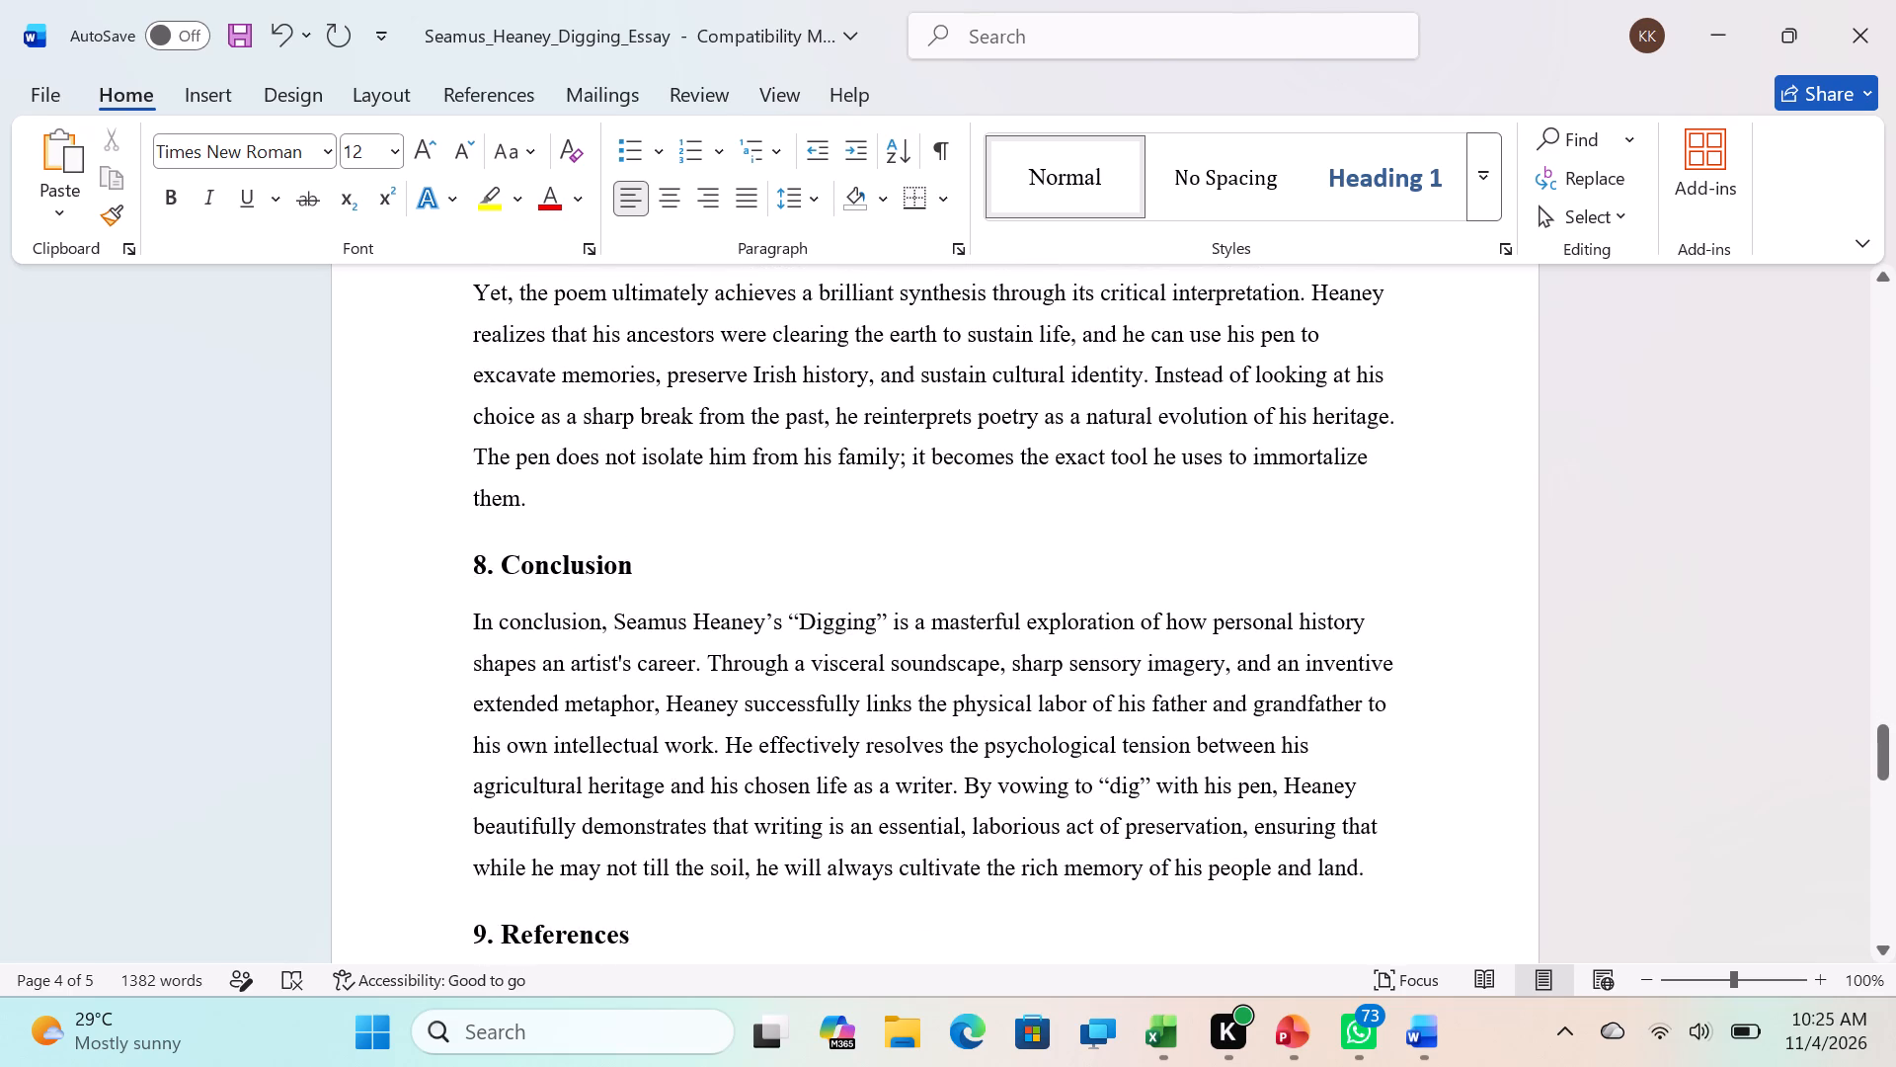
drag(721, 653, 749, 682)
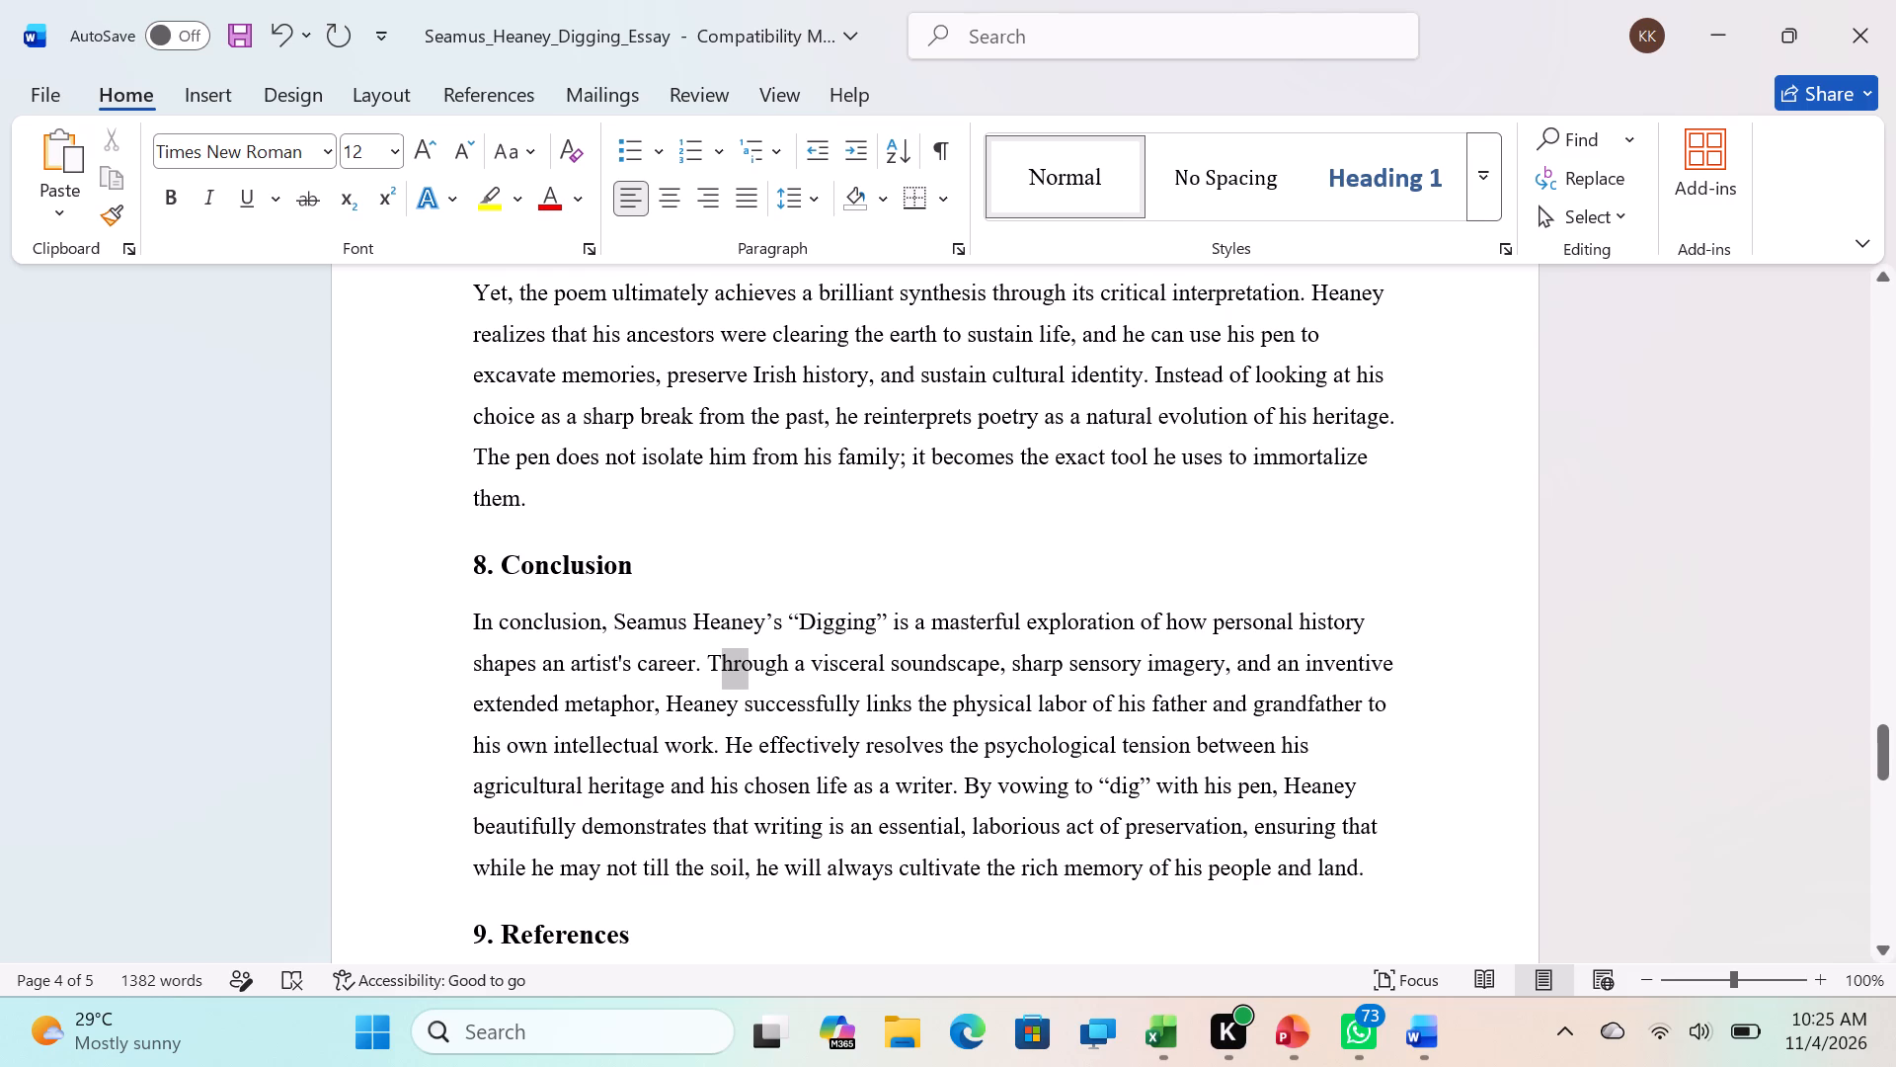
drag(749, 682, 757, 731)
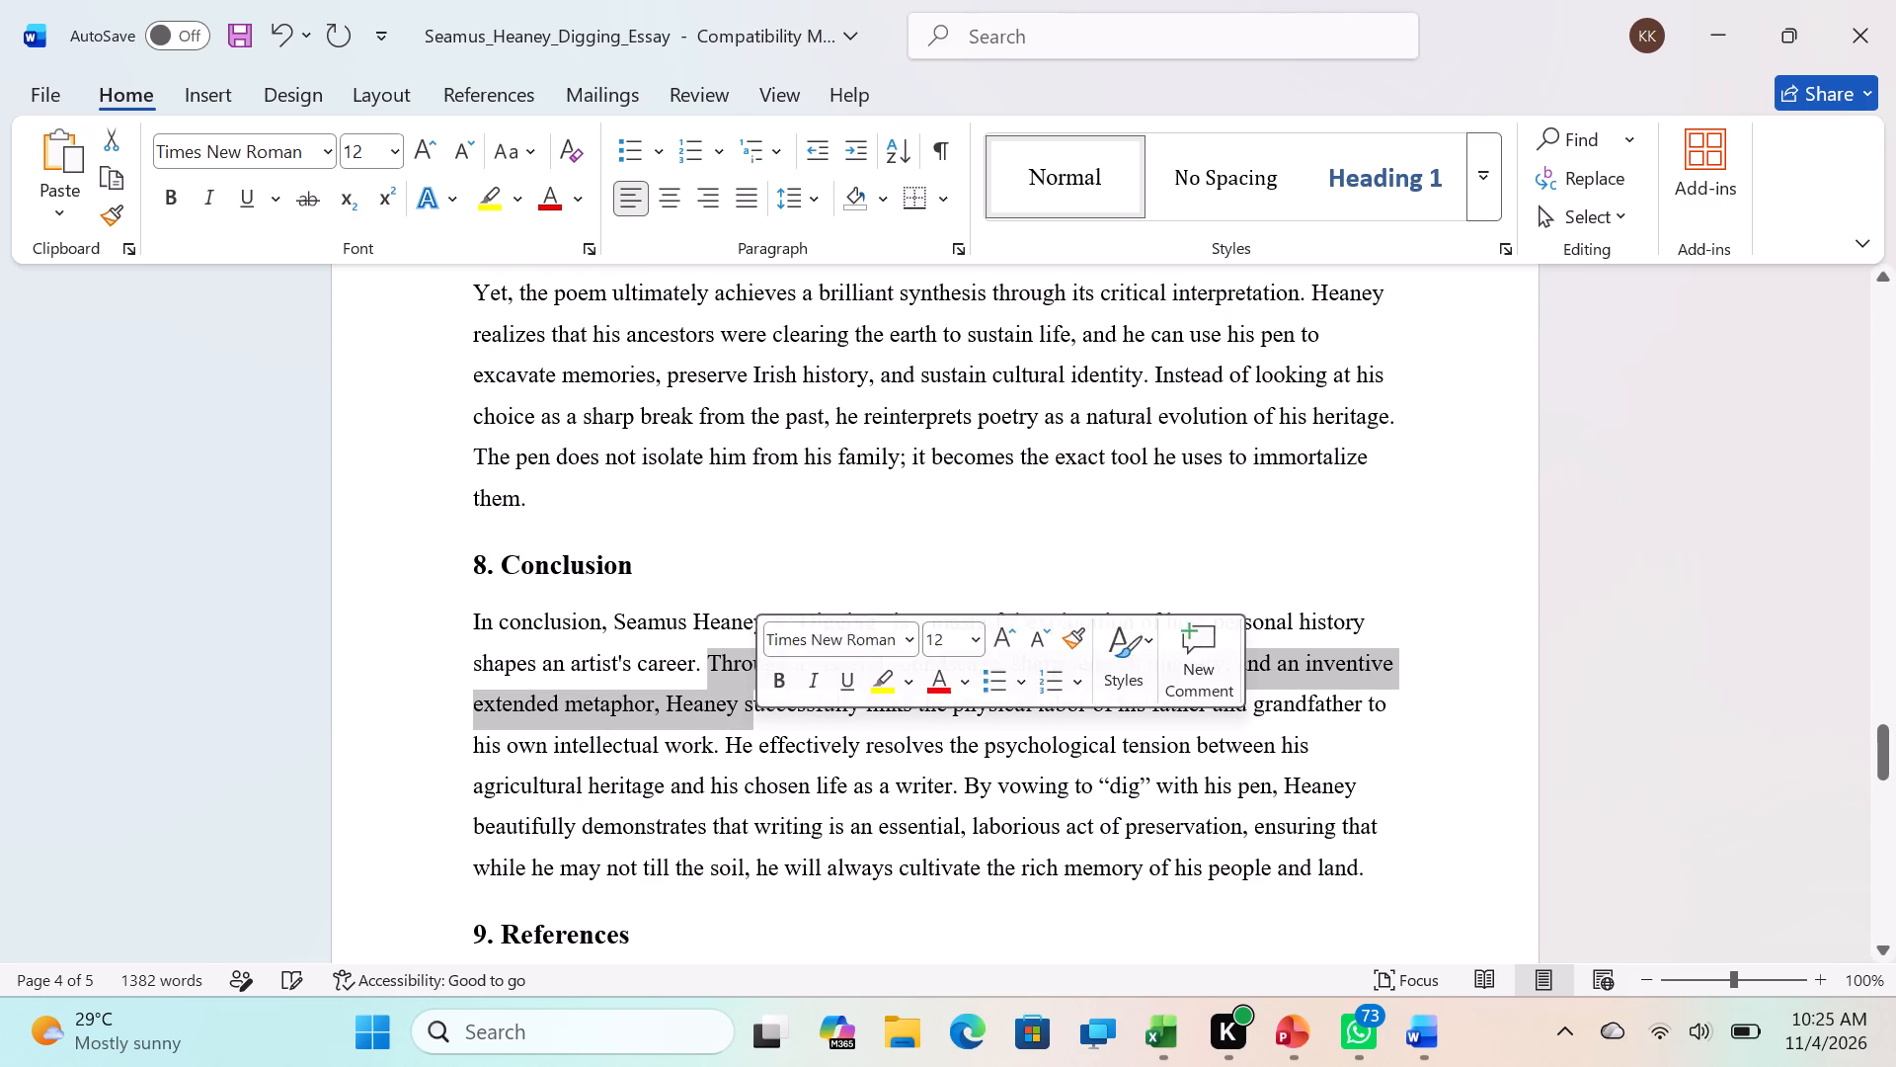
click(739, 739)
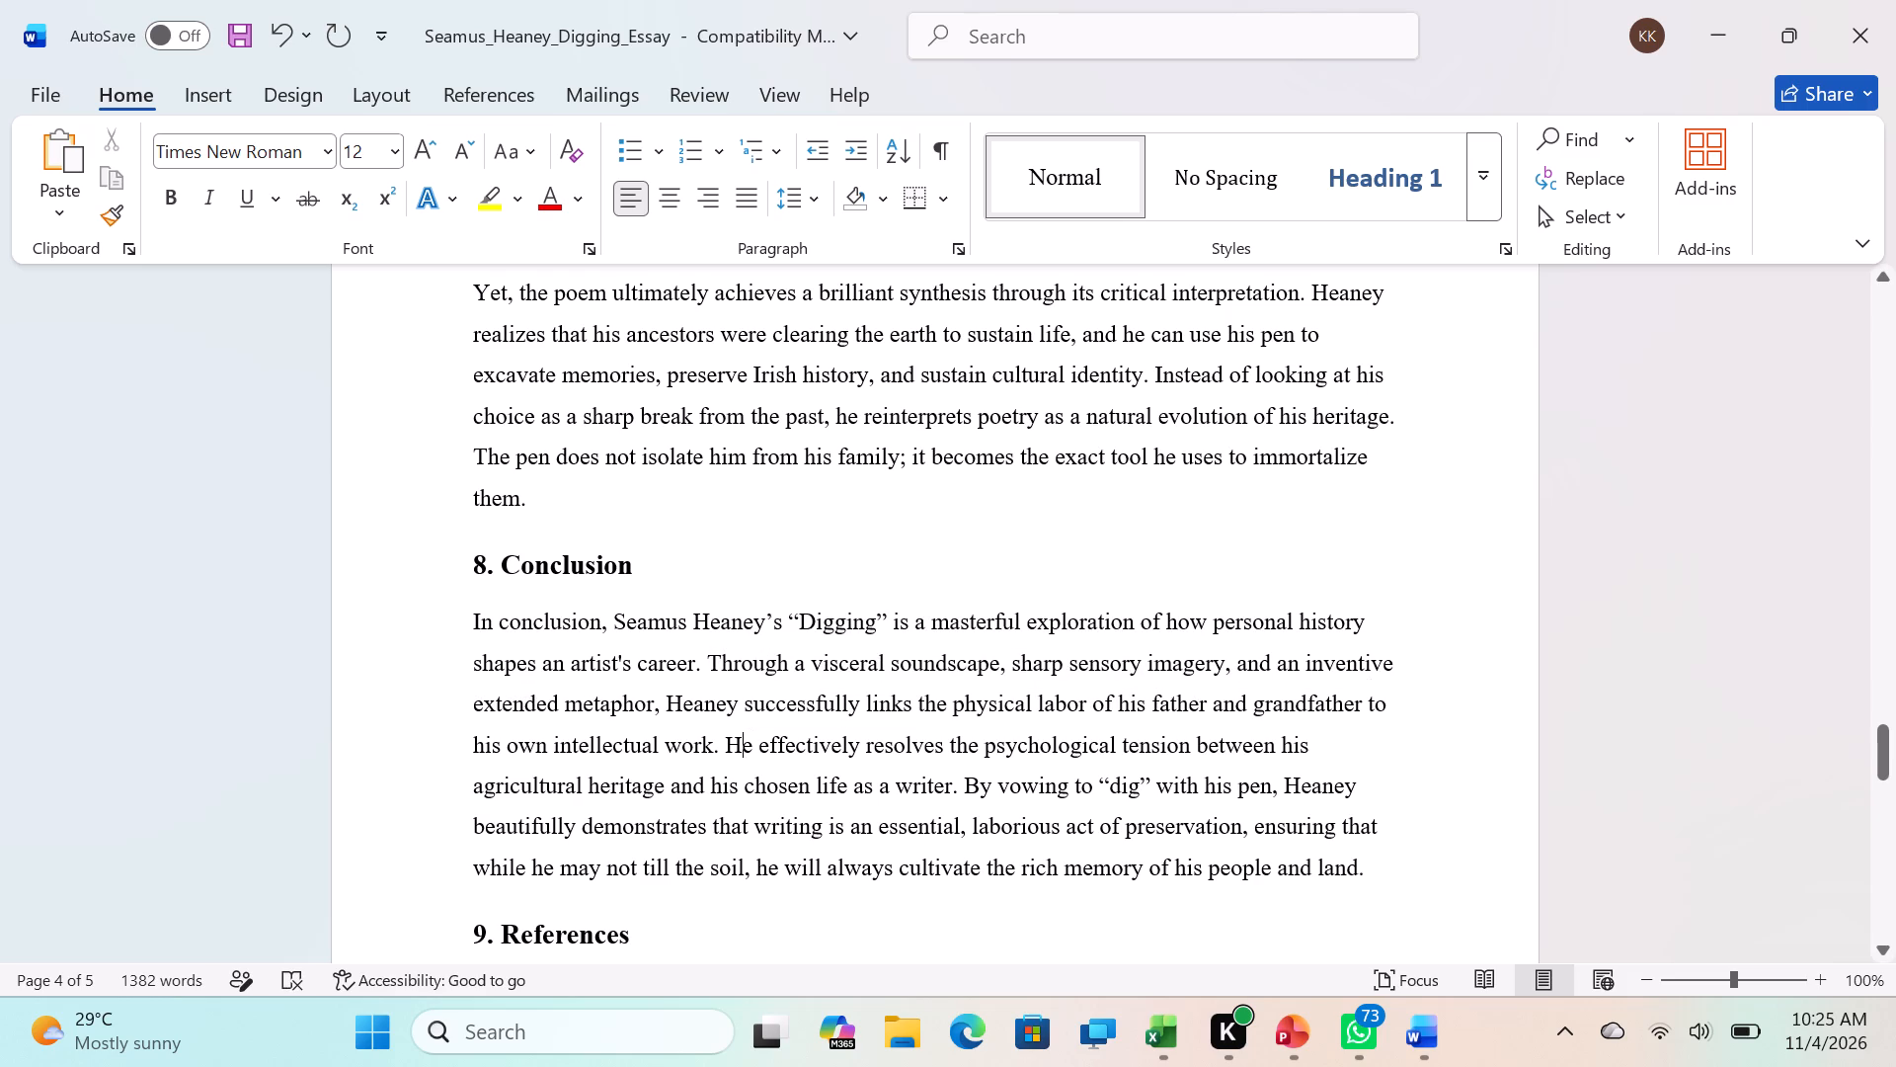
drag(710, 657, 715, 722)
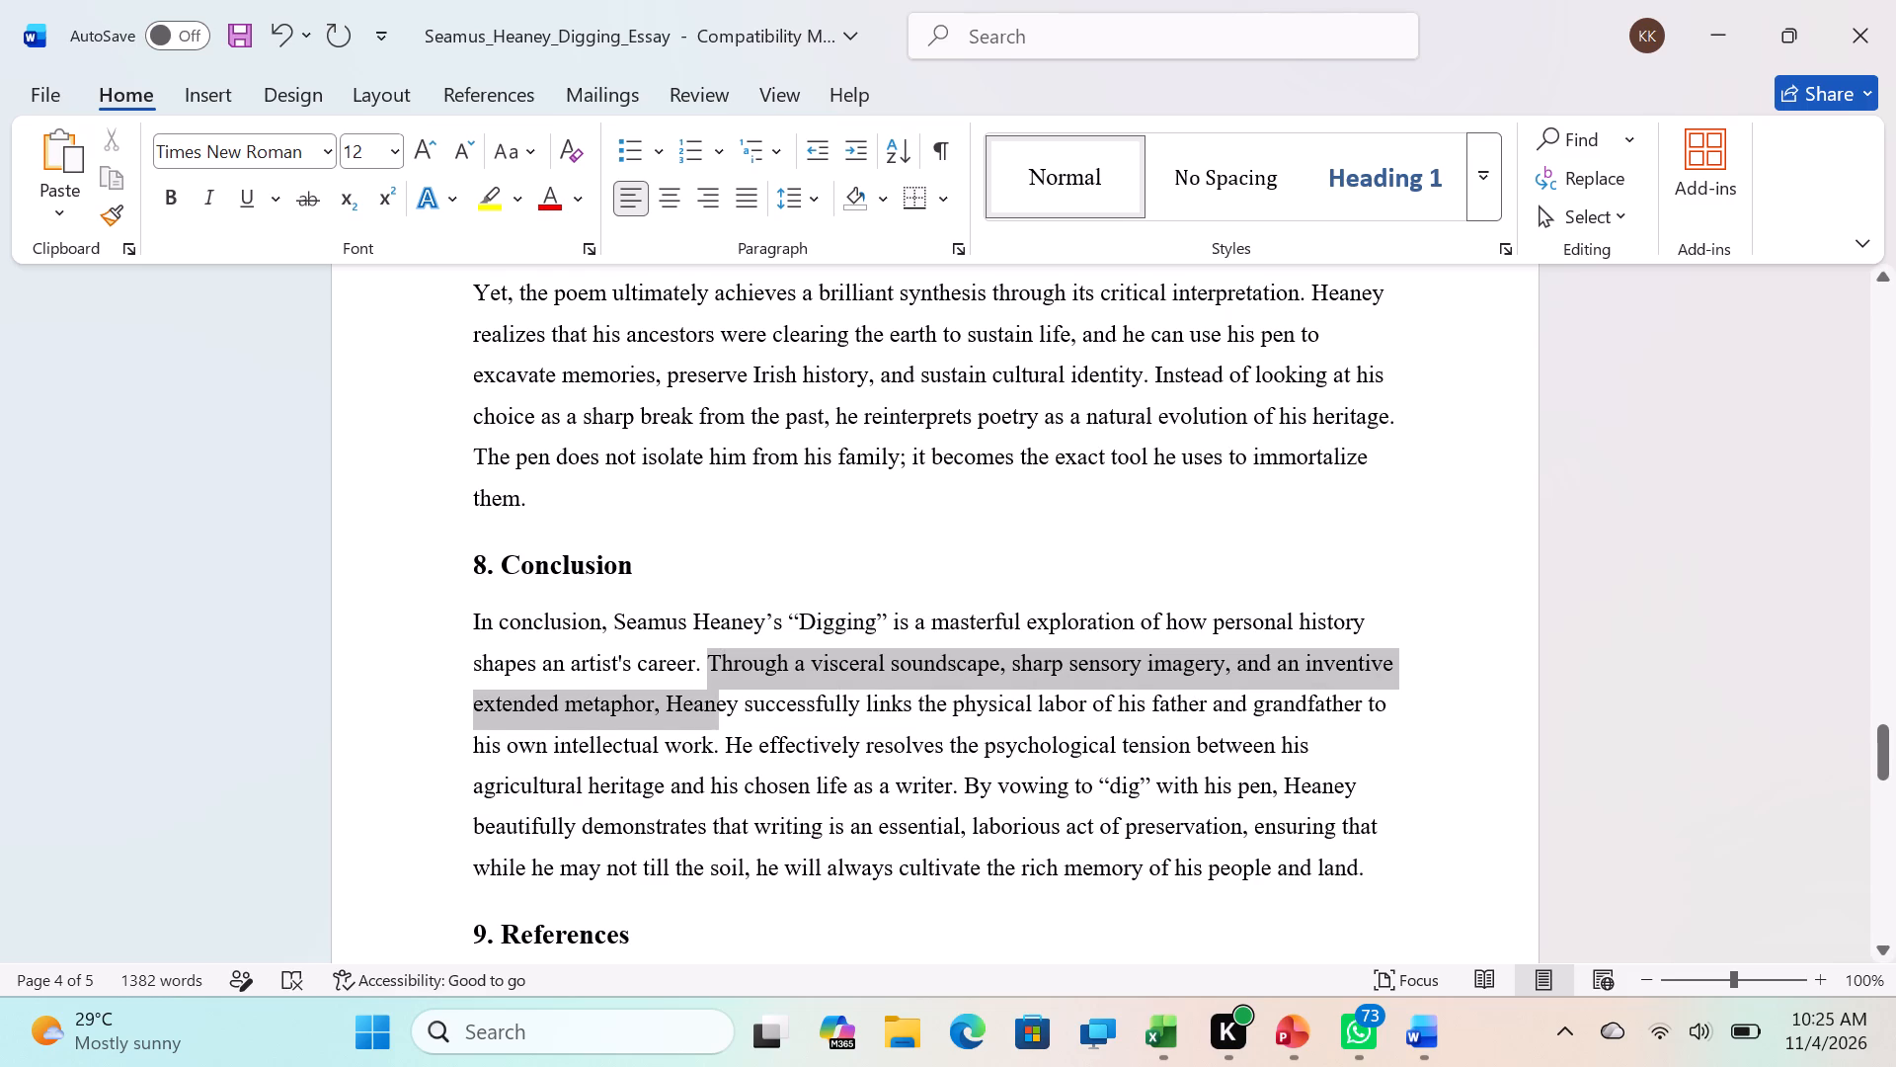
drag(715, 722, 718, 747)
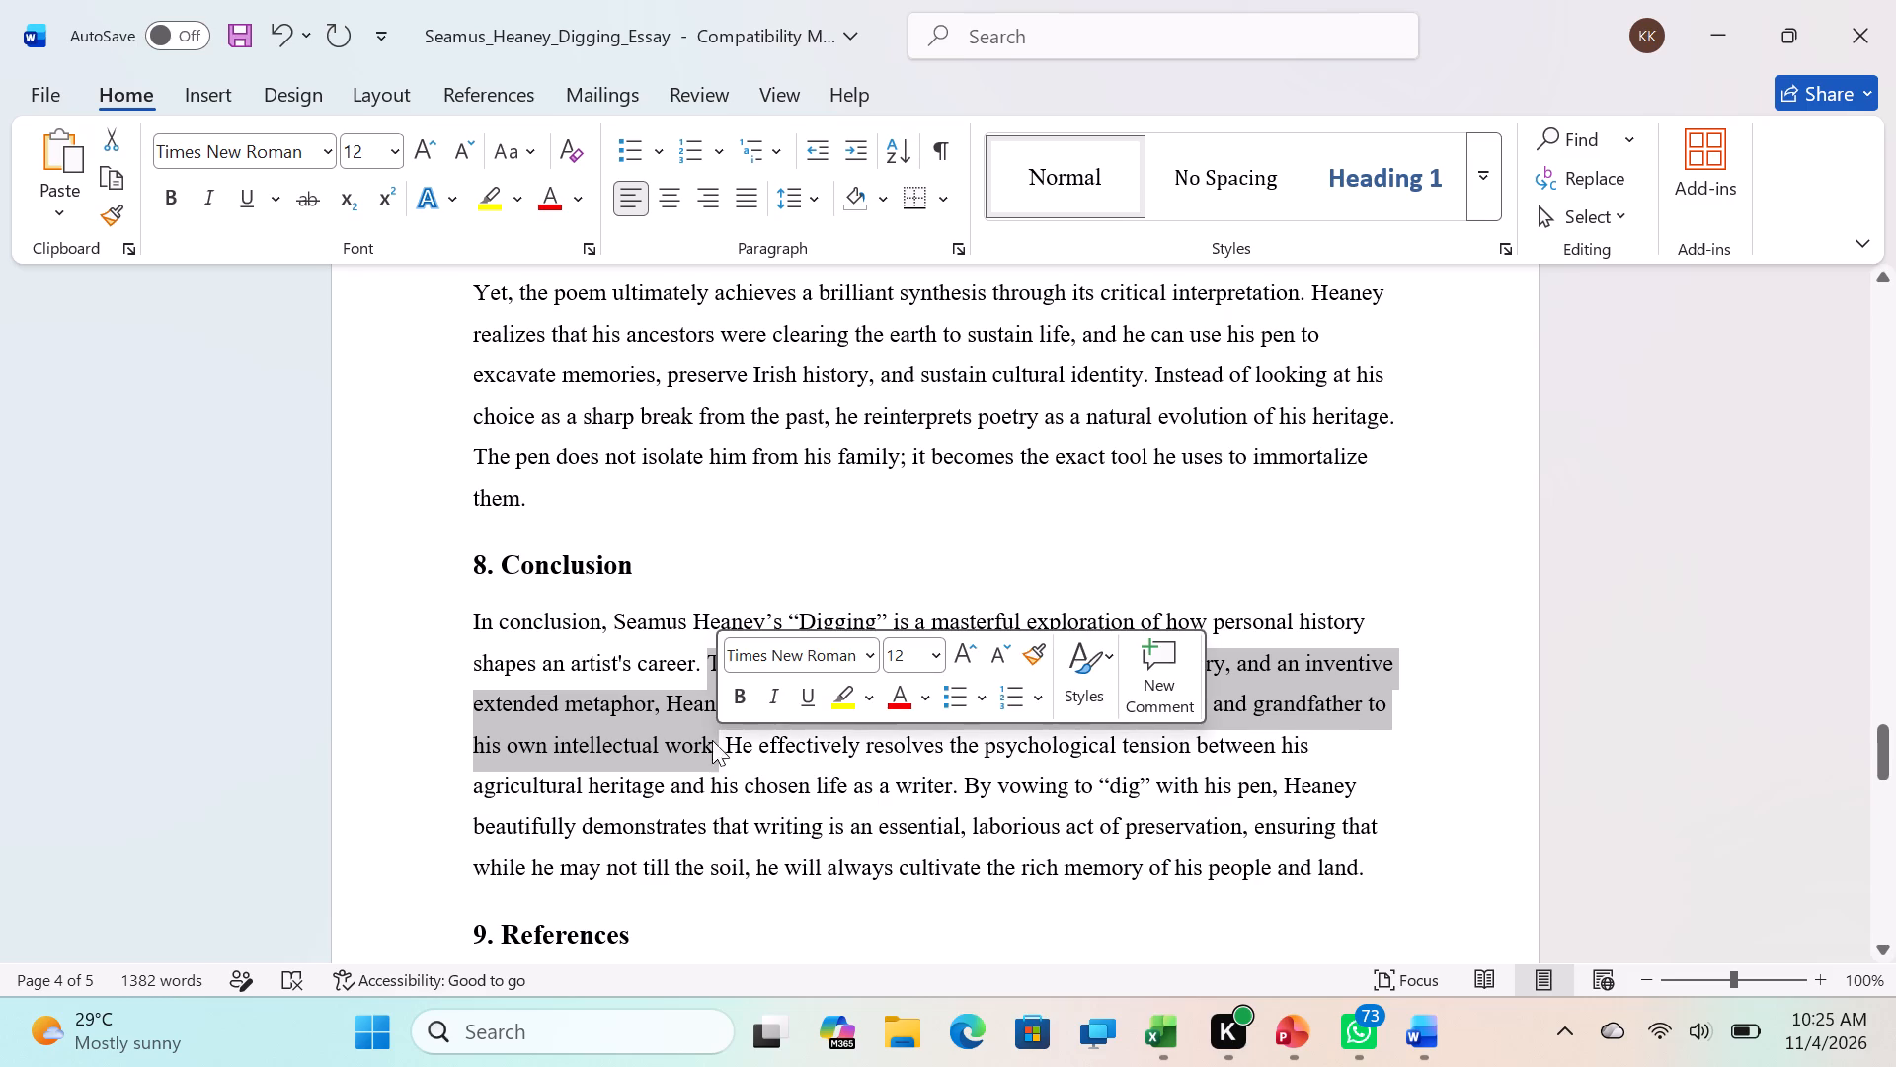
click(111, 138)
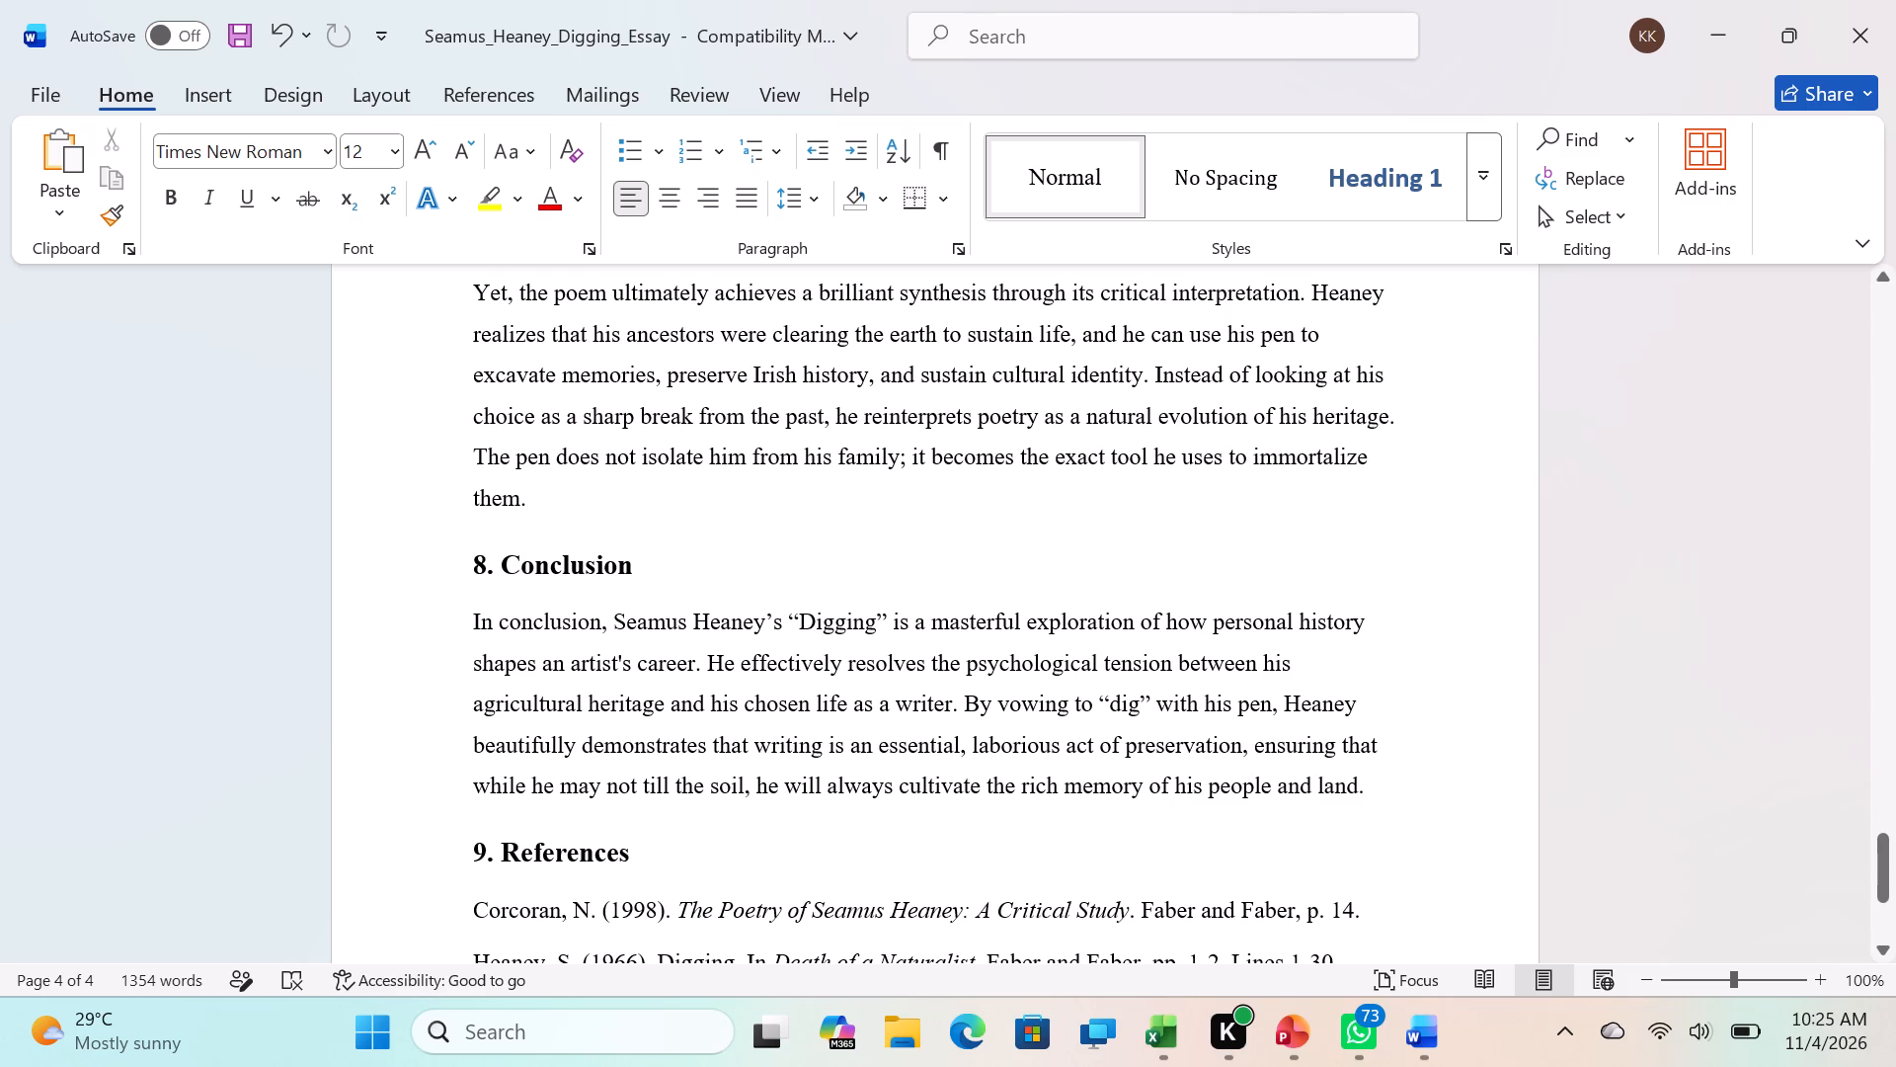
Insert four blank lines before the "9. References" heading to push it onto a new page.
scroll(835, 806, down, 1)
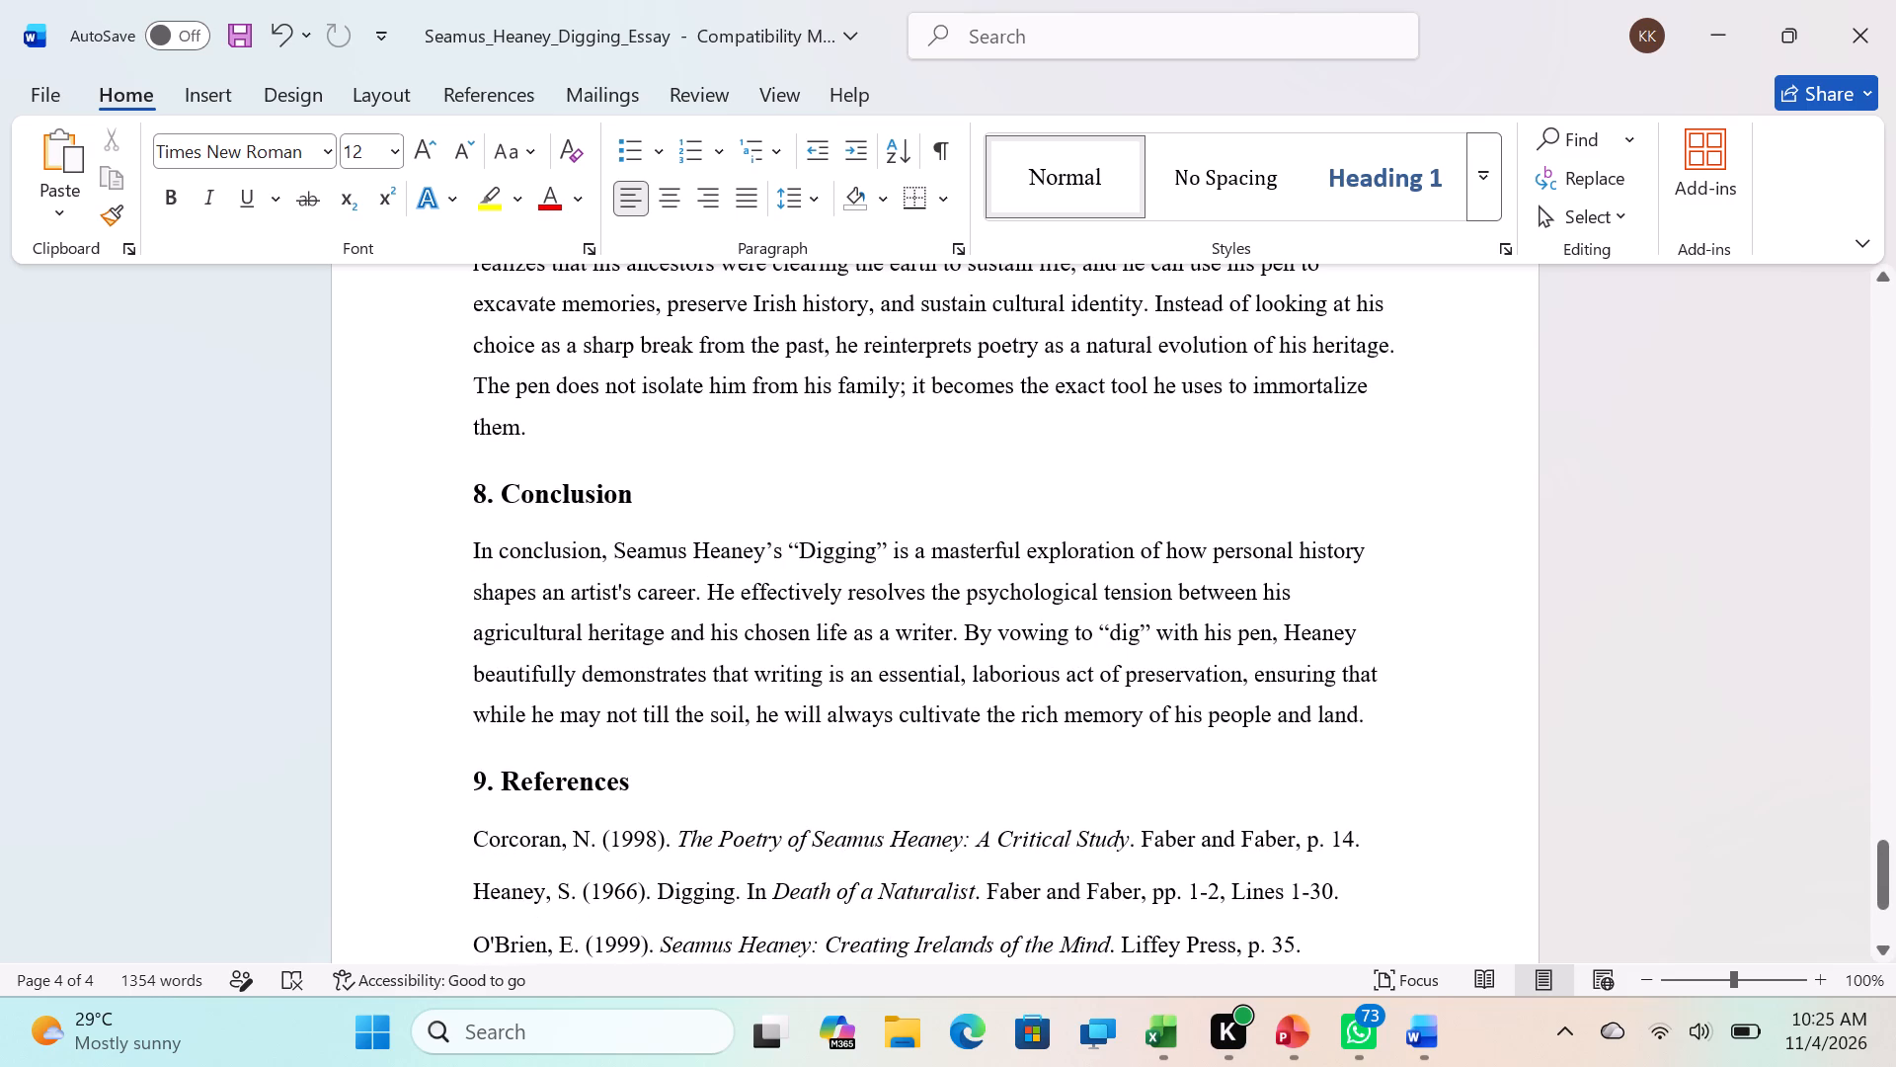
click(463, 772)
key(Return)
key(Return)
key(Return)
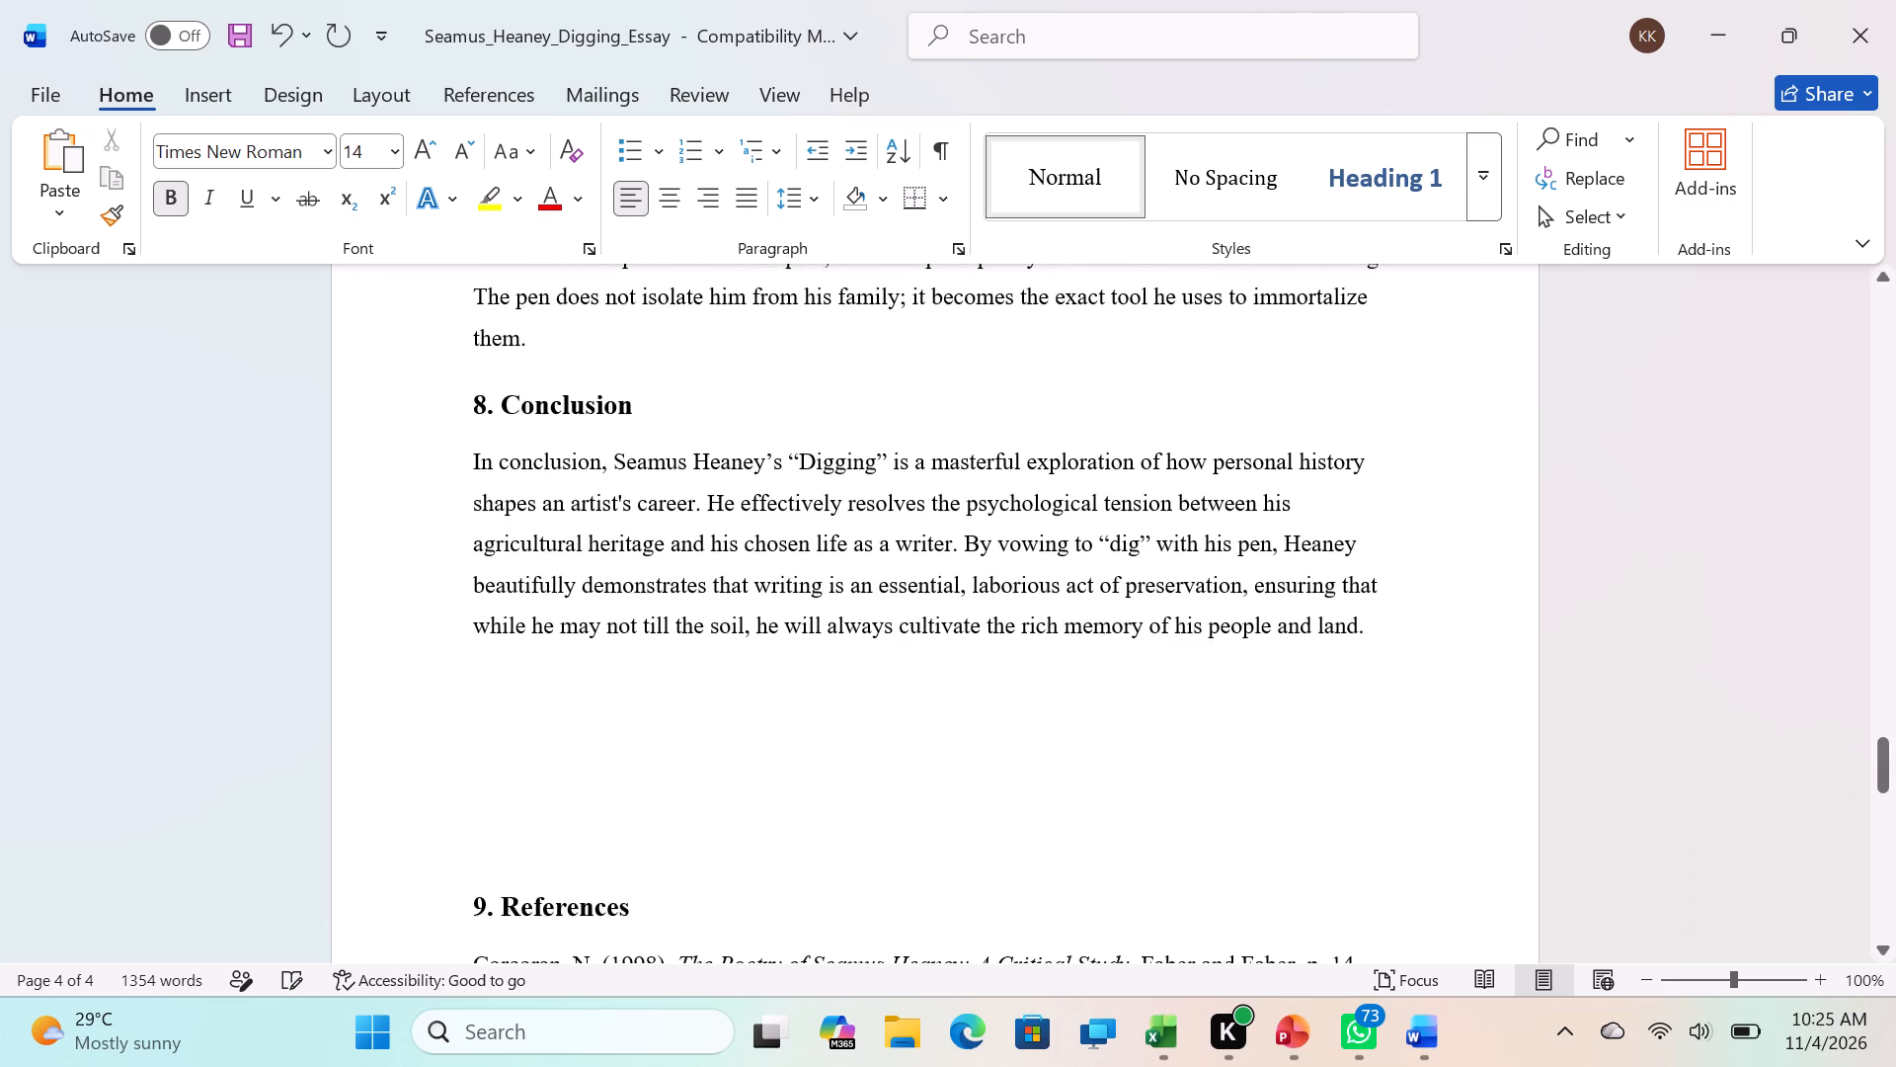
key(Return)
Insert six blank lines above the essay title on the first page to move it down.
scroll(463, 772, up, 2)
scroll(462, 772, up, 20)
scroll(462, 772, up, 18)
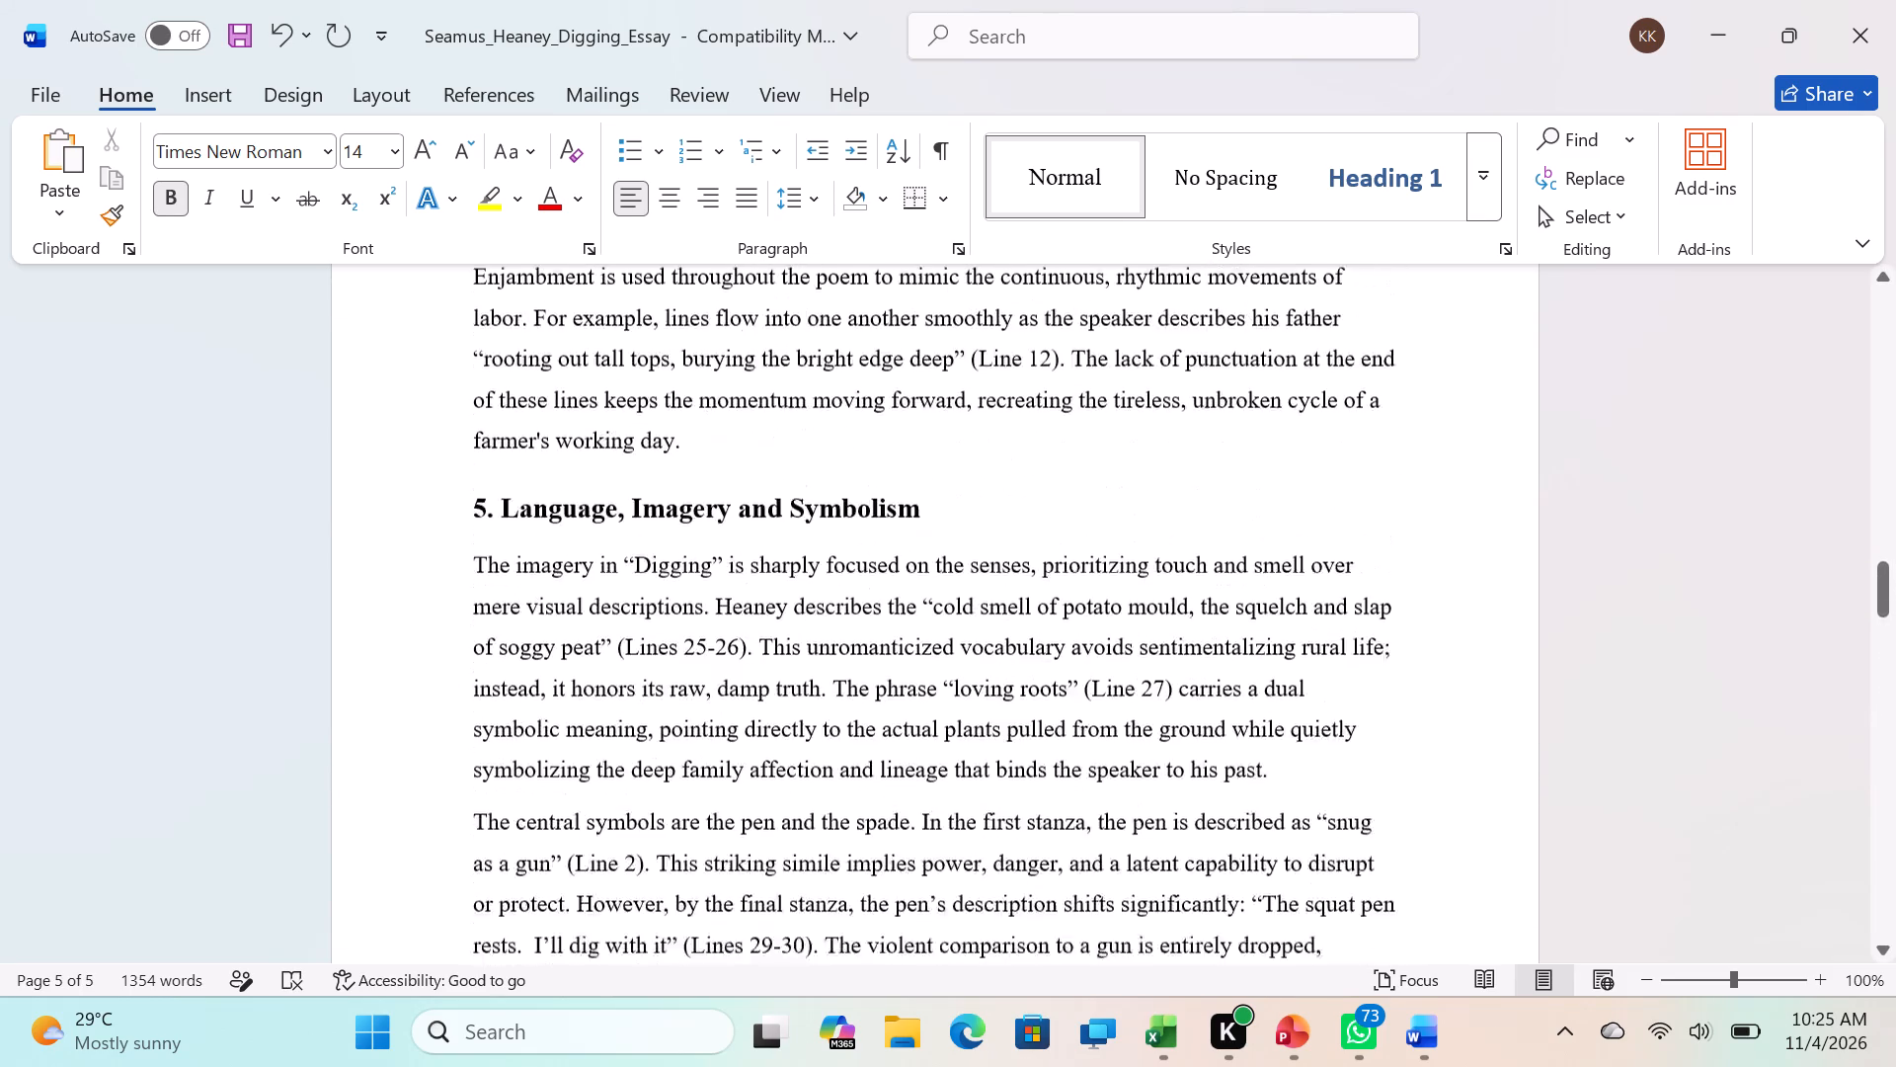
scroll(498, 698, up, 20)
scroll(498, 698, up, 17)
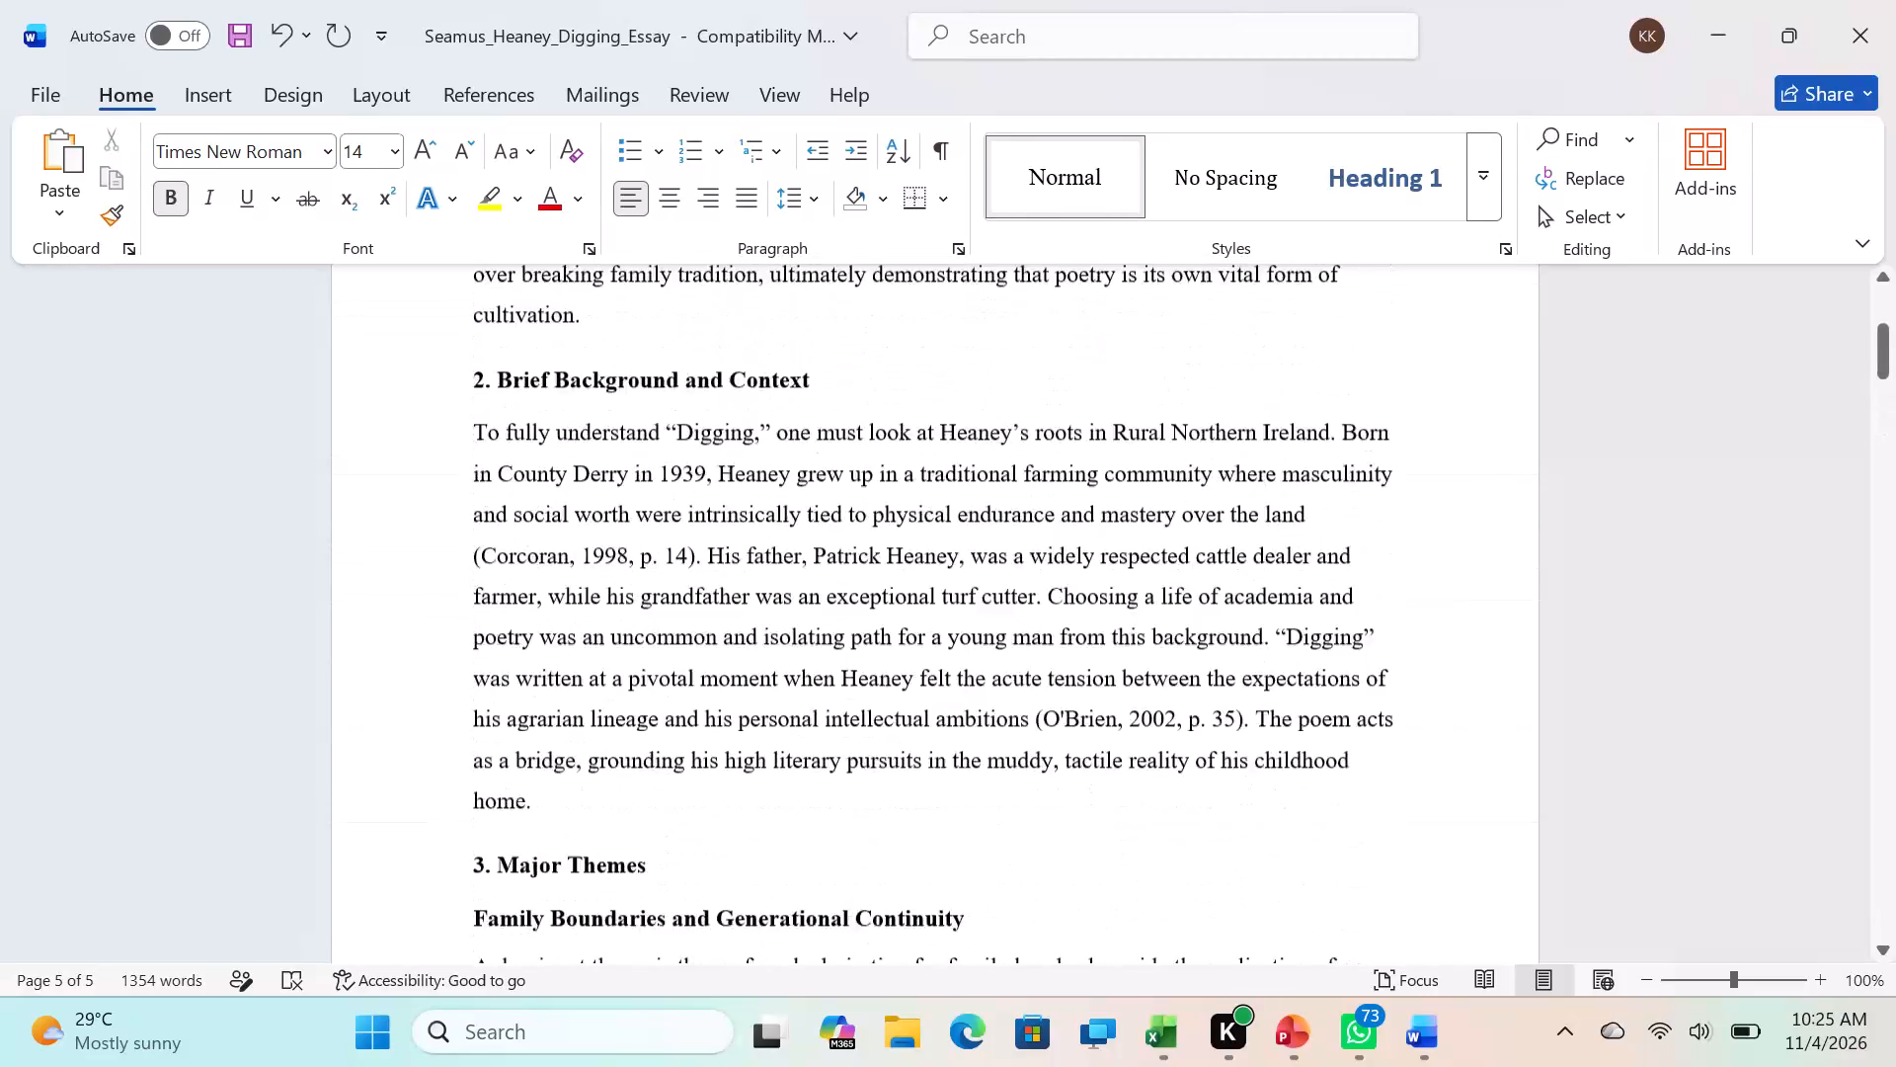
scroll(503, 712, up, 20)
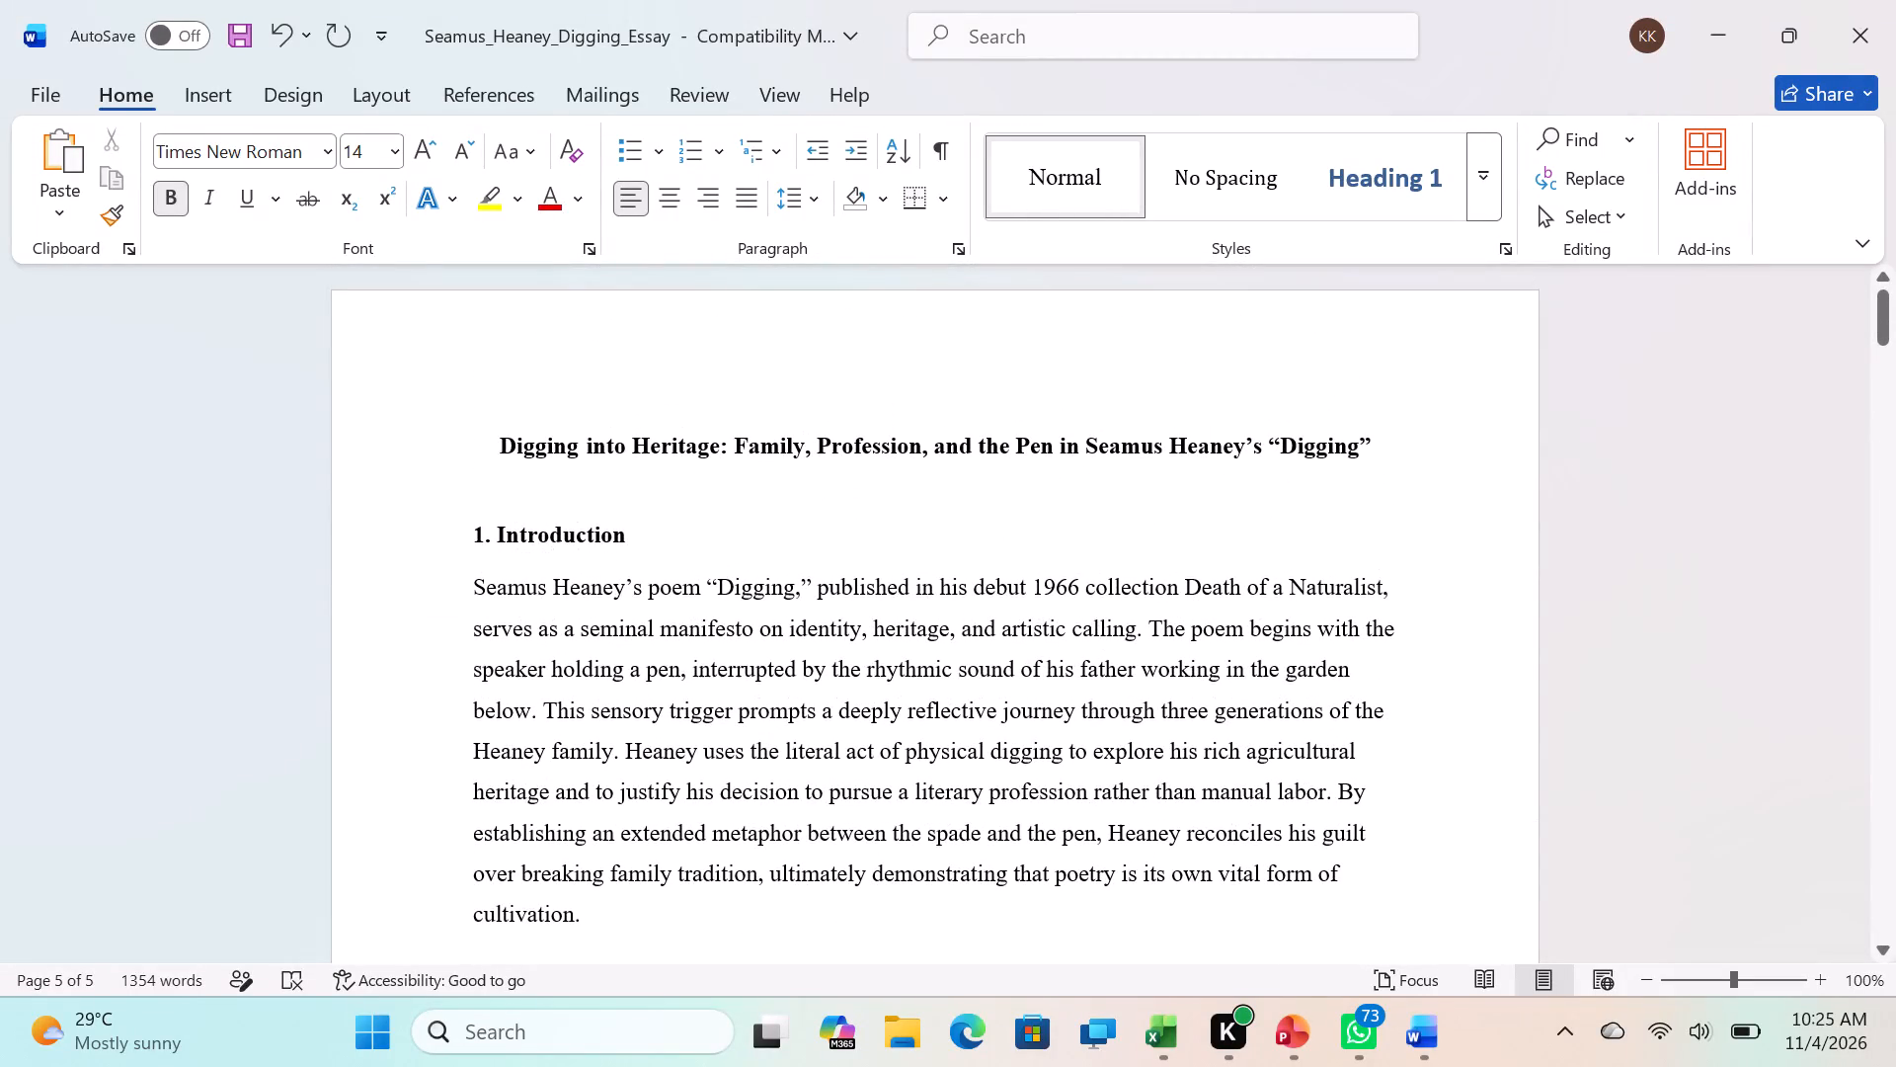
click(483, 449)
key(Return)
key(Return)
key(Return)
key(Return)
key(Return)
key(Return)
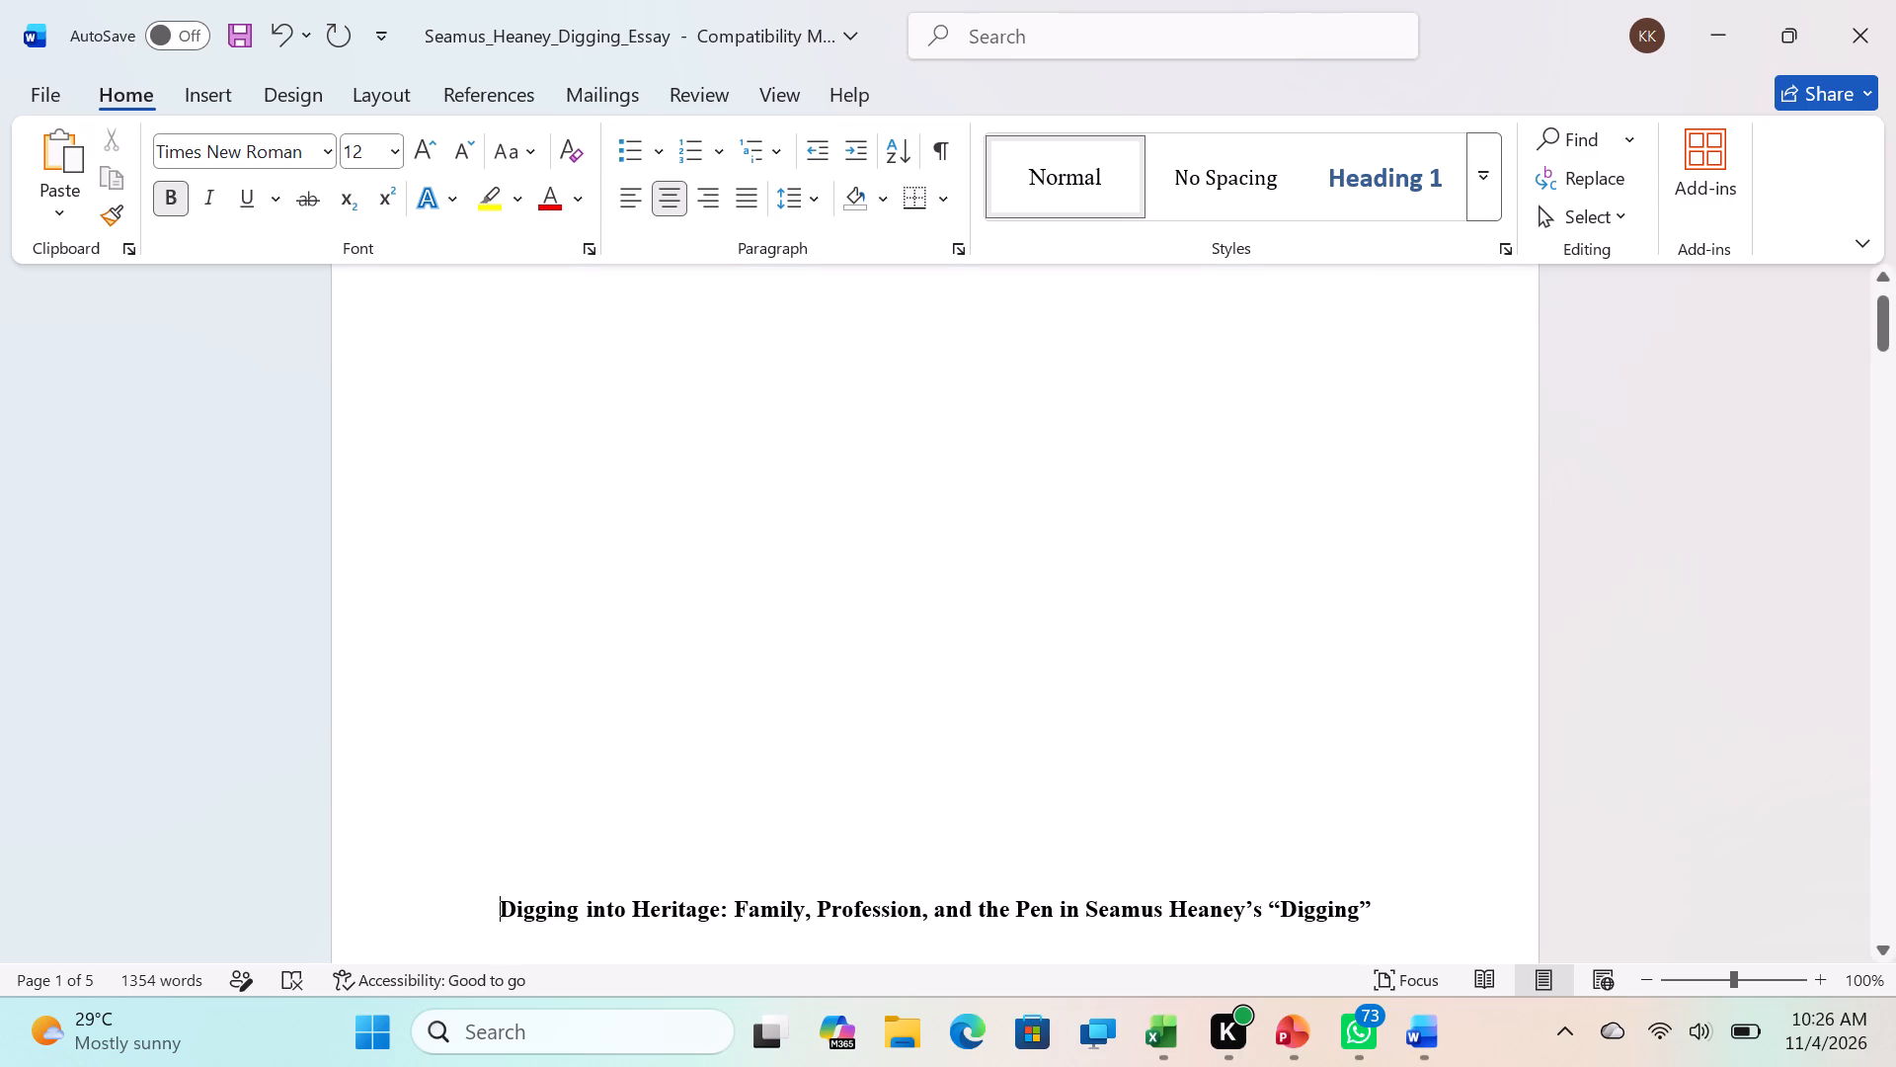
Save the essay under its current file name.
click(44, 79)
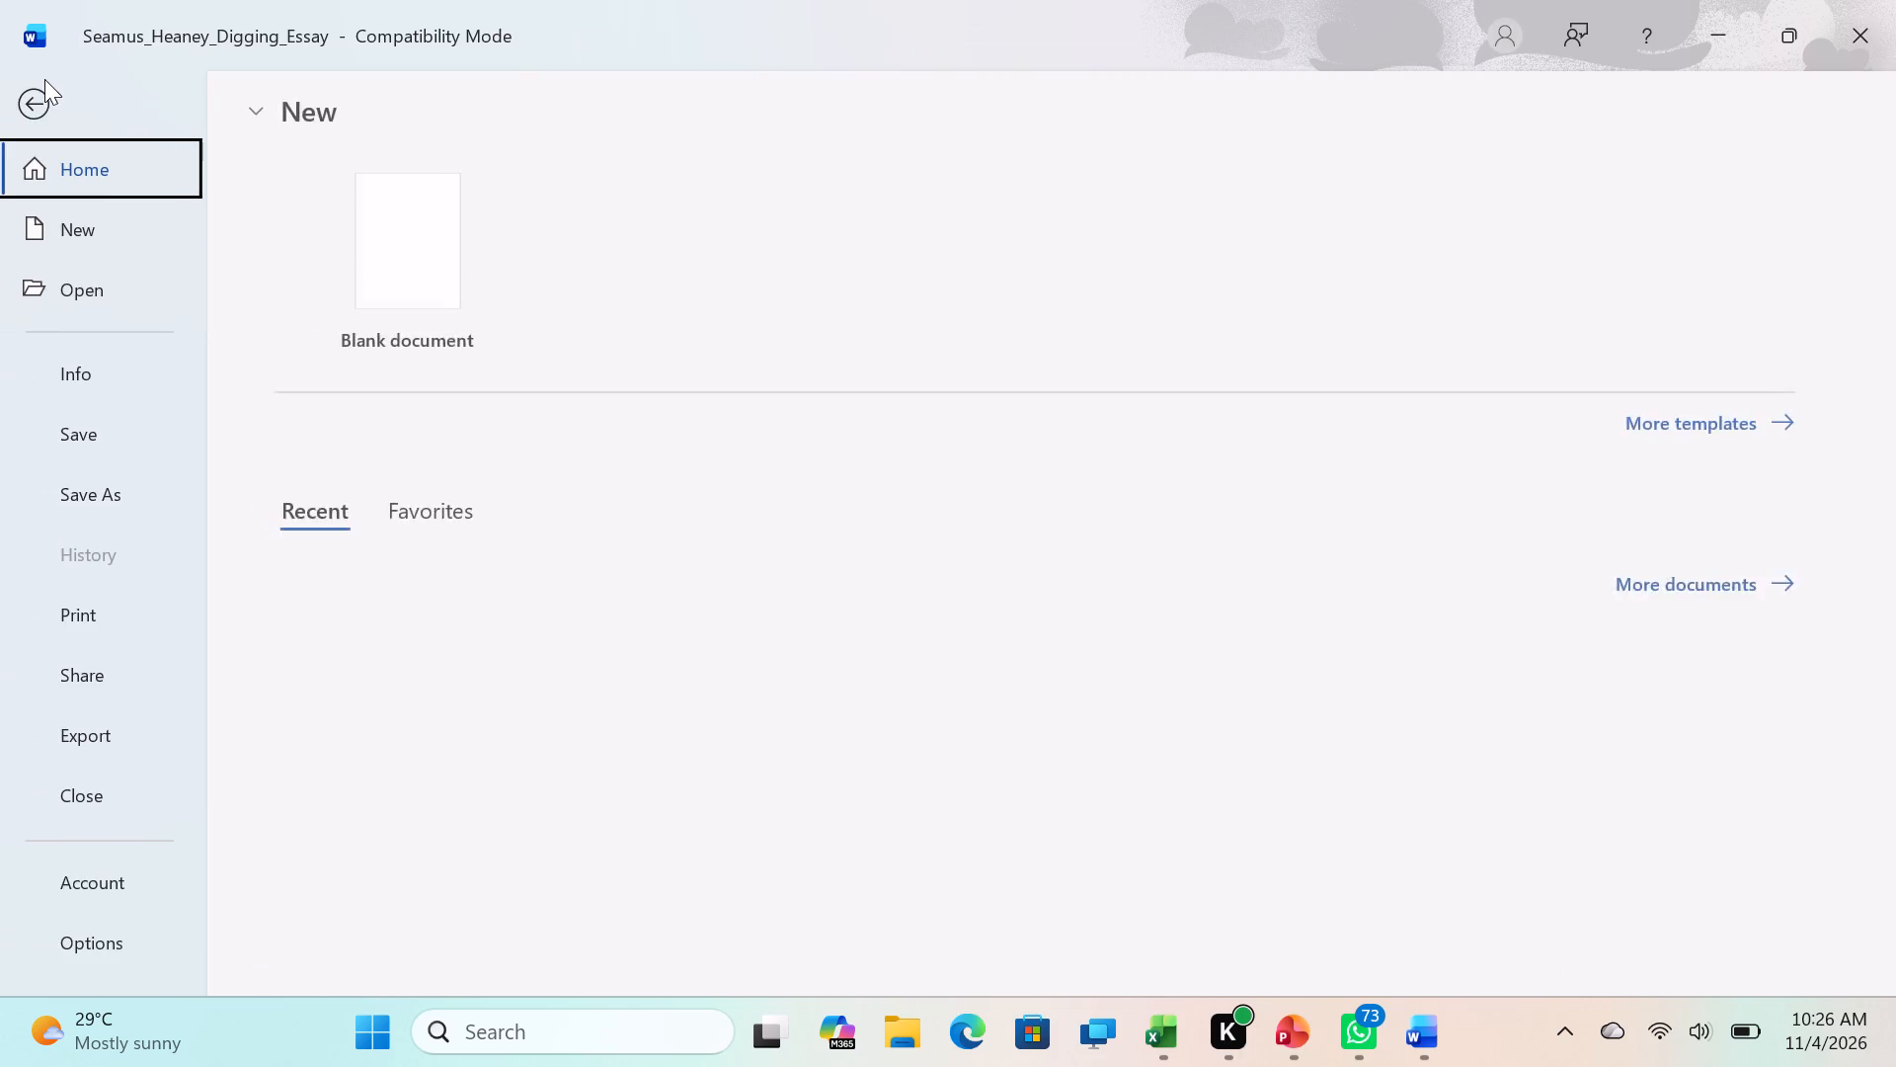
click(79, 432)
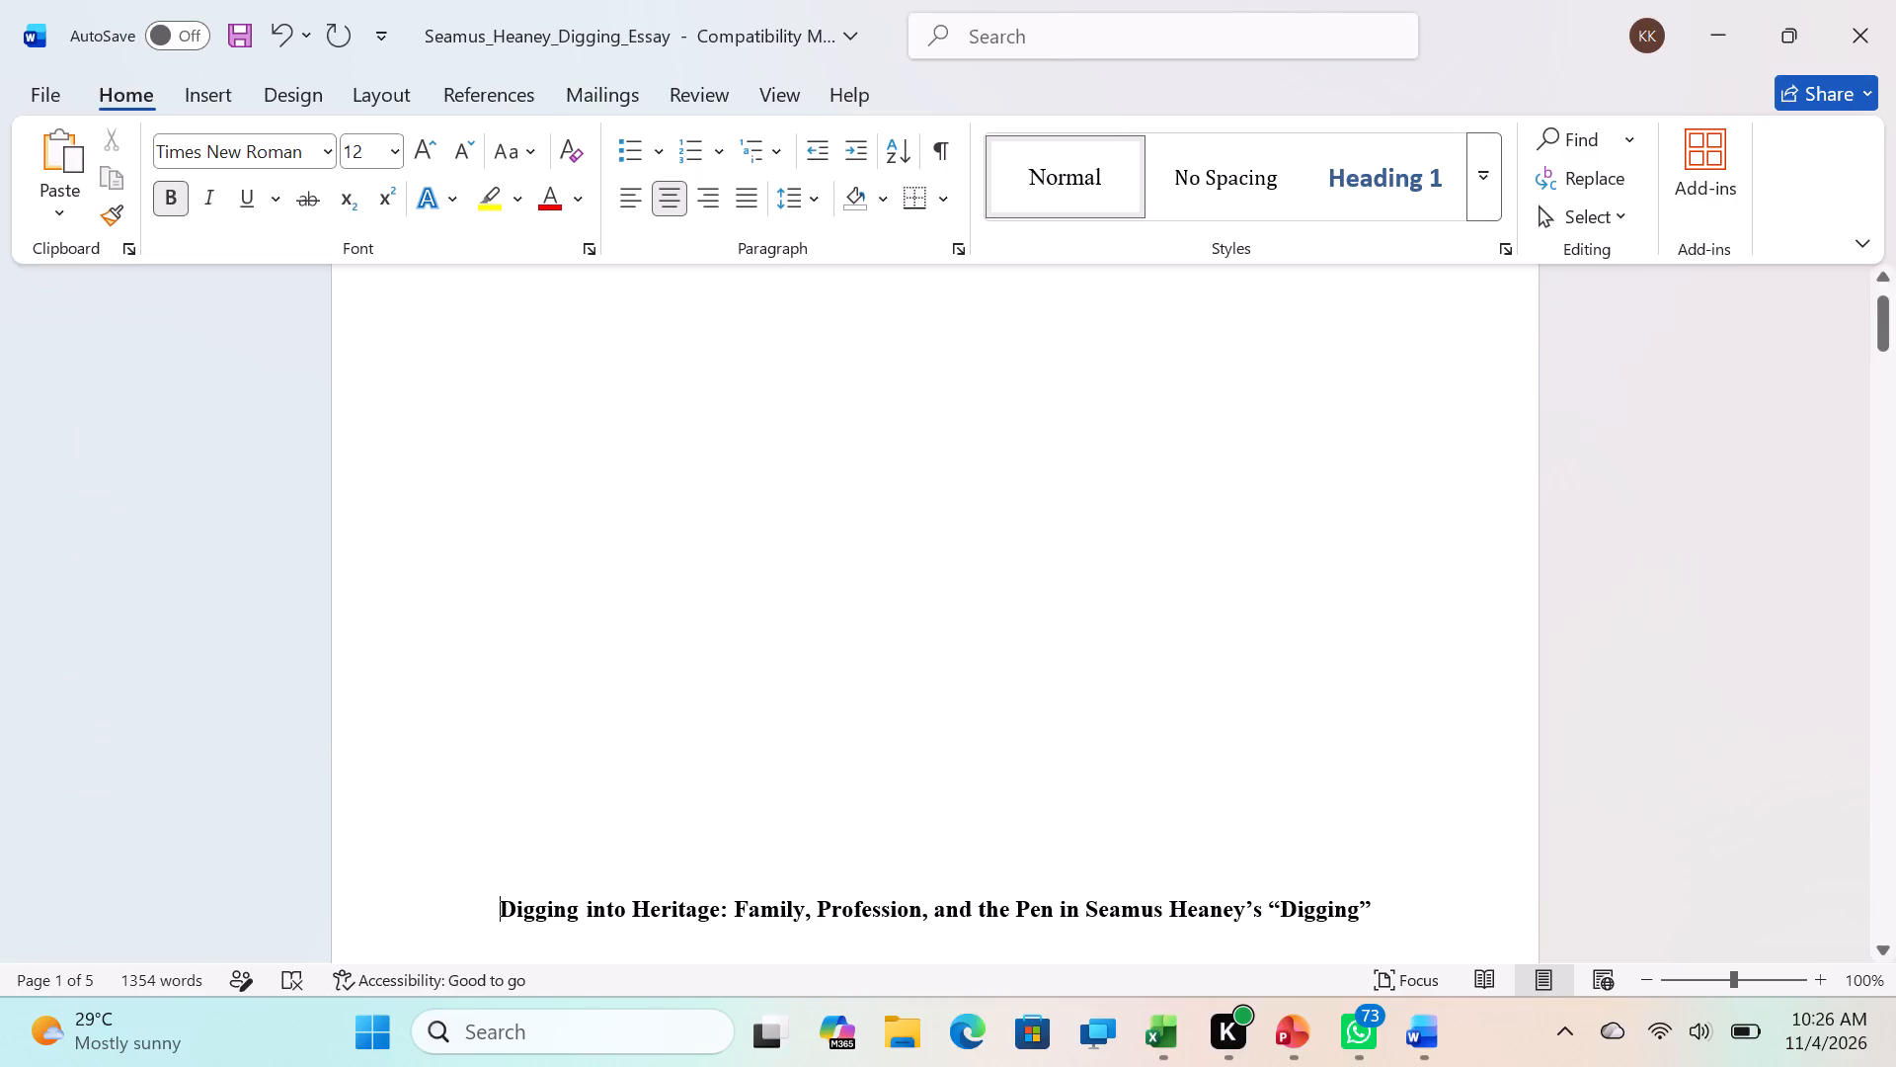
Start saving a copy in the personal OneDrive Documents folder and clear the suggested file name.
click(50, 80)
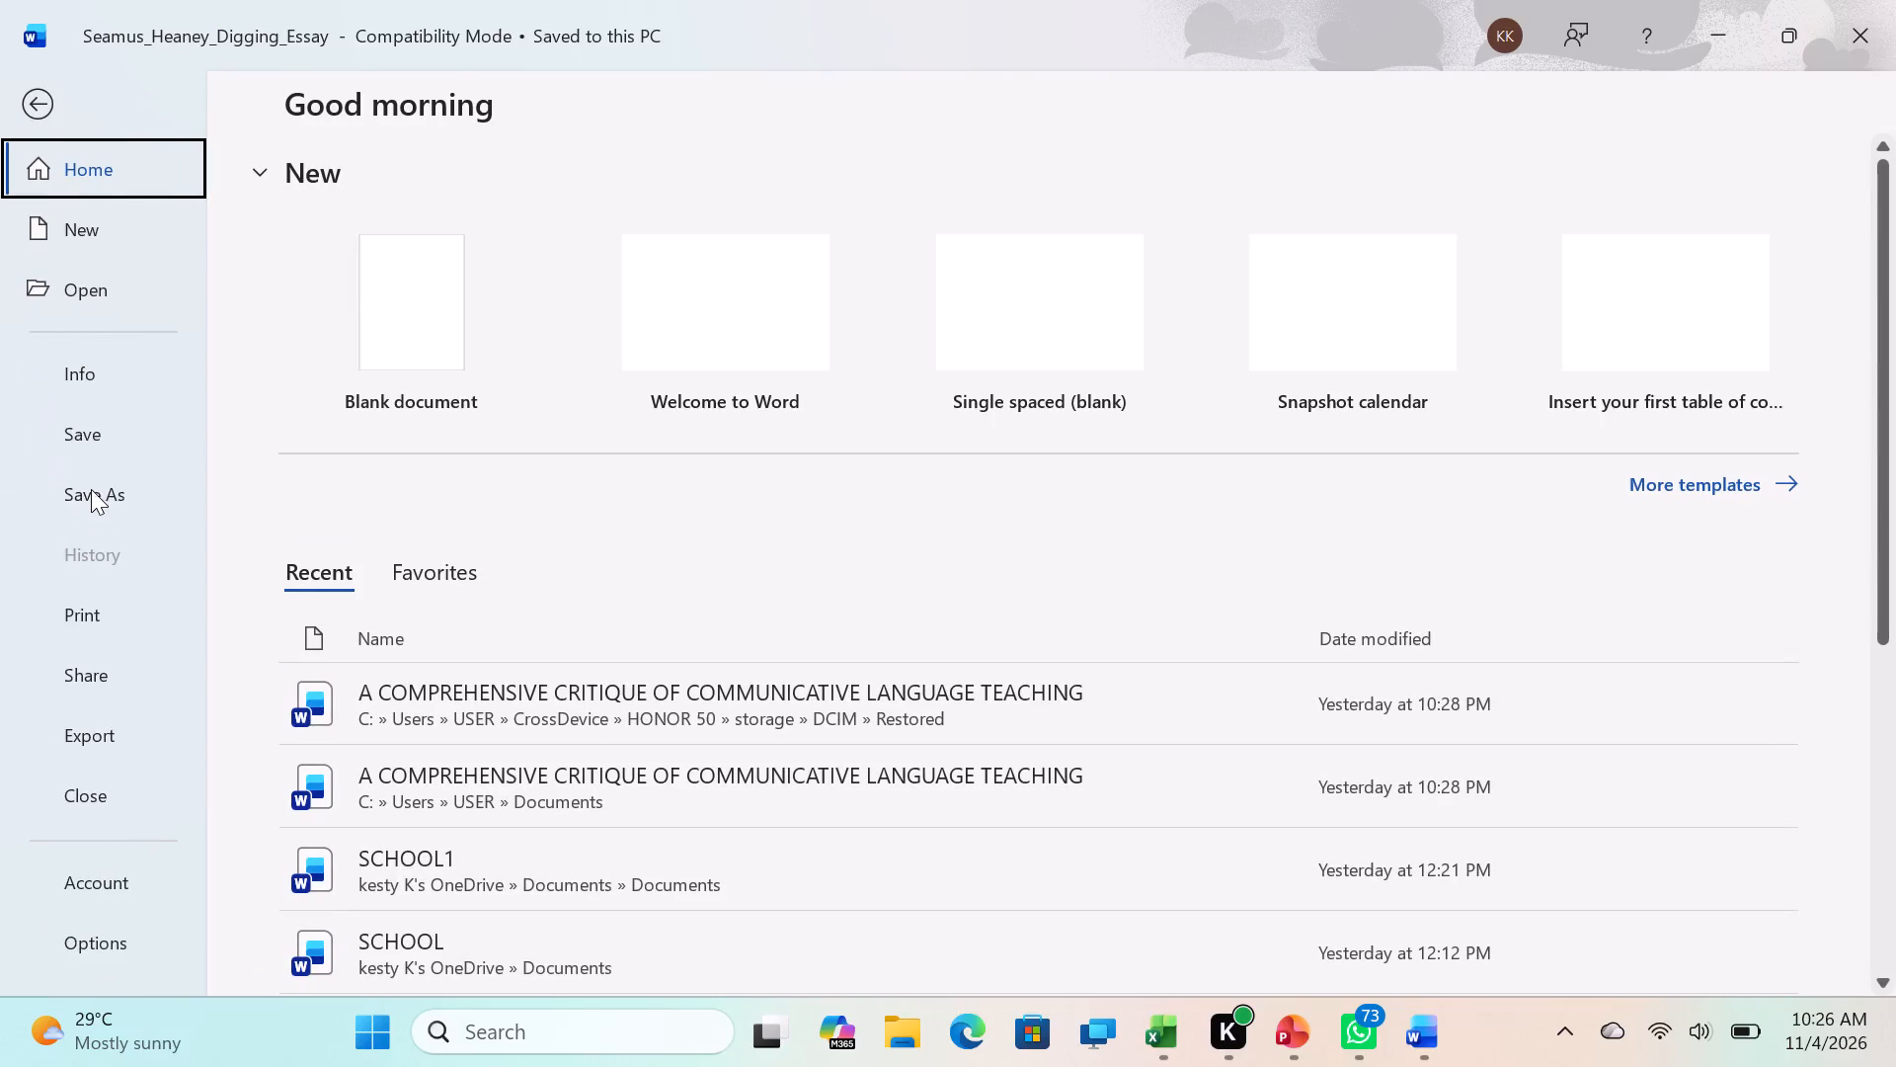
click(91, 488)
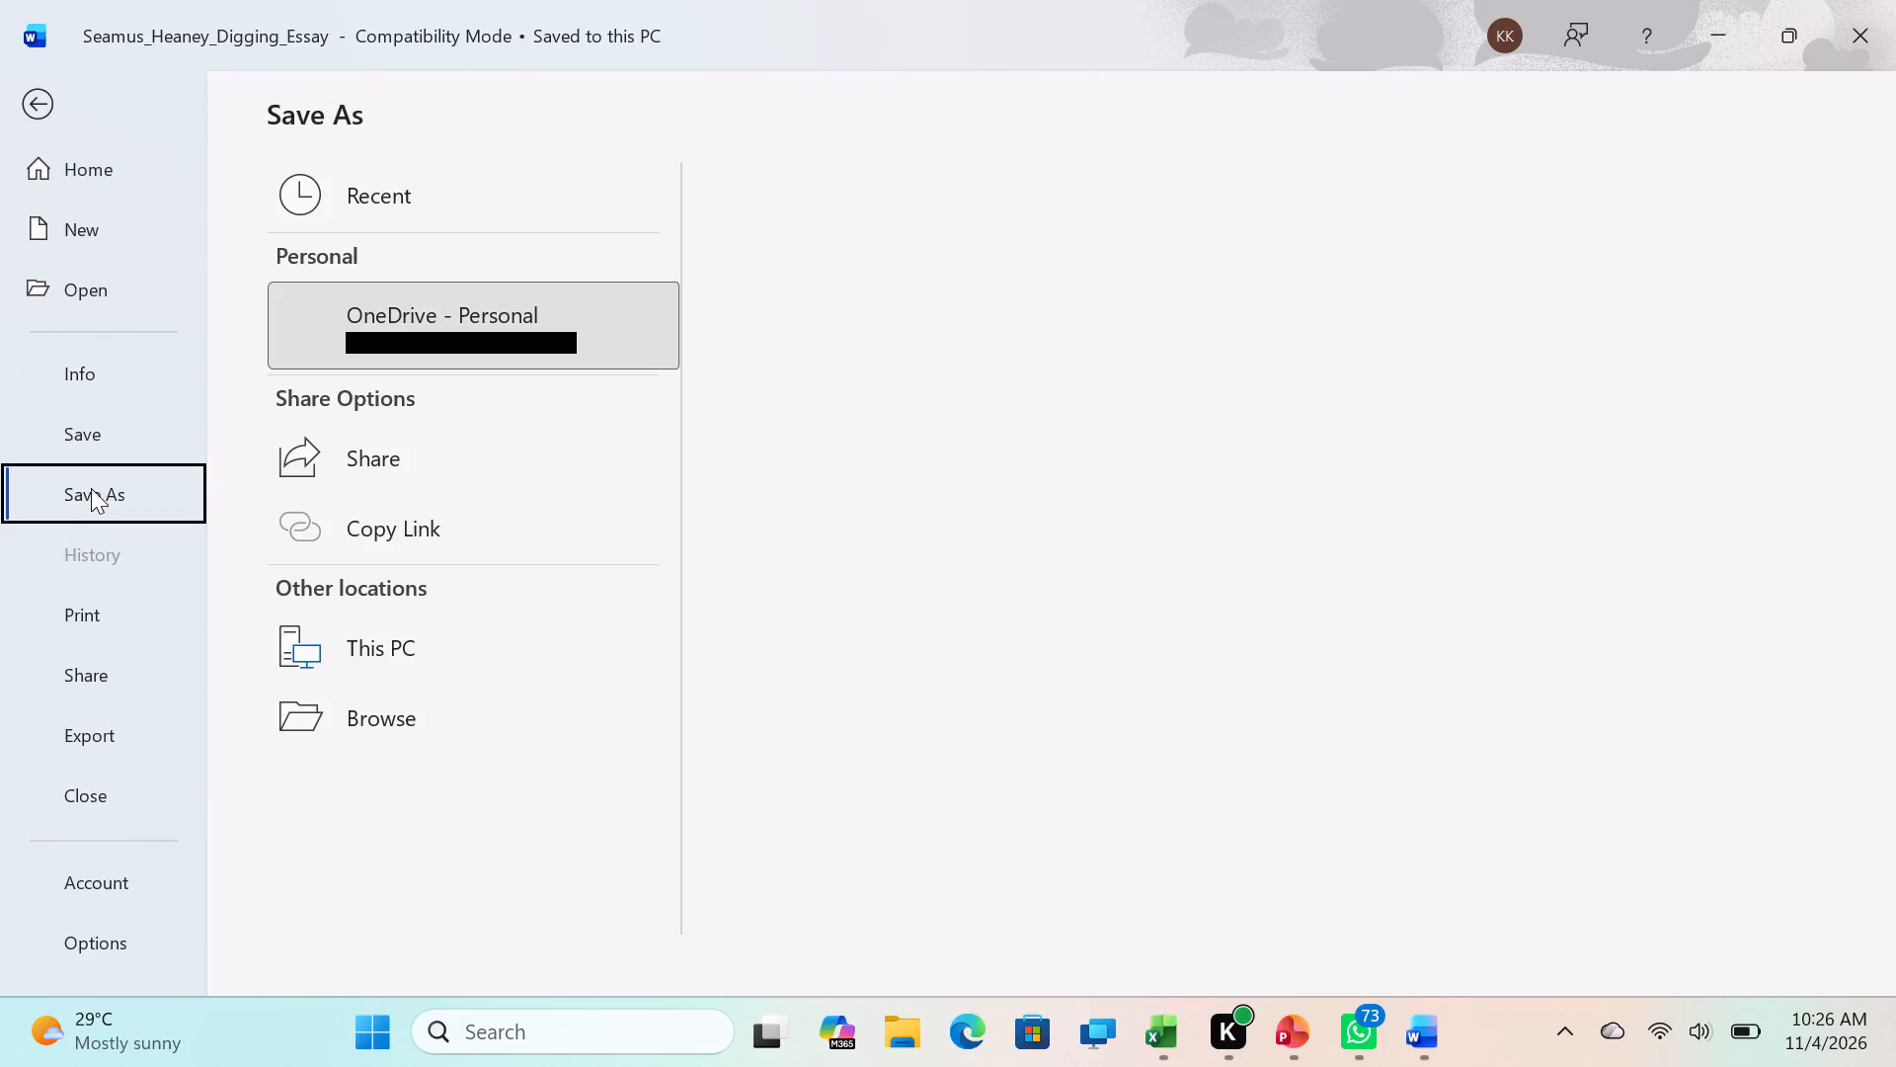
click(403, 629)
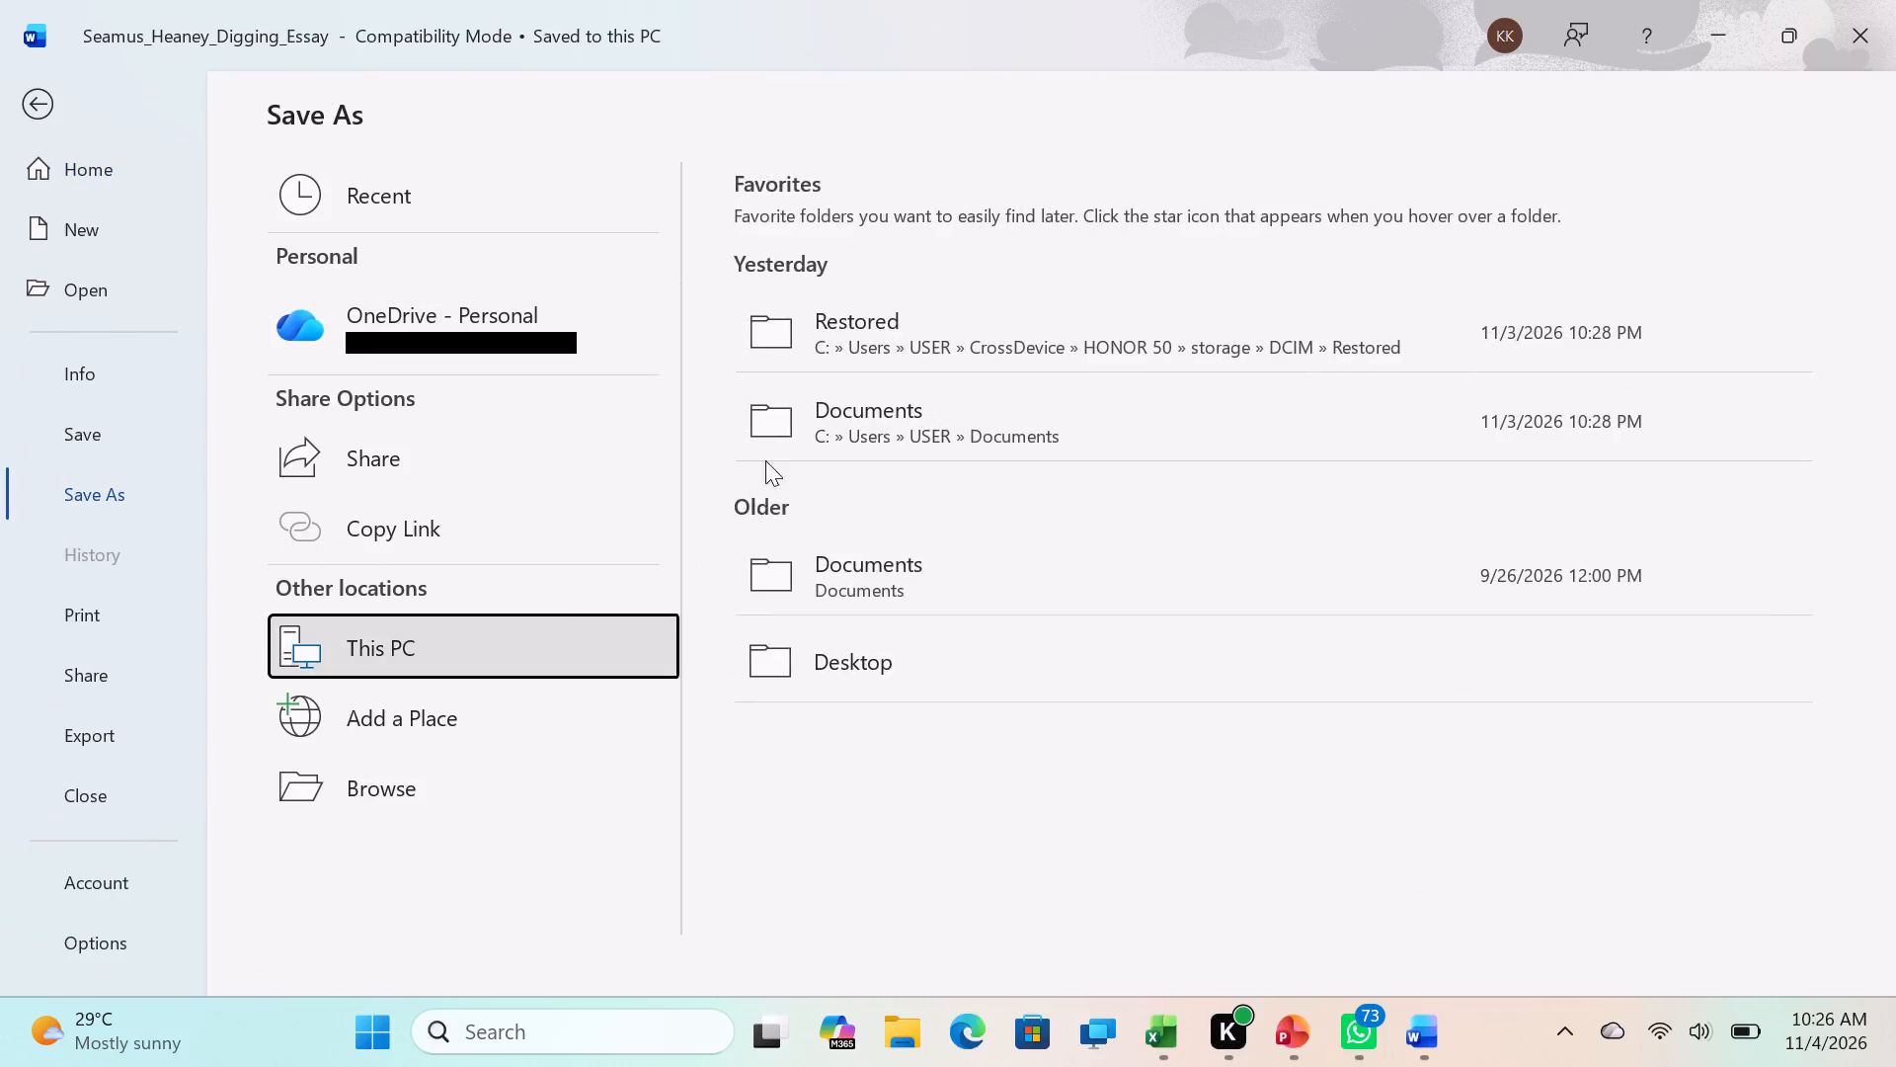
click(841, 591)
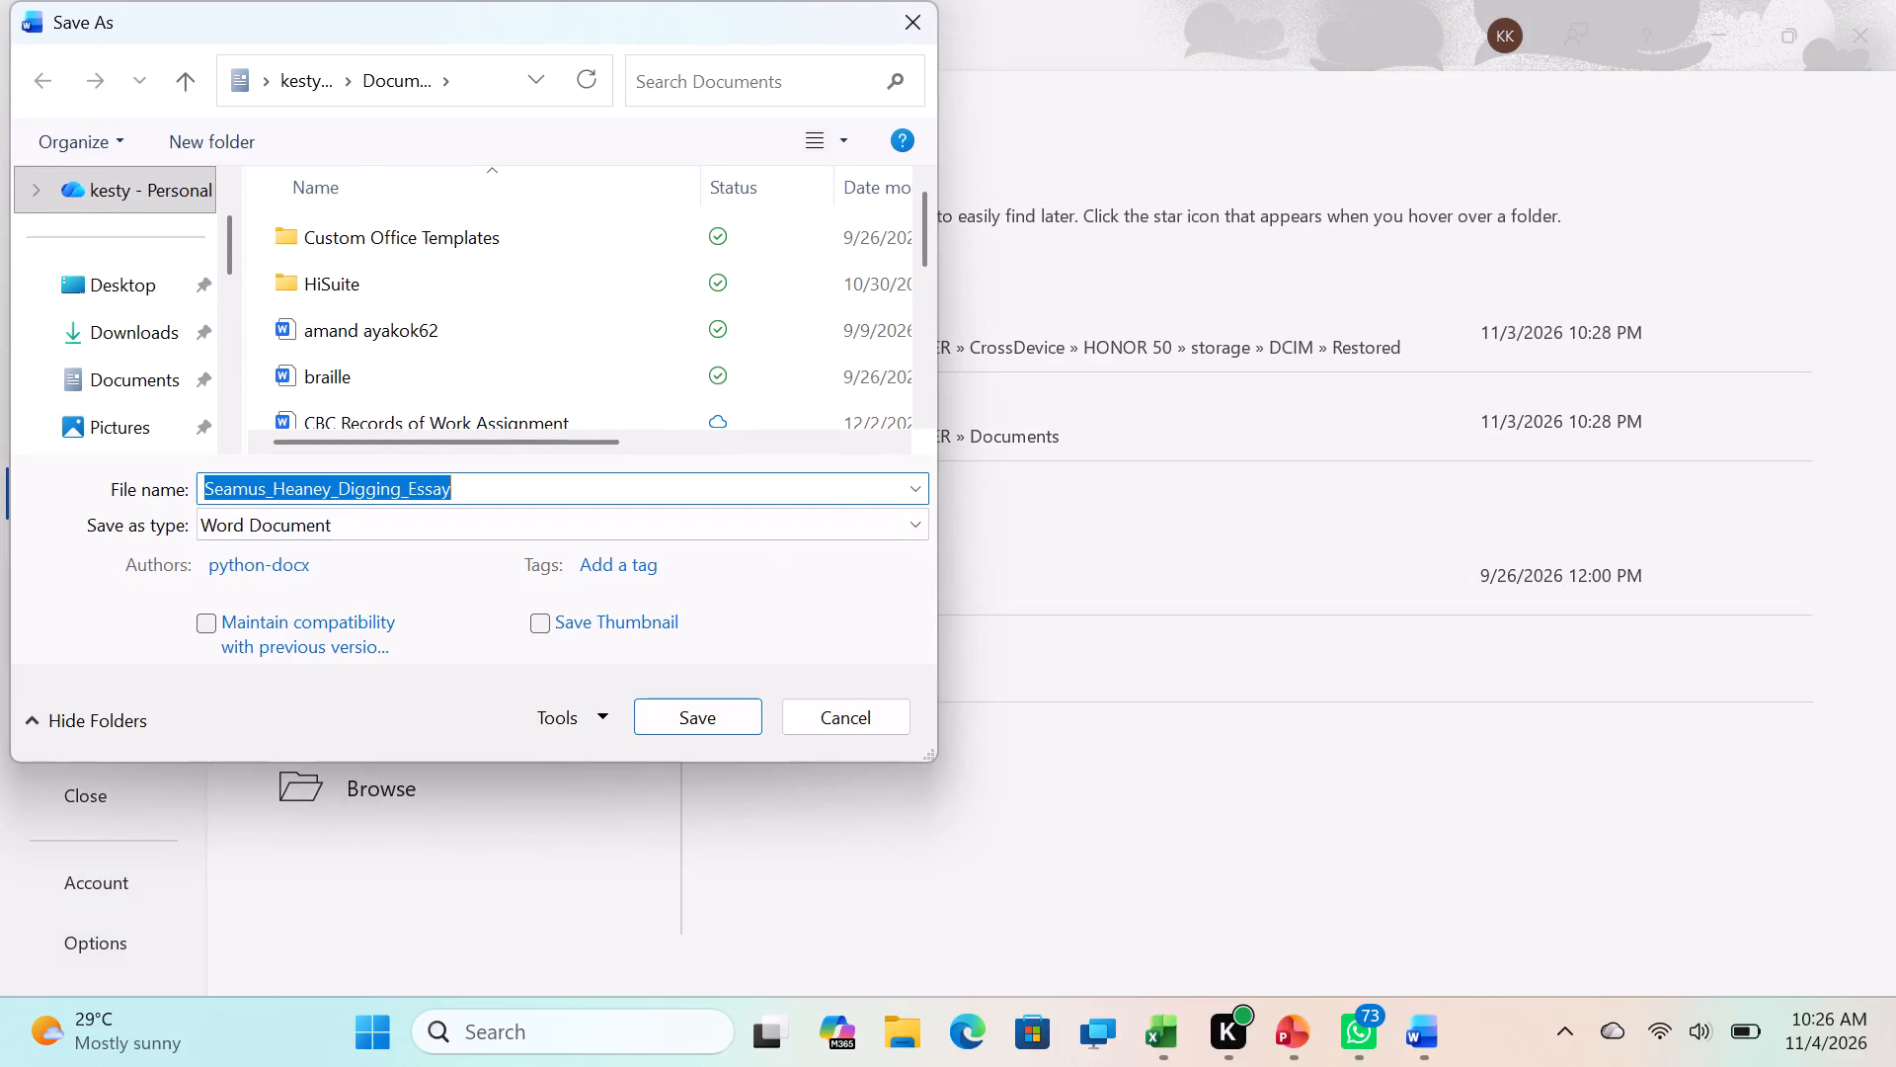
key(BackSpace)
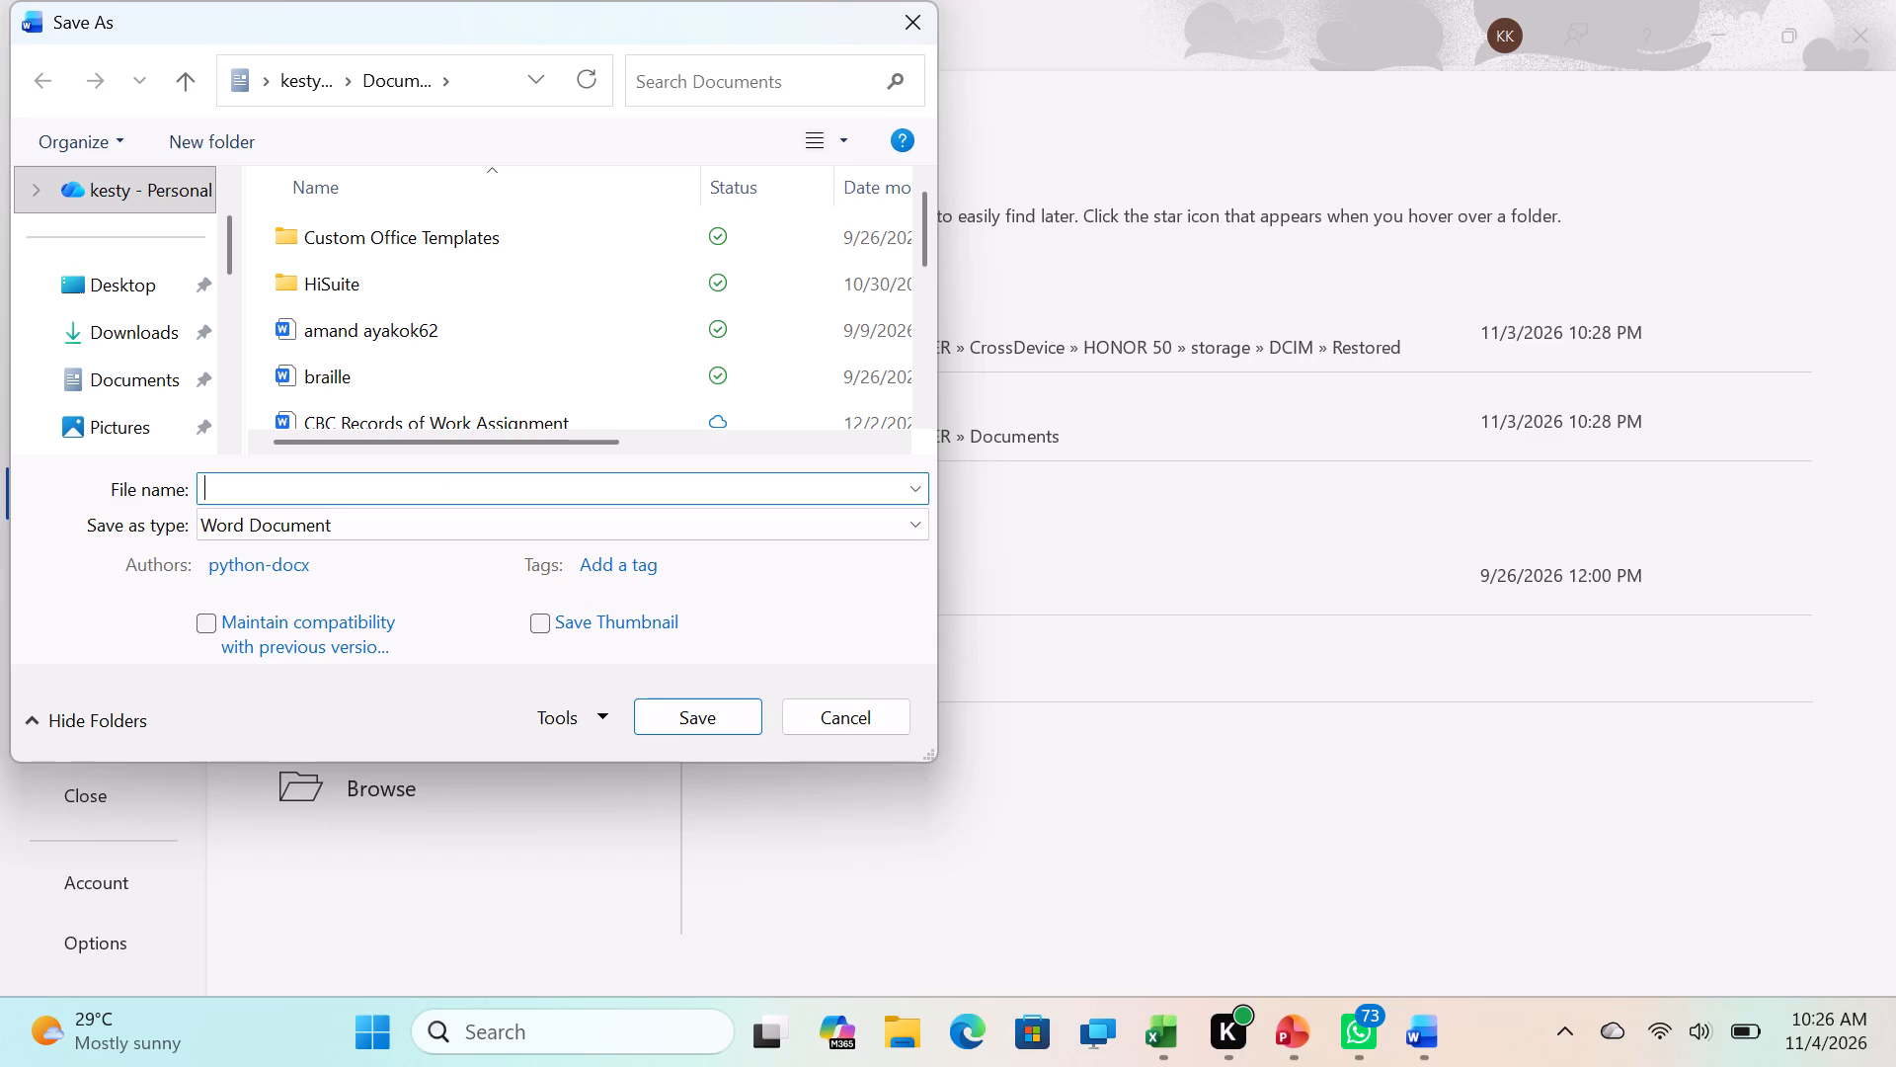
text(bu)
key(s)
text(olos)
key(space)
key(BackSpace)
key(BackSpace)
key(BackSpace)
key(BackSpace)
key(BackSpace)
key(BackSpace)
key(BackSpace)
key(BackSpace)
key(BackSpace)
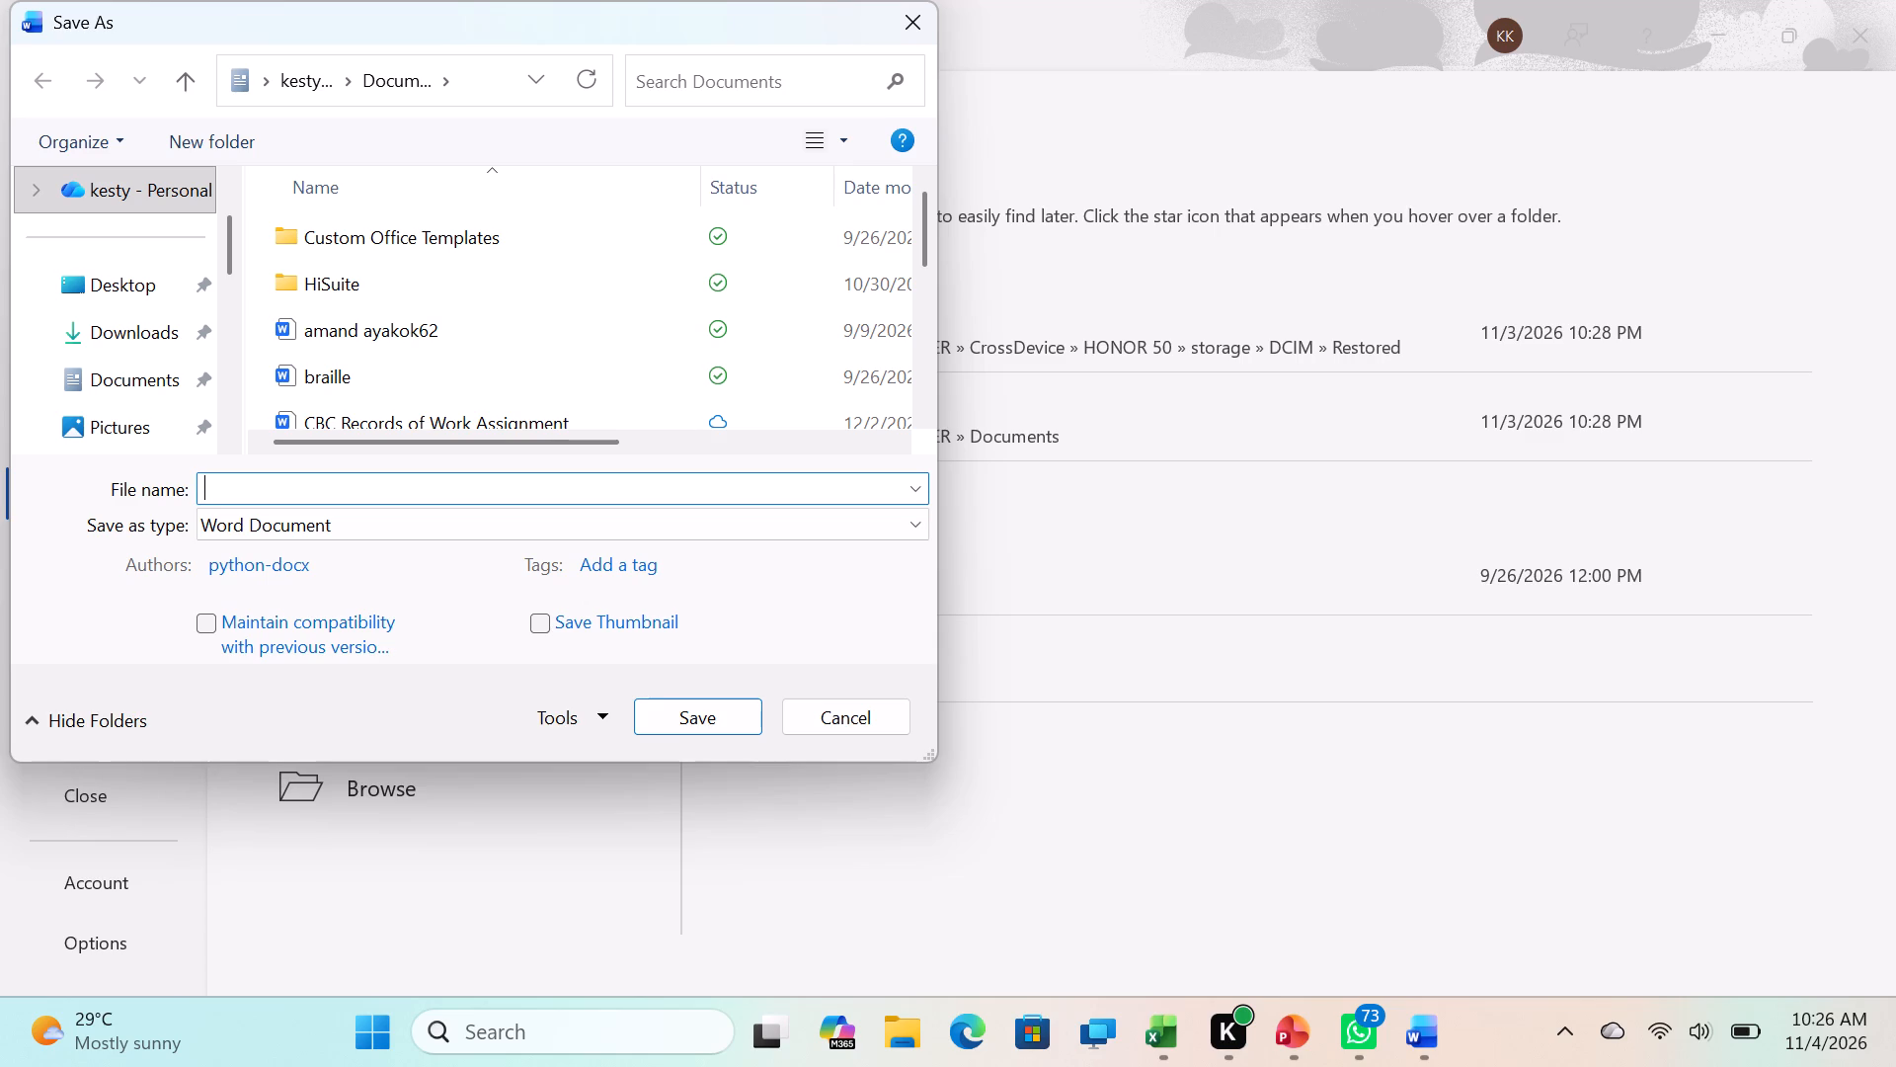
Save the copy as a Word Document named "busolo's assignment", accepting the upgrade to the newest file format.
text(busolo)
key(shift+quotedbl)
key(BackSpace)
key(apostrophe)
key(s)
key(space)
text(as)
key(i)
key(BackSpace)
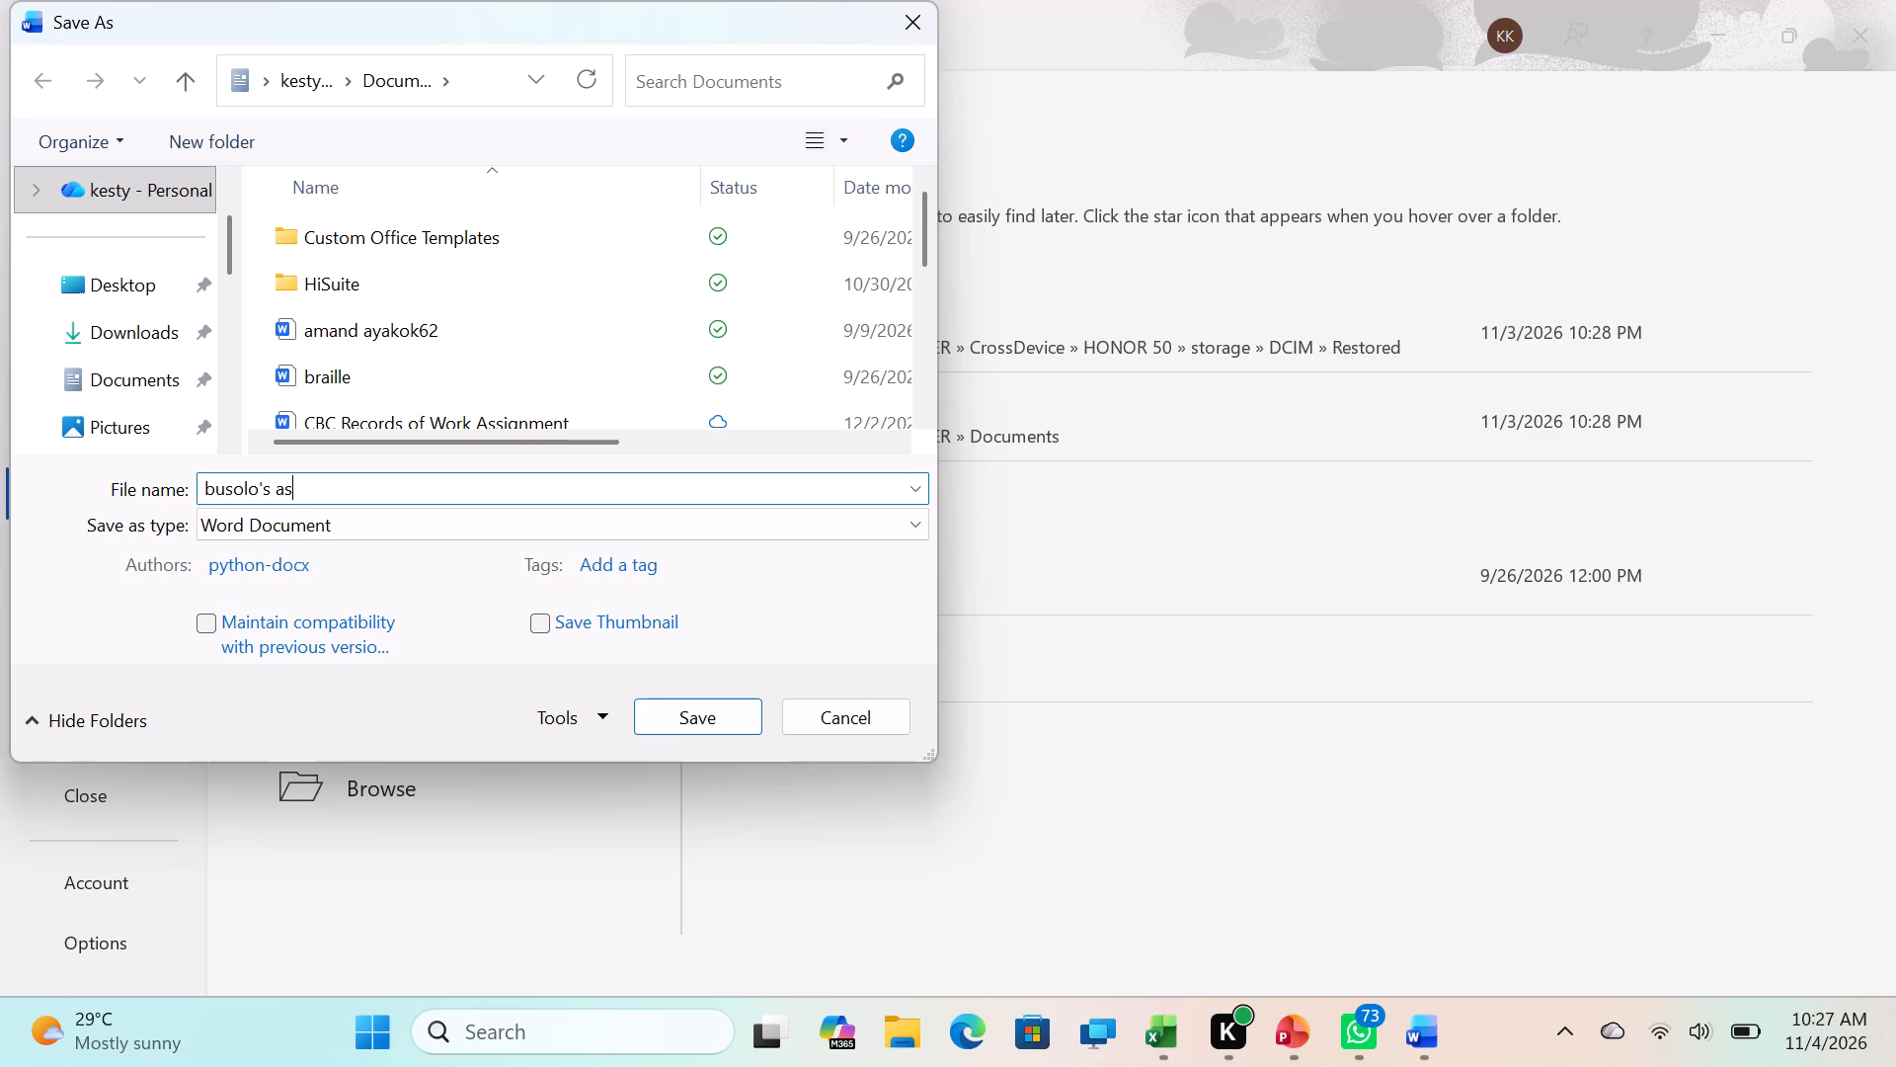
text(signmeb)
key(BackSpace)
text(nt)
click(649, 721)
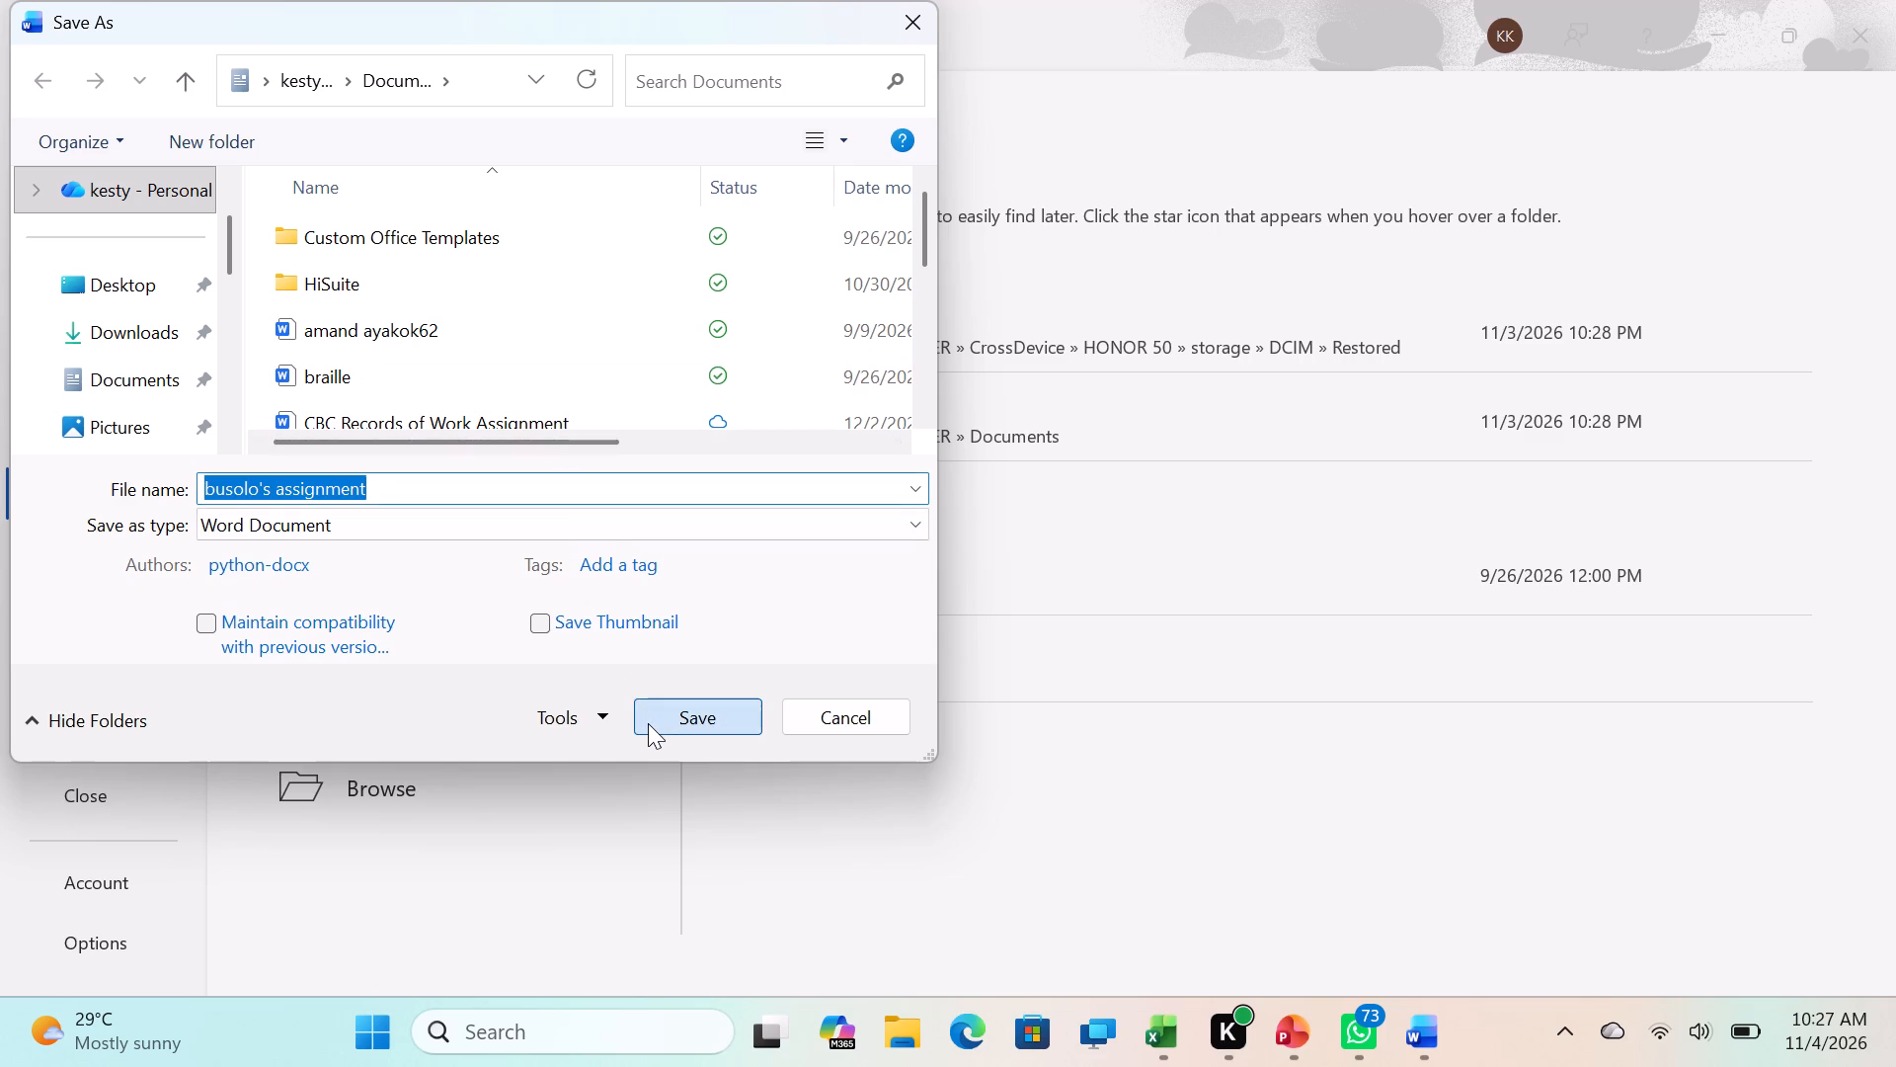
click(735, 705)
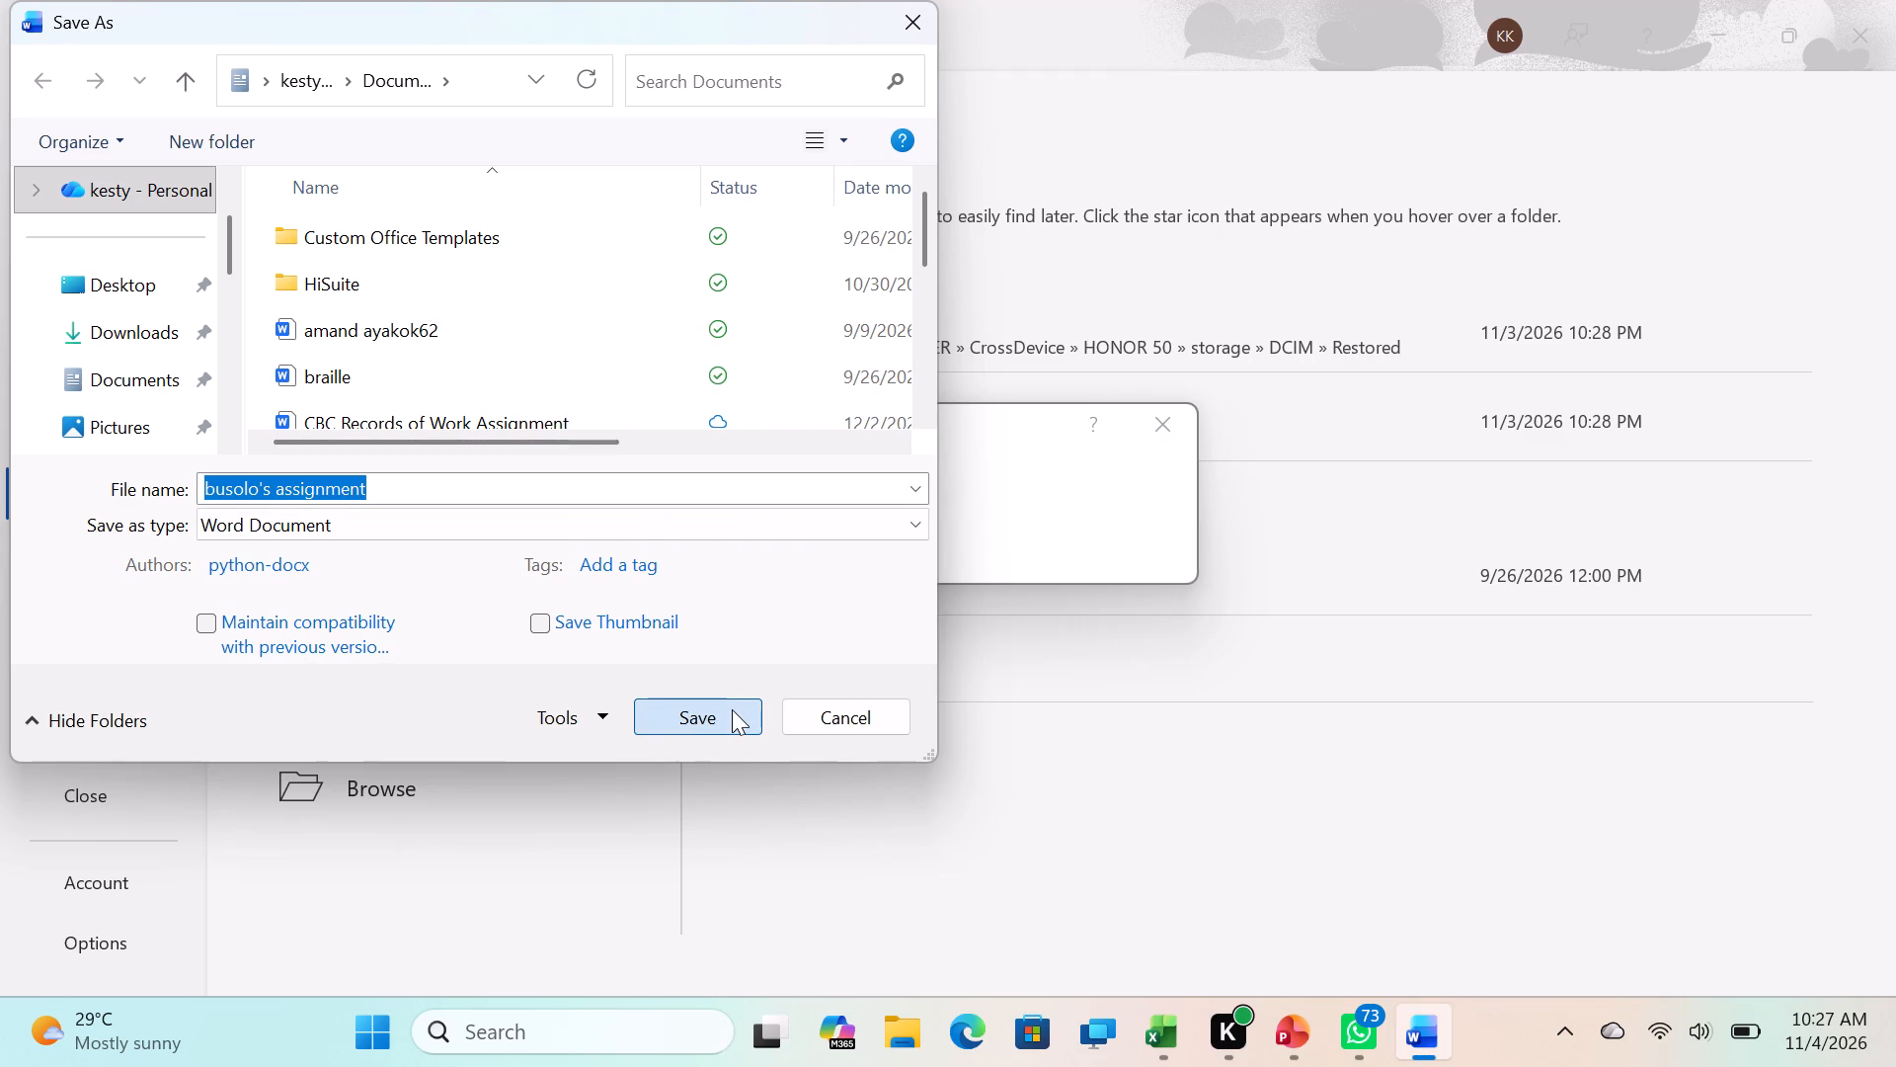
click(733, 686)
click(652, 708)
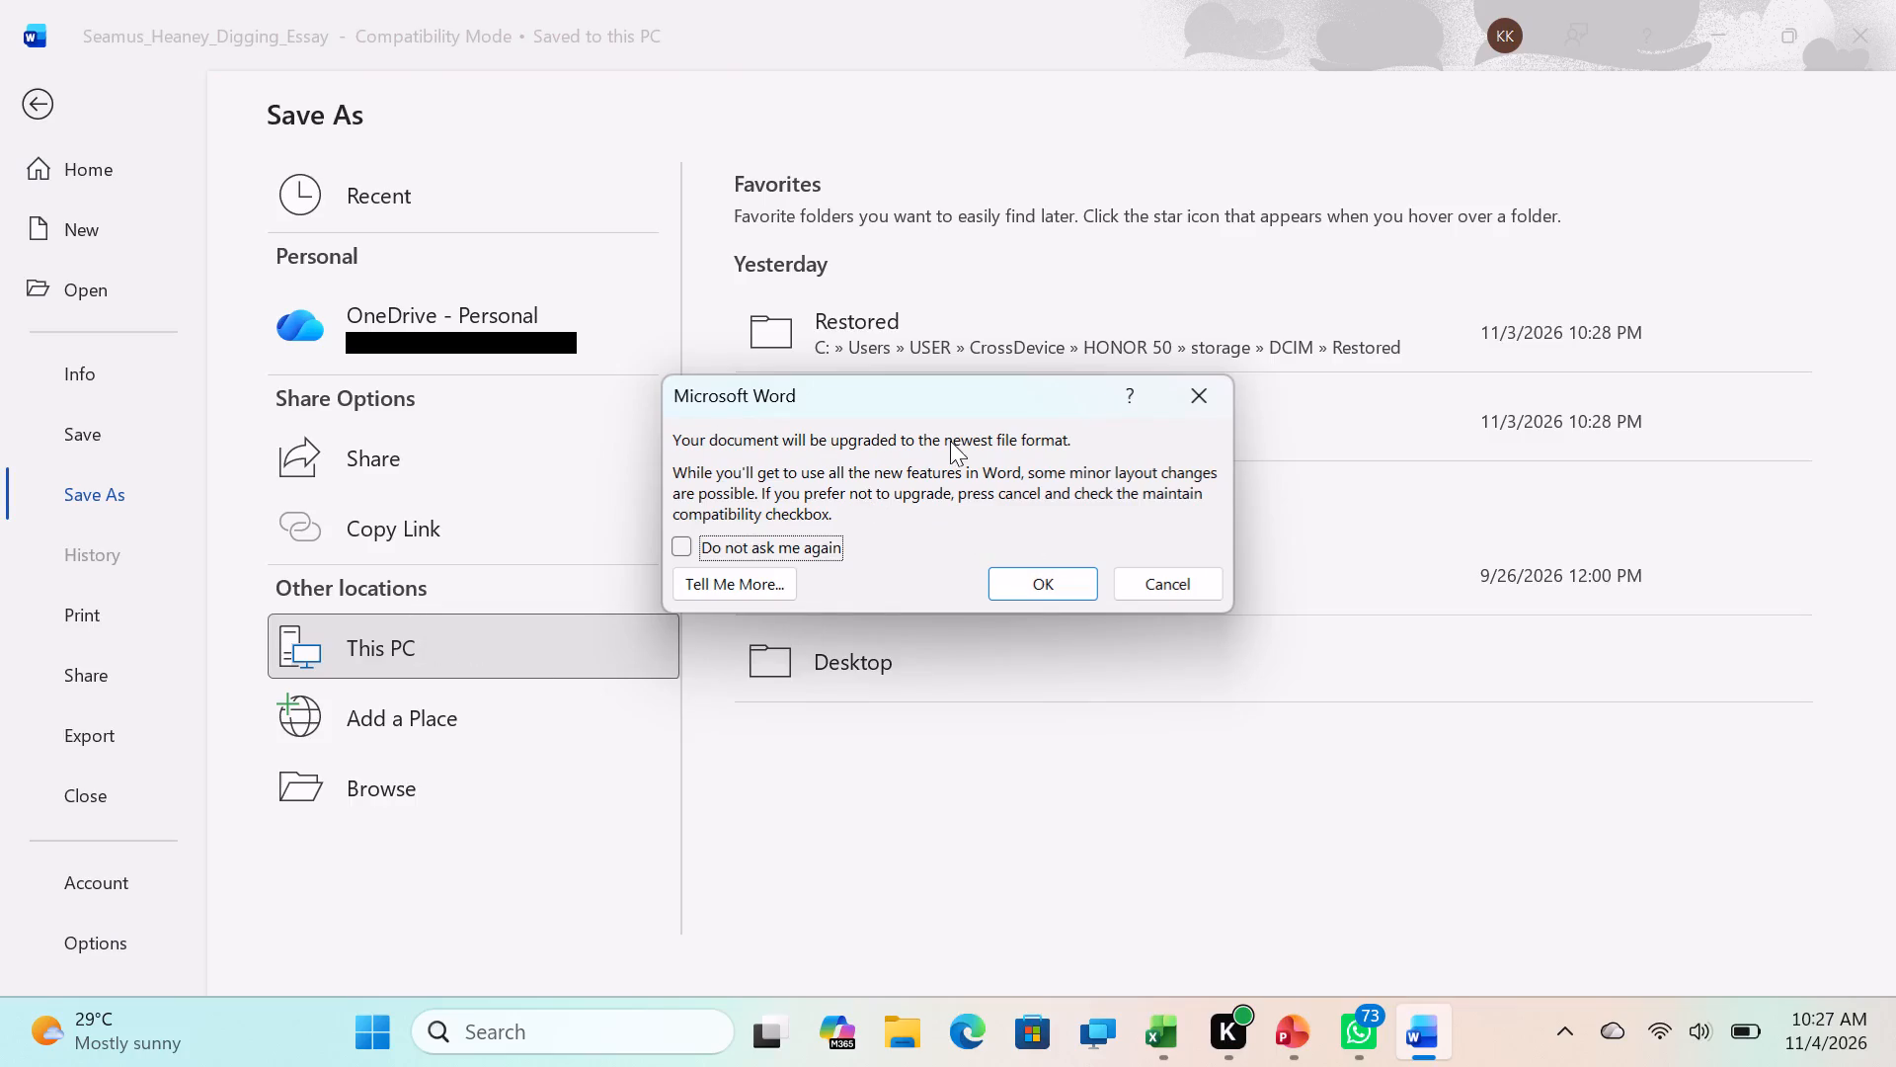
click(1043, 582)
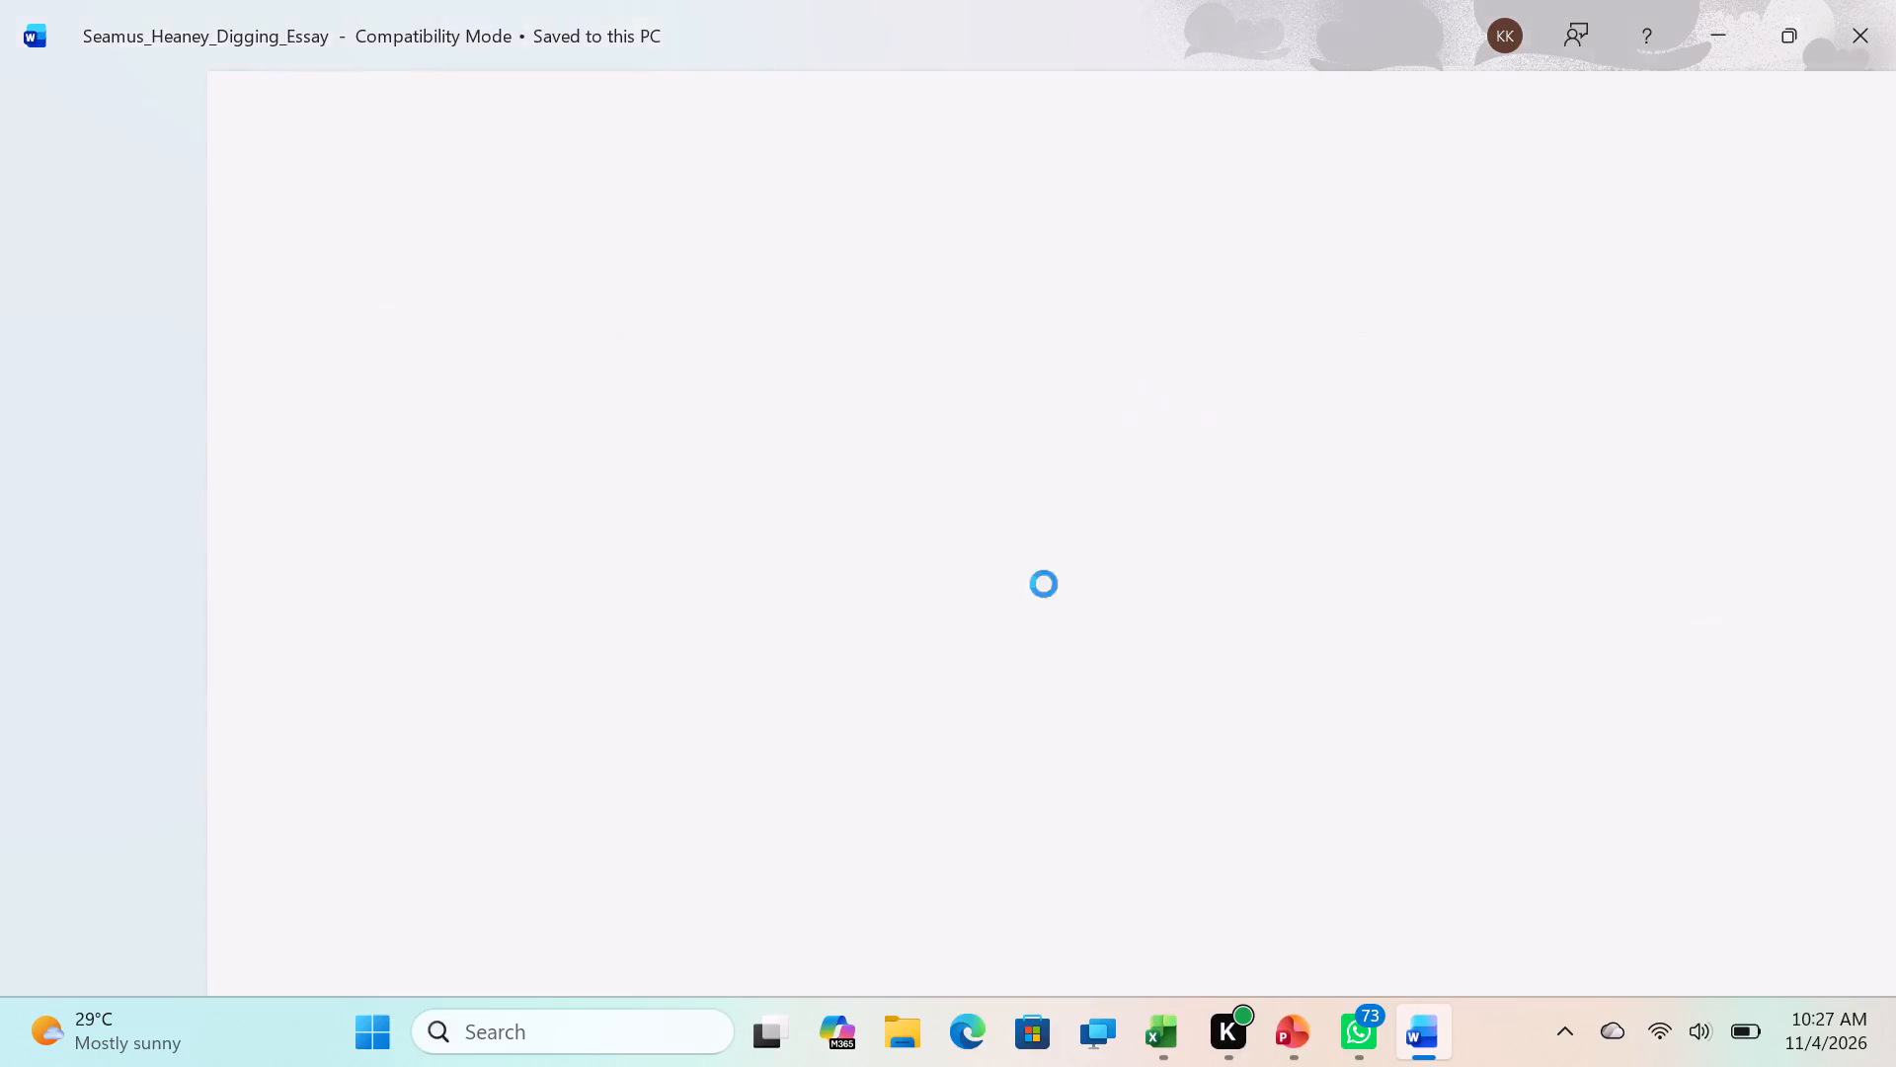